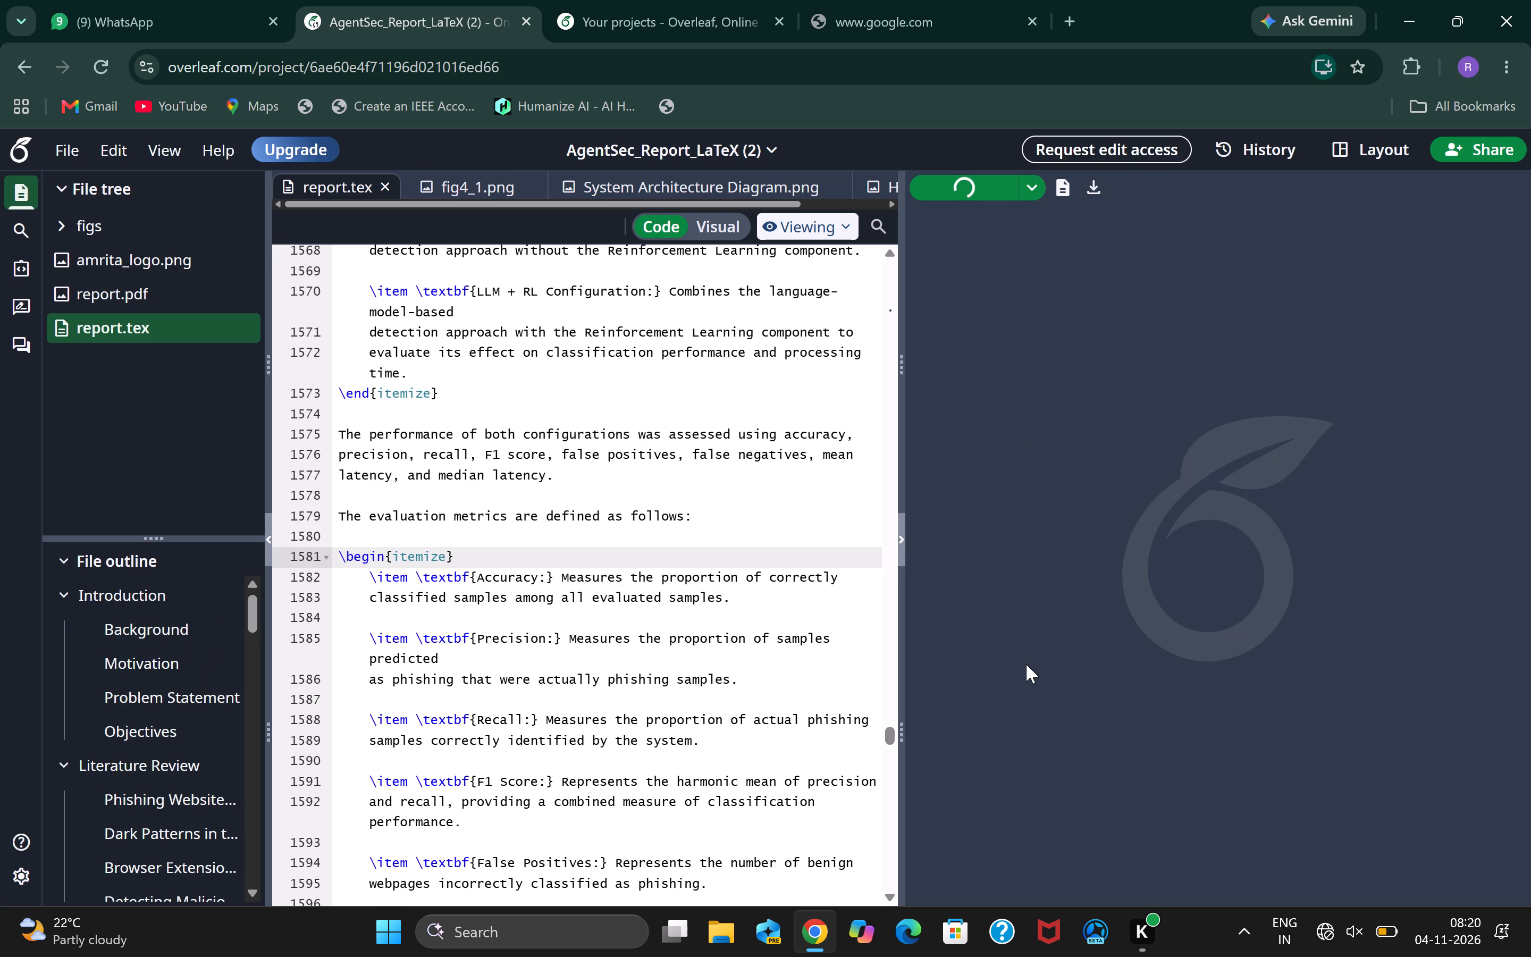
{"action": "scroll", "coordinate": [1026, 664], "scroll_direction": "down", "scroll_amount": 3}
{"action": "scroll", "coordinate": [1087, 610], "scroll_direction": "down", "scroll_amount": 4}
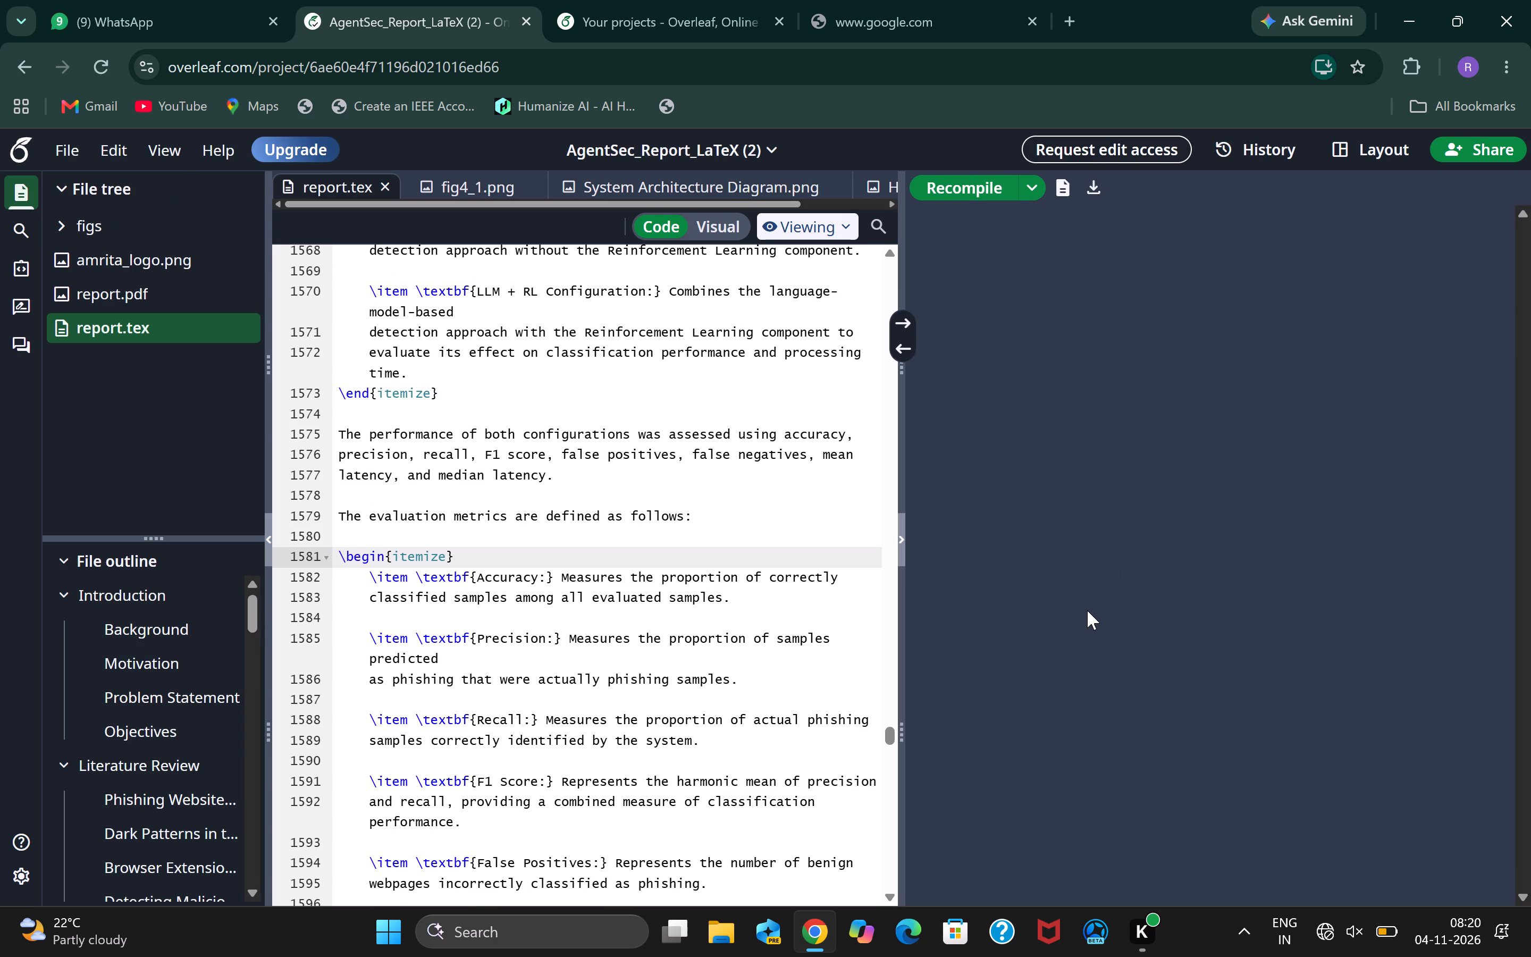
{"action": "scroll", "coordinate": [1133, 345], "scroll_direction": "up", "scroll_amount": 4}
{"action": "scroll", "coordinate": [1133, 345], "scroll_direction": "down", "scroll_amount": 10}
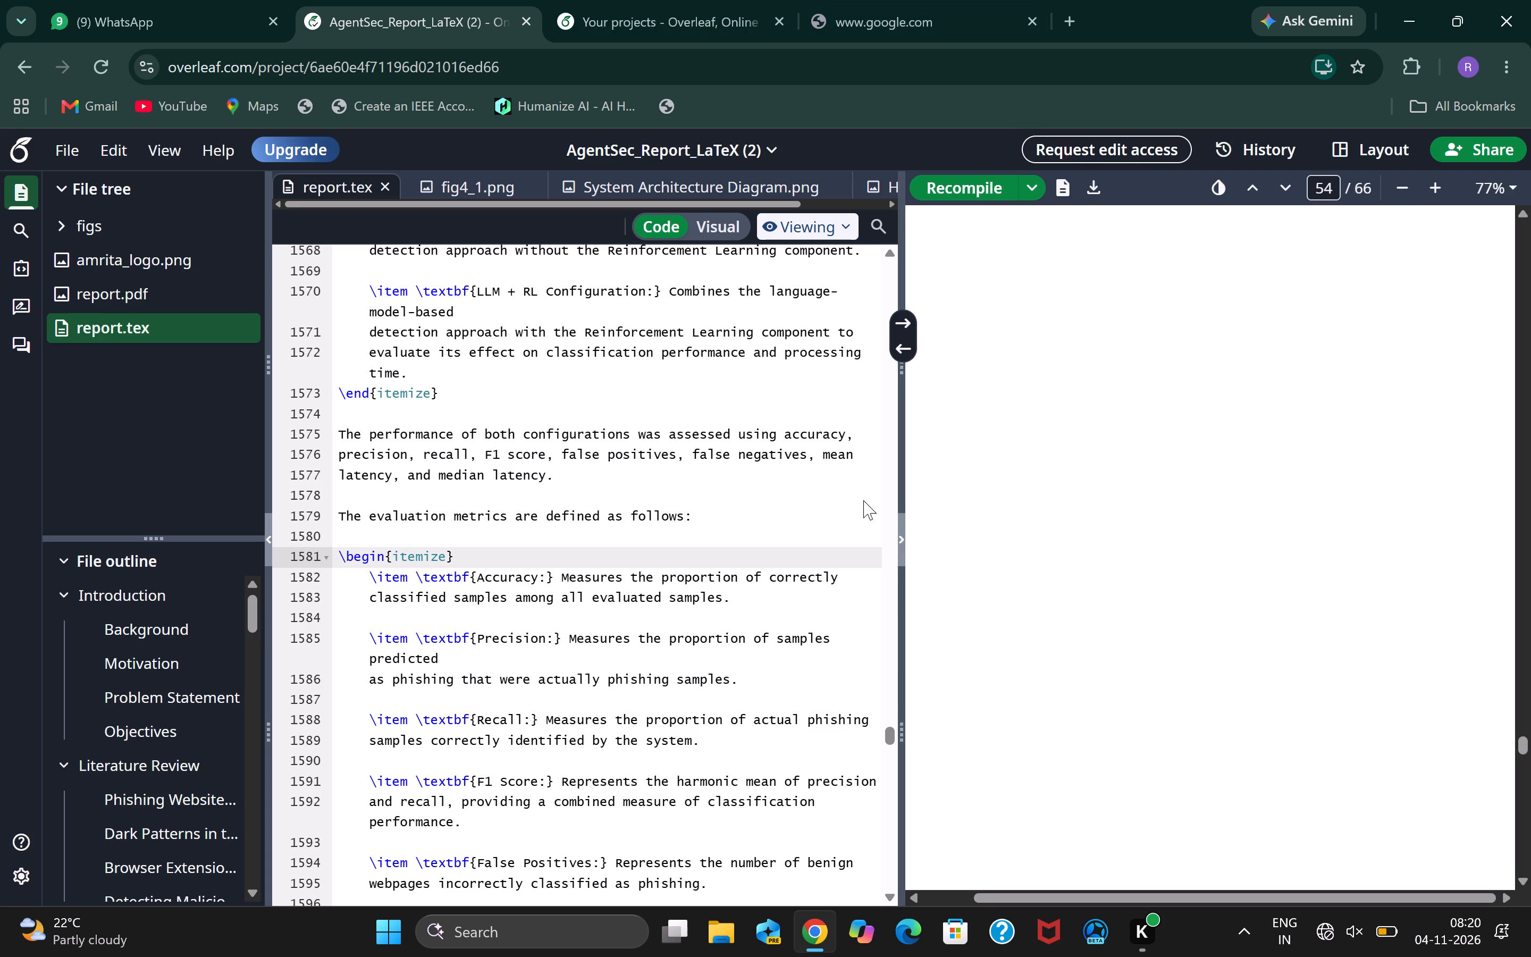
{"action": "scroll", "coordinate": [1030, 550], "scroll_direction": "up", "scroll_amount": 18}
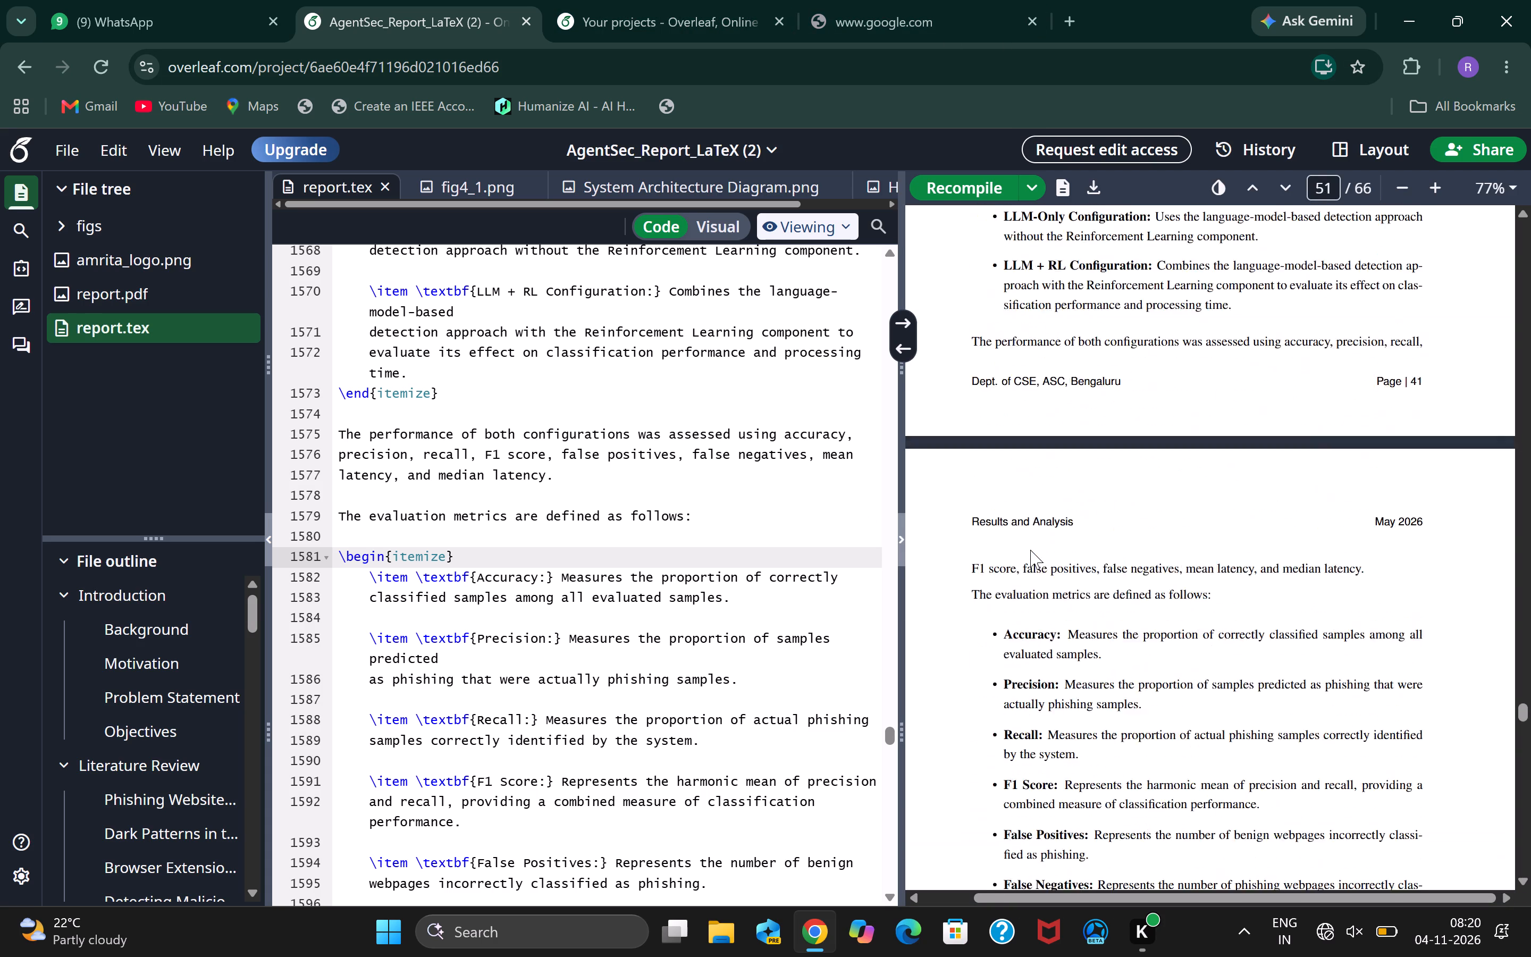
{"action": "scroll", "coordinate": [1030, 550], "scroll_direction": "up", "scroll_amount": 9}
{"action": "scroll", "coordinate": [1030, 550], "scroll_direction": "up", "scroll_amount": 13}
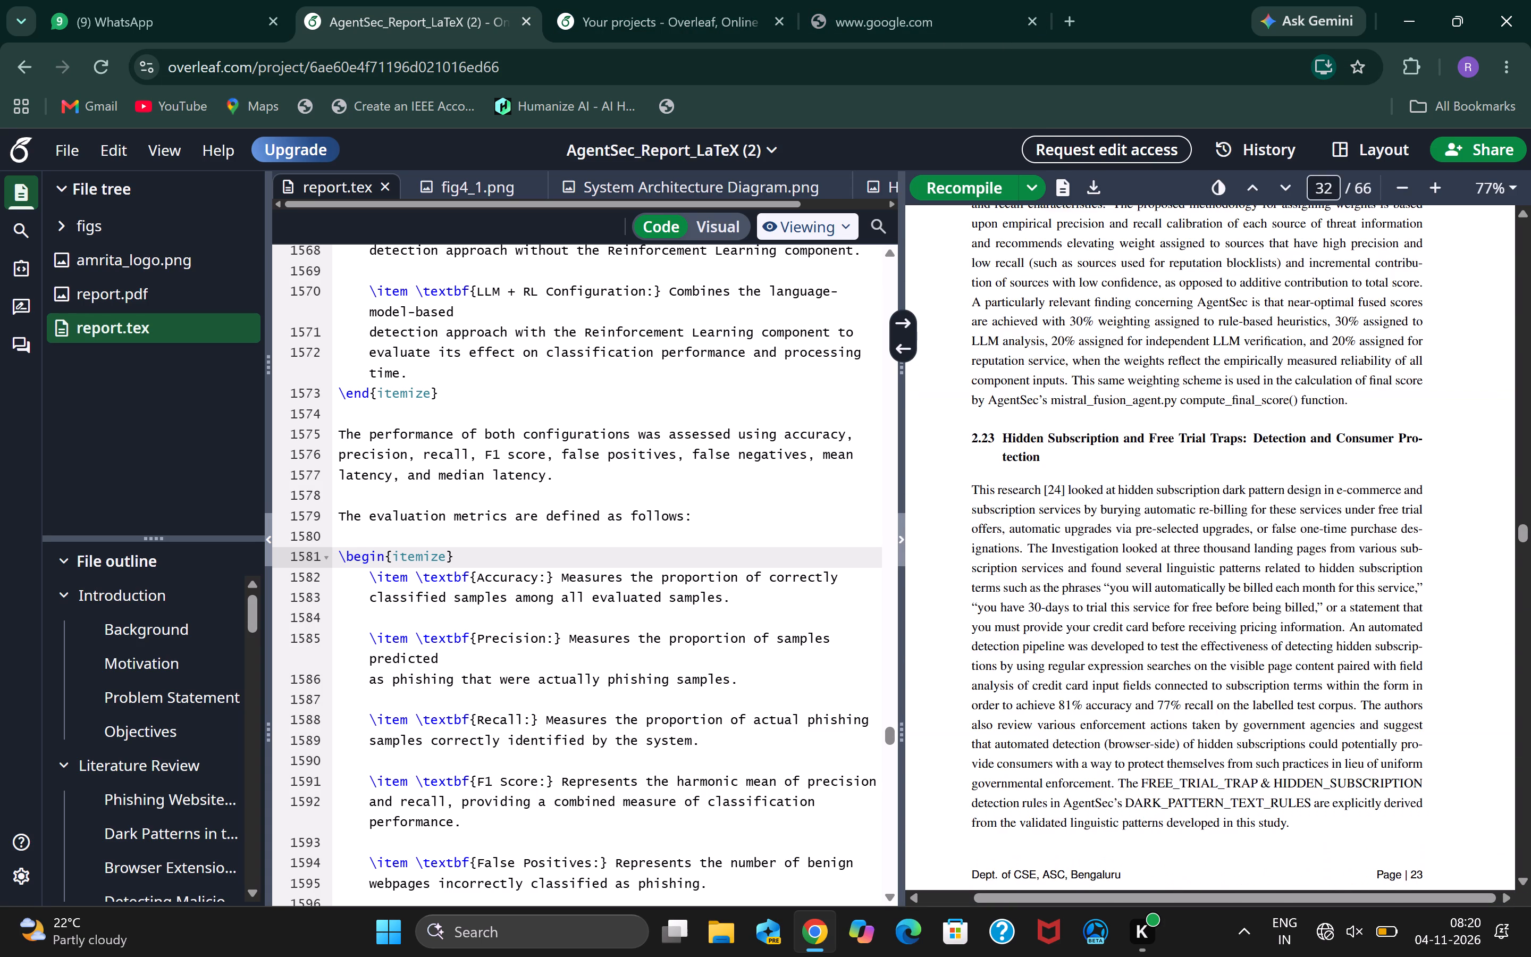
{"action": "scroll", "coordinate": [1030, 550], "scroll_direction": "up", "scroll_amount": 11}
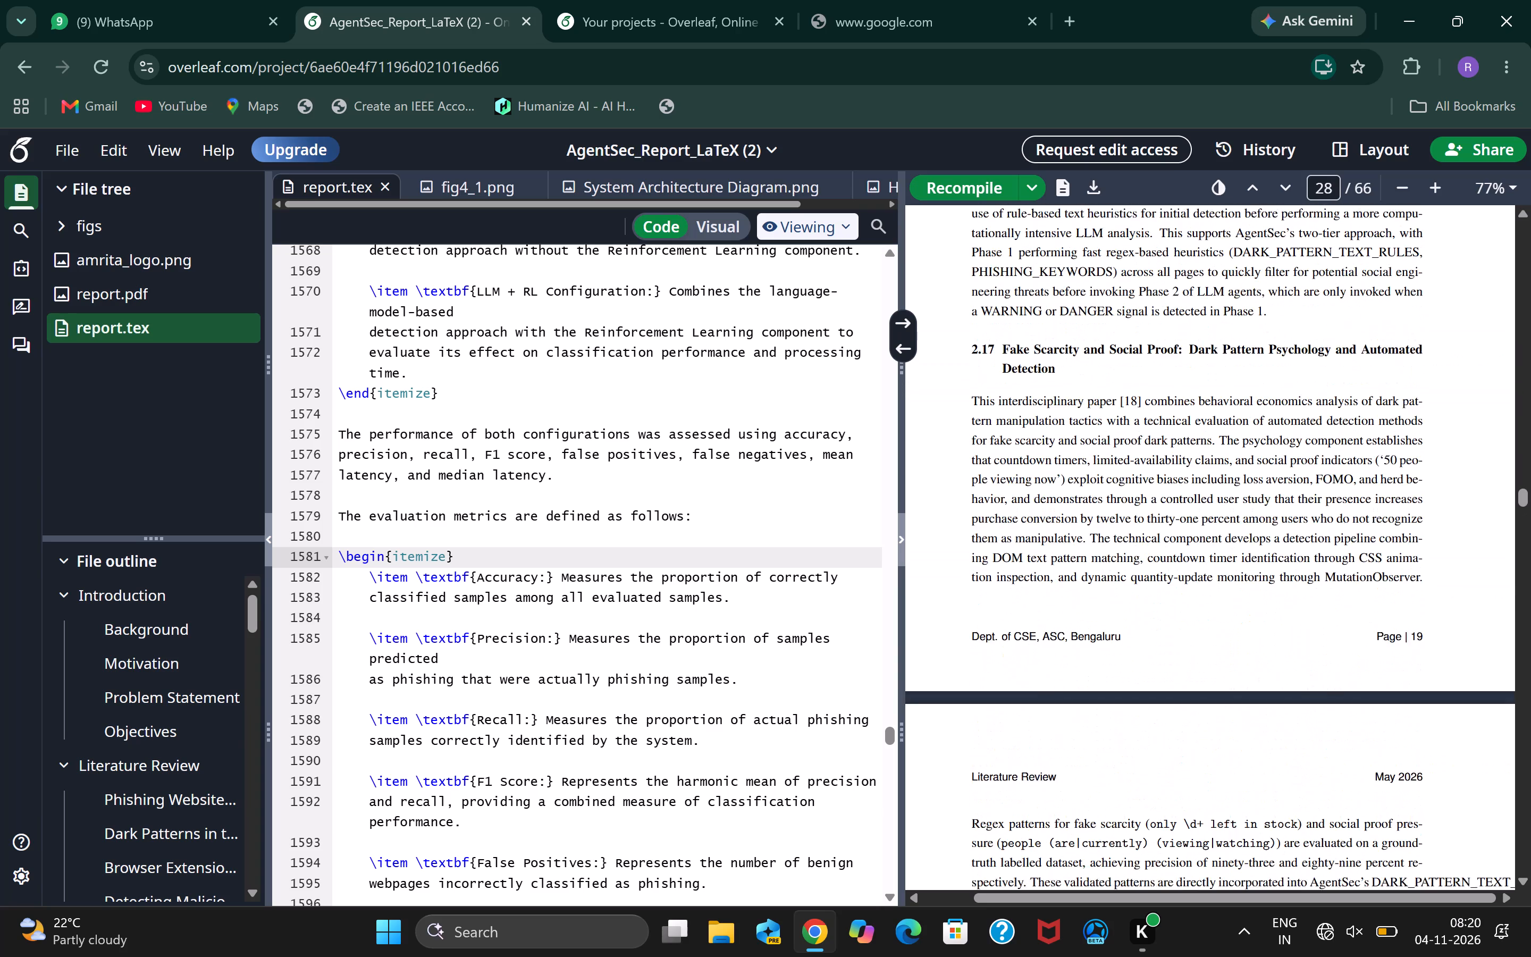
{"action": "scroll", "coordinate": [1030, 550], "scroll_direction": "up", "scroll_amount": 11}
{"action": "scroll", "coordinate": [1030, 550], "scroll_direction": "down", "scroll_amount": 6}
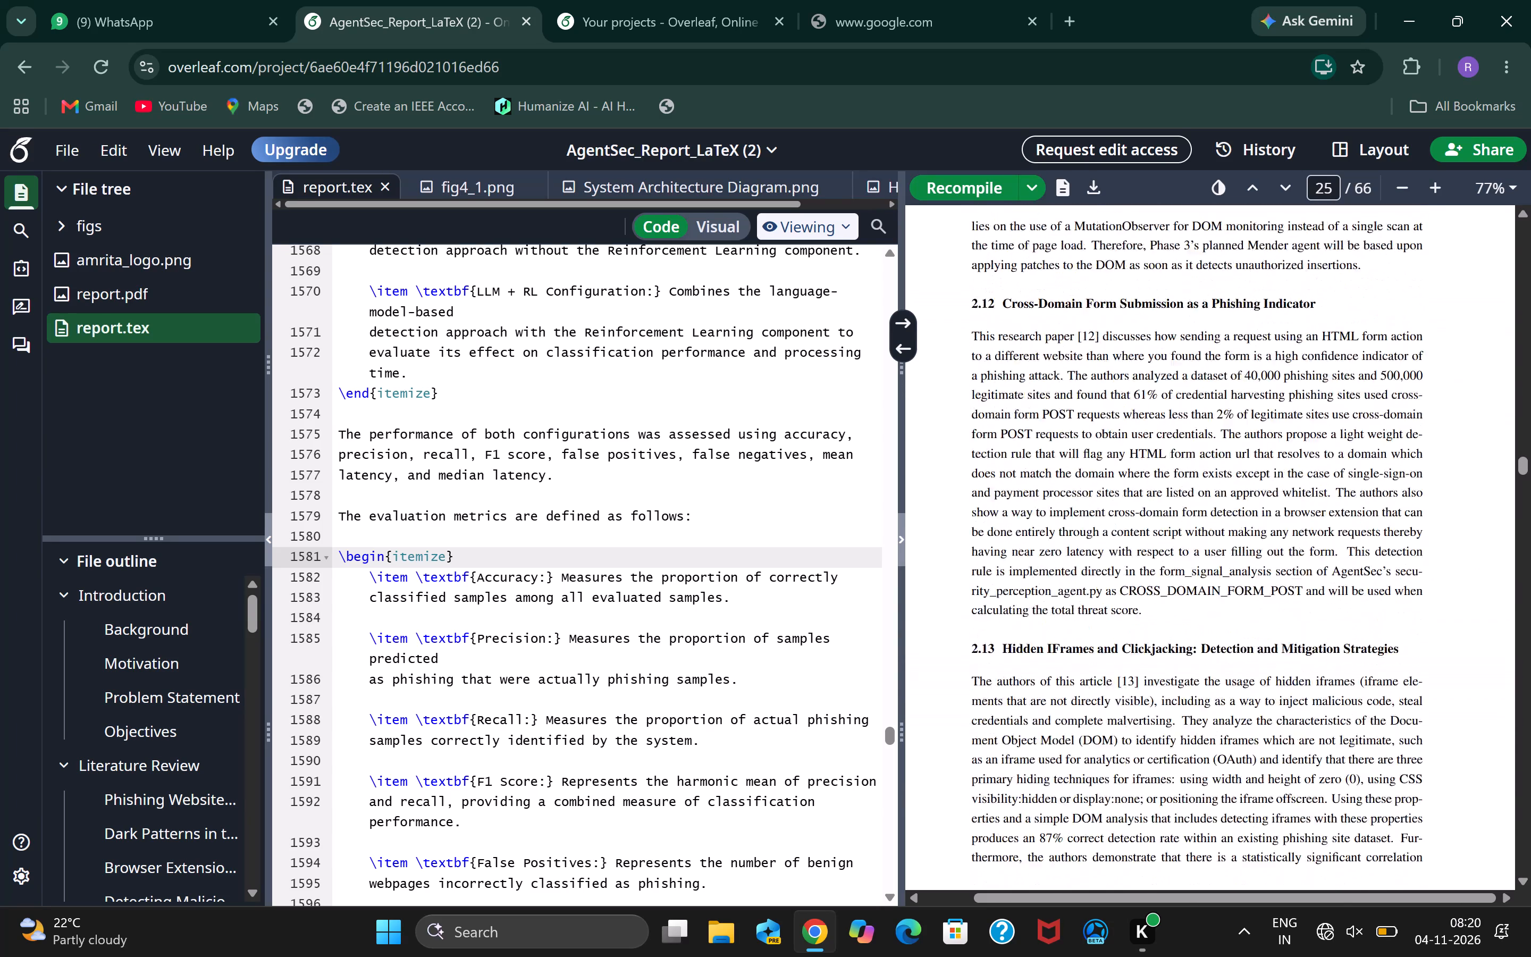
{"action": "scroll", "coordinate": [1030, 550], "scroll_direction": "down", "scroll_amount": 19}
{"action": "scroll", "coordinate": [1030, 550], "scroll_direction": "down", "scroll_amount": 6}
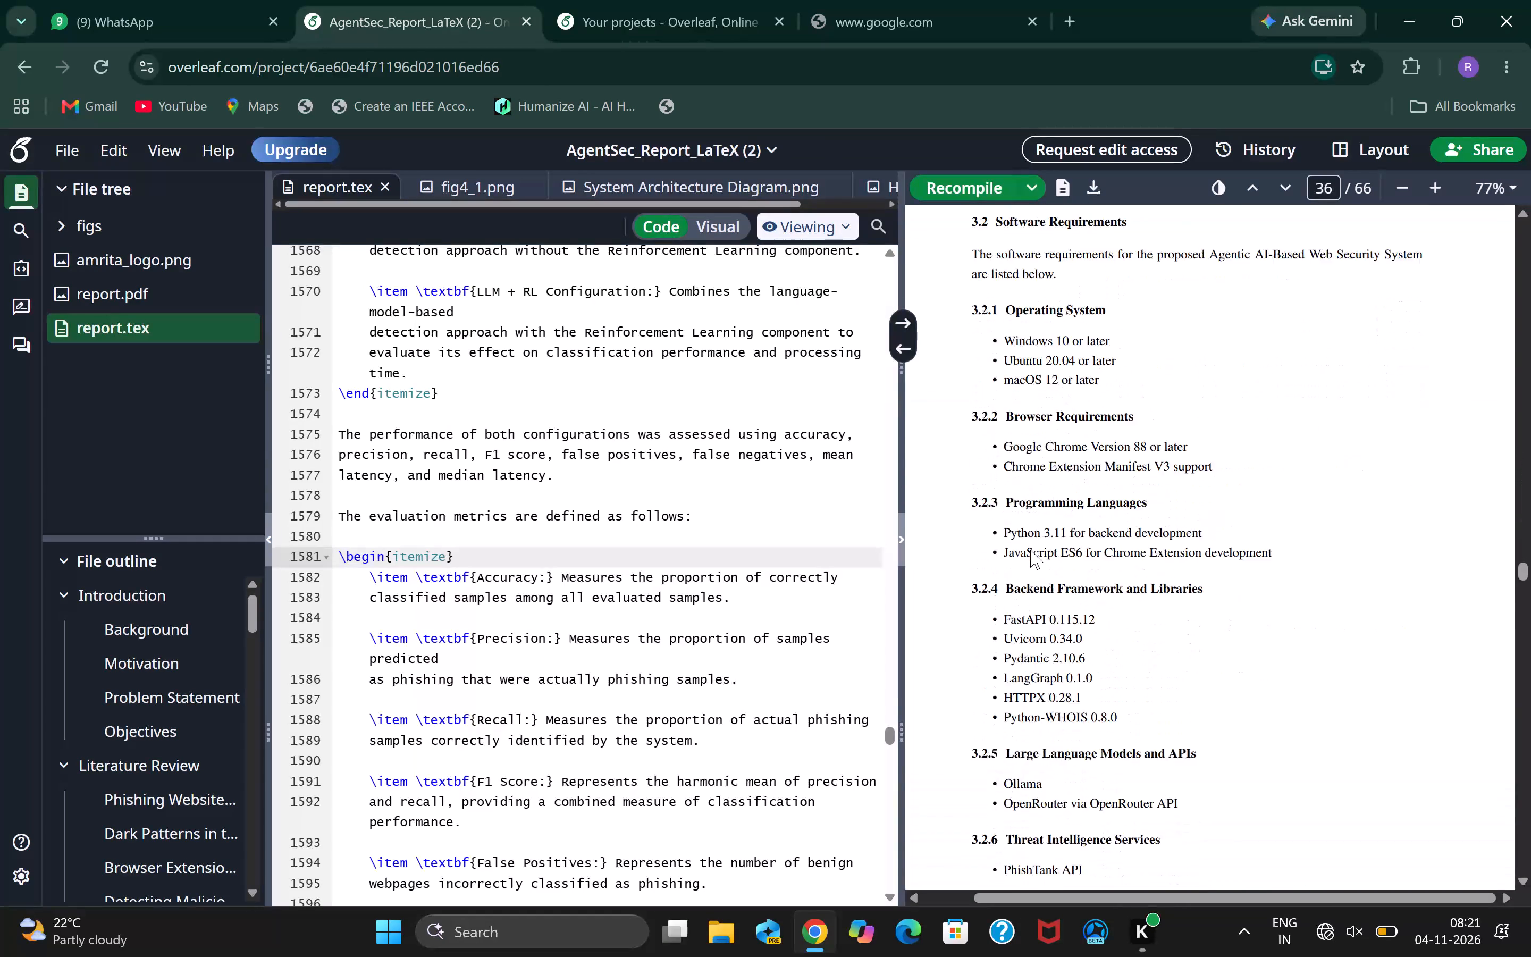
{"action": "scroll", "coordinate": [1030, 550], "scroll_direction": "down", "scroll_amount": 13}
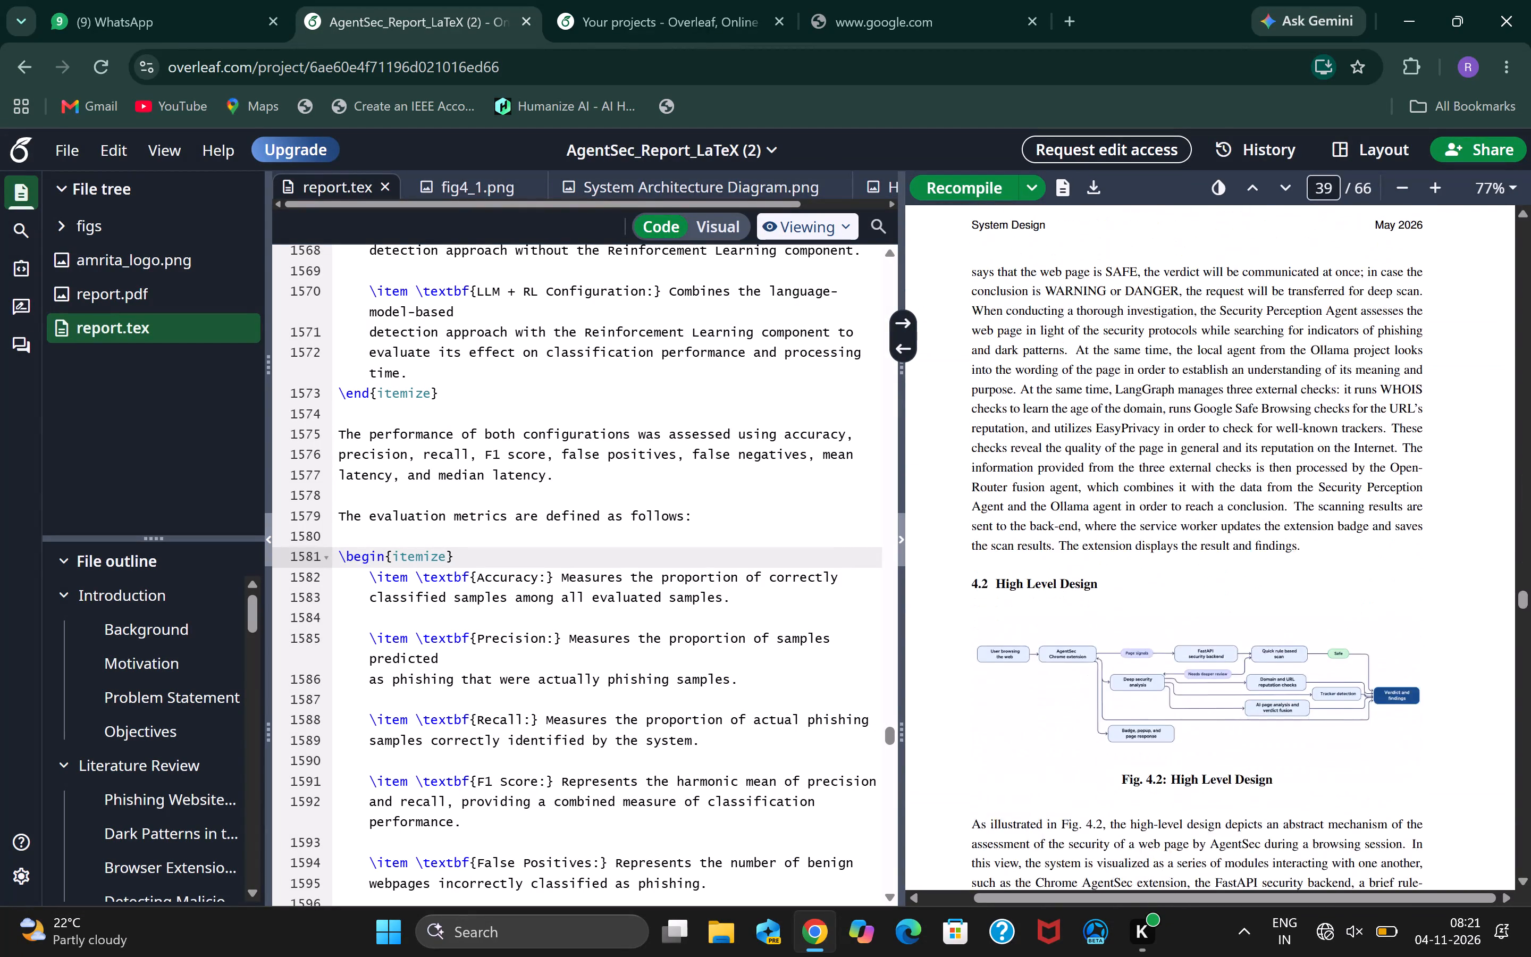
{"action": "scroll", "coordinate": [1030, 550], "scroll_direction": "down", "scroll_amount": 4}
{"action": "scroll", "coordinate": [1030, 550], "scroll_direction": "up", "scroll_amount": 3}
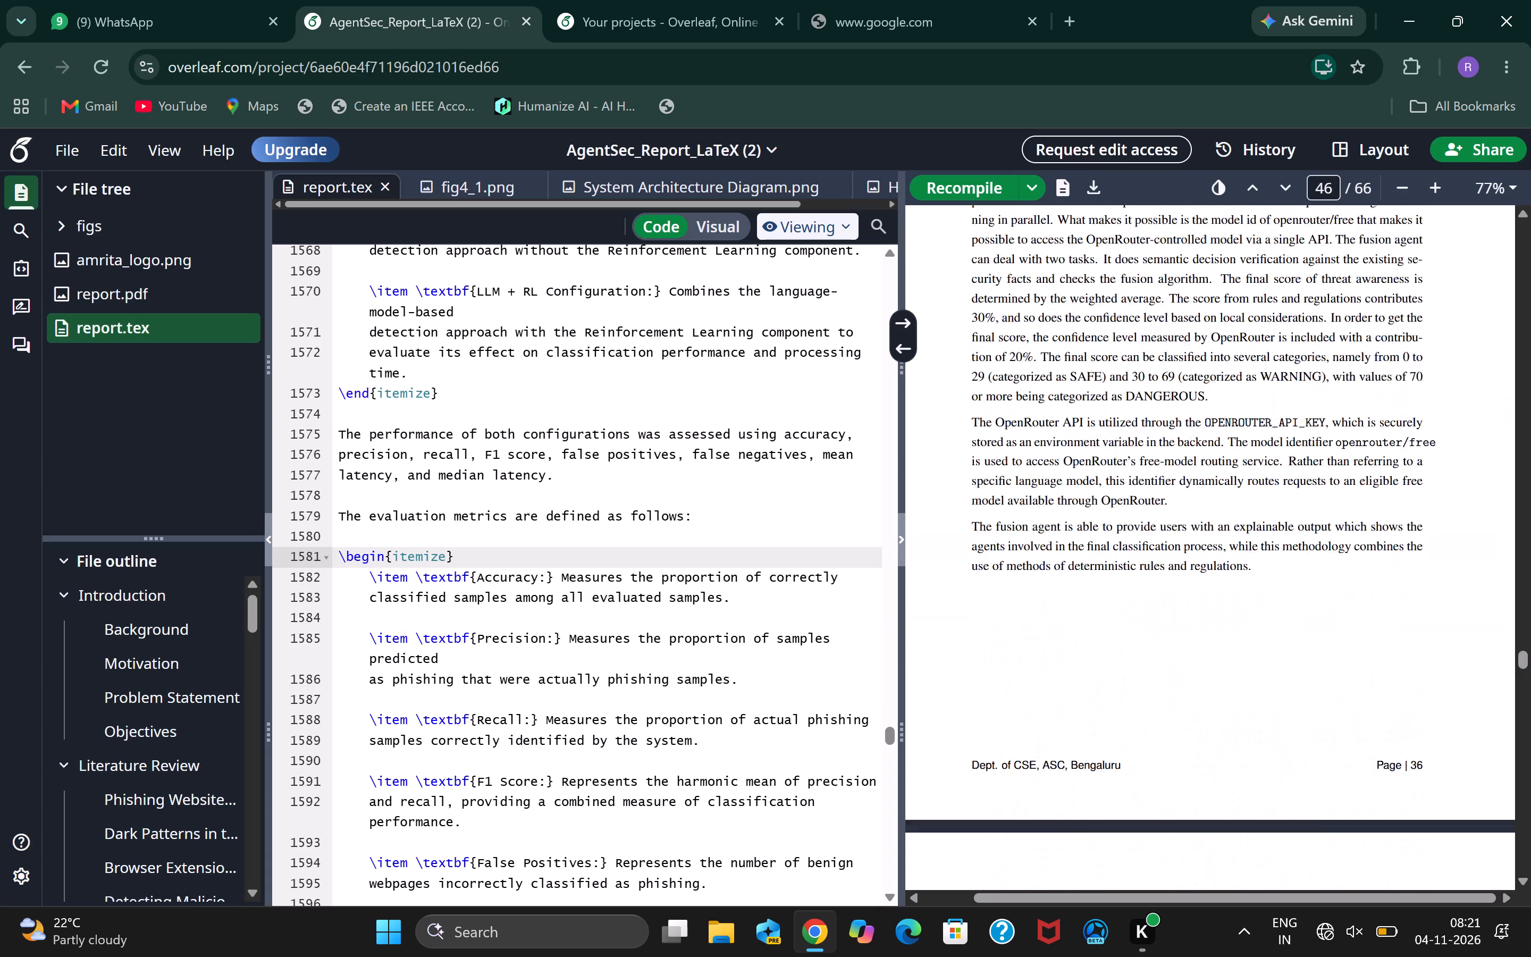
{"action": "scroll", "coordinate": [1030, 550], "scroll_direction": "up", "scroll_amount": 4}
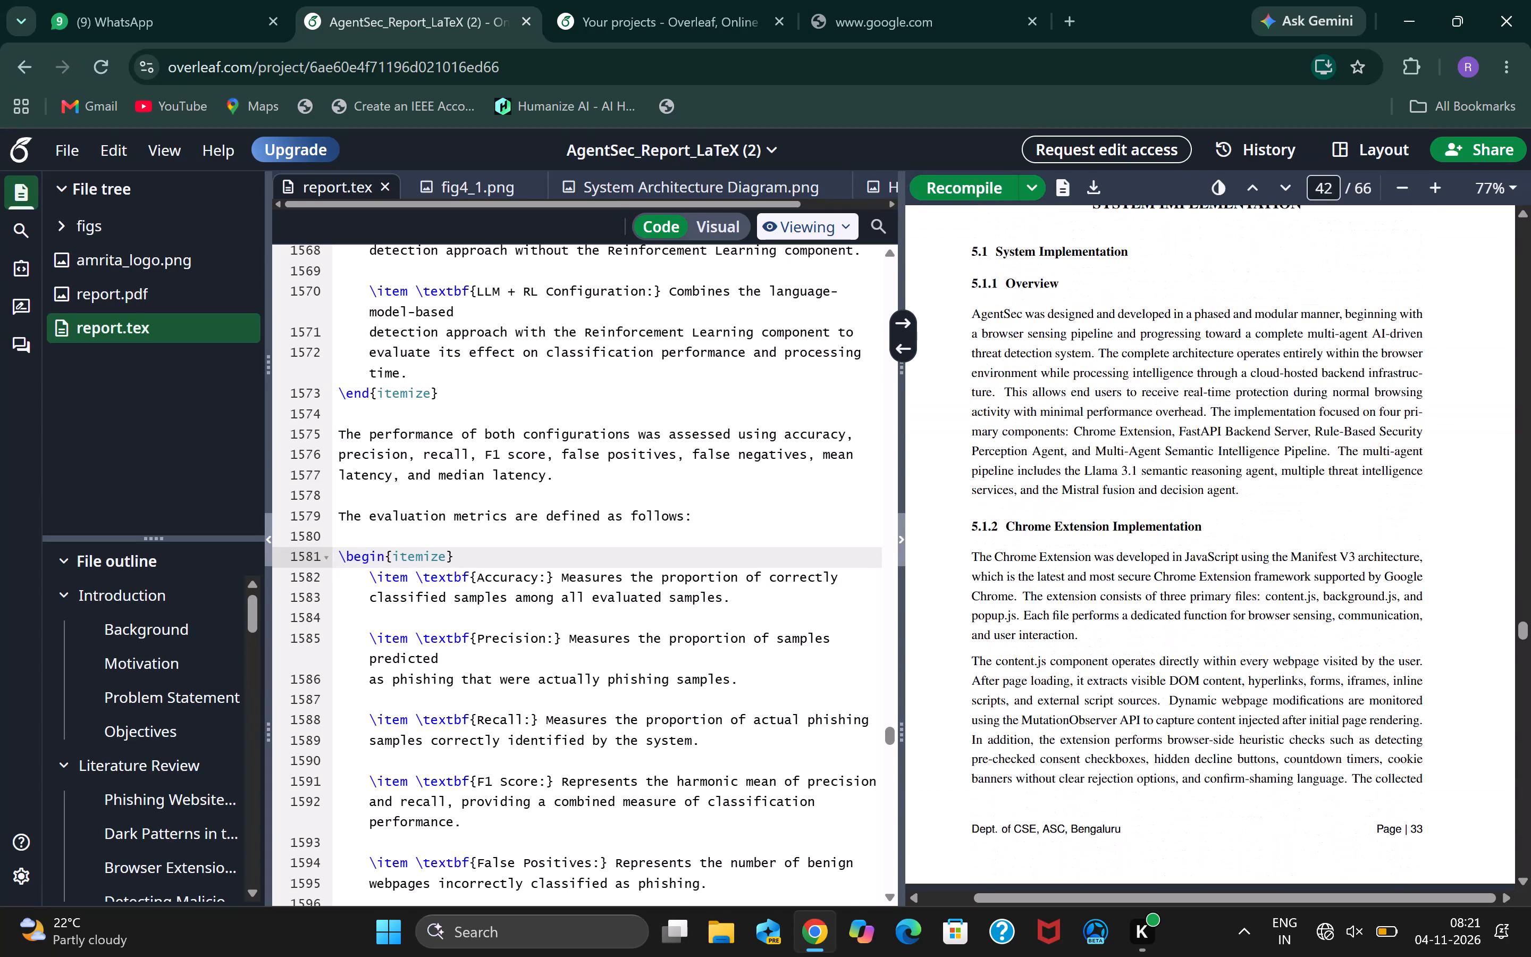
{"action": "scroll", "coordinate": [1030, 550], "scroll_direction": "up", "scroll_amount": 3}
Read through Chapter 5, System Implementation, in the compiled PDF up to the start of Chapter 6, System Testing.
{"action": "scroll", "coordinate": [1030, 550], "scroll_direction": "down", "scroll_amount": 1}
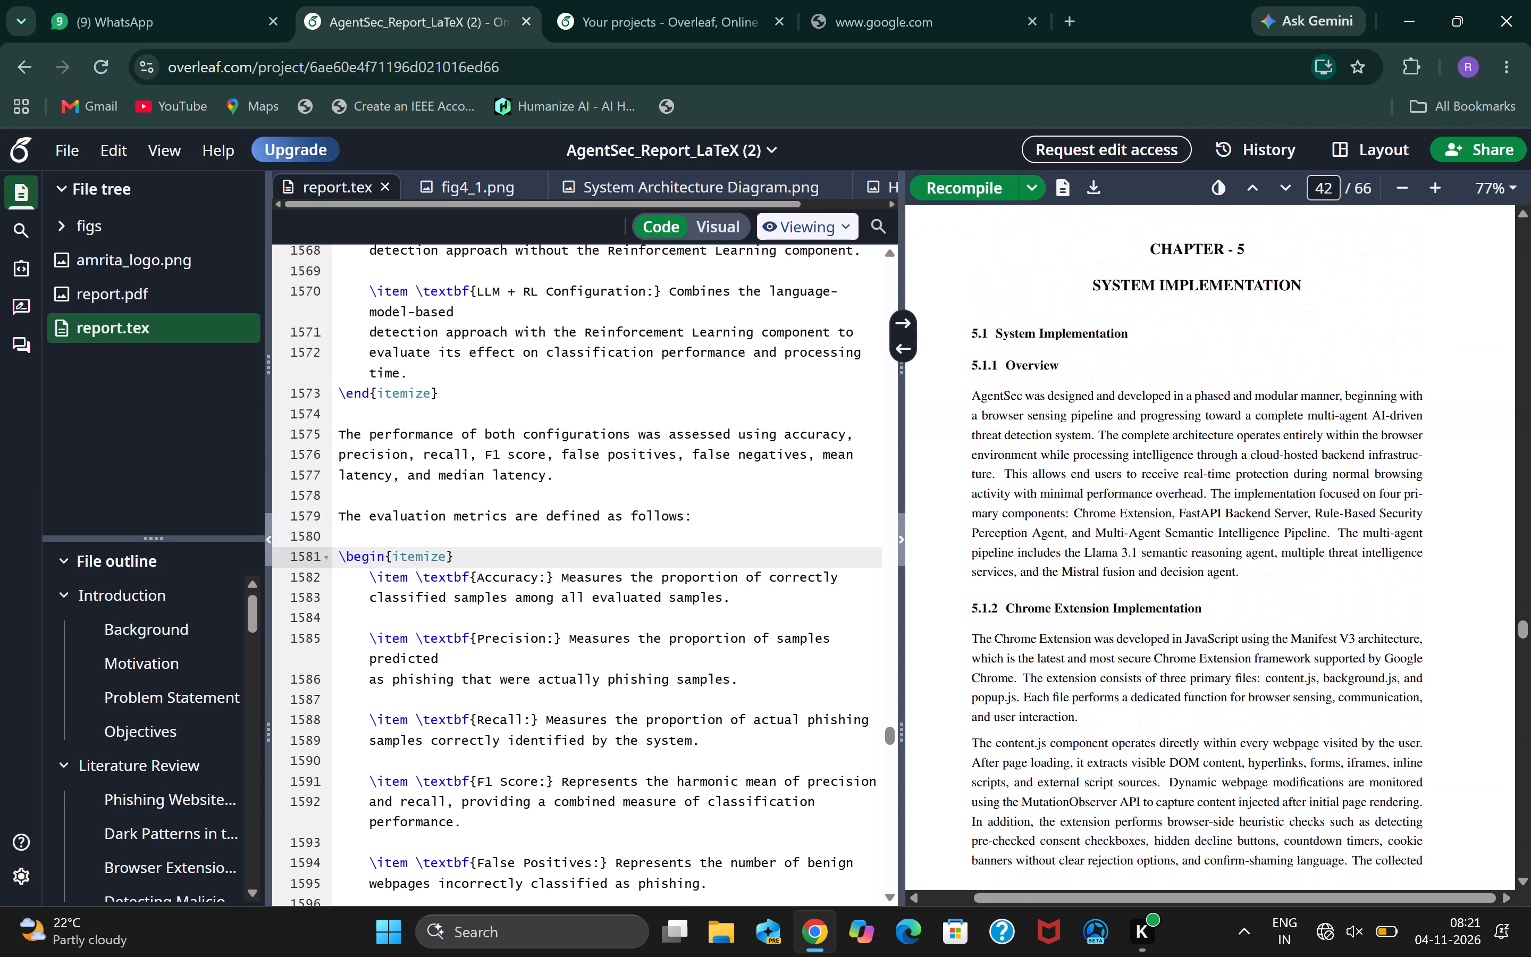
{"action": "scroll", "coordinate": [1030, 550], "scroll_direction": "down", "scroll_amount": 3}
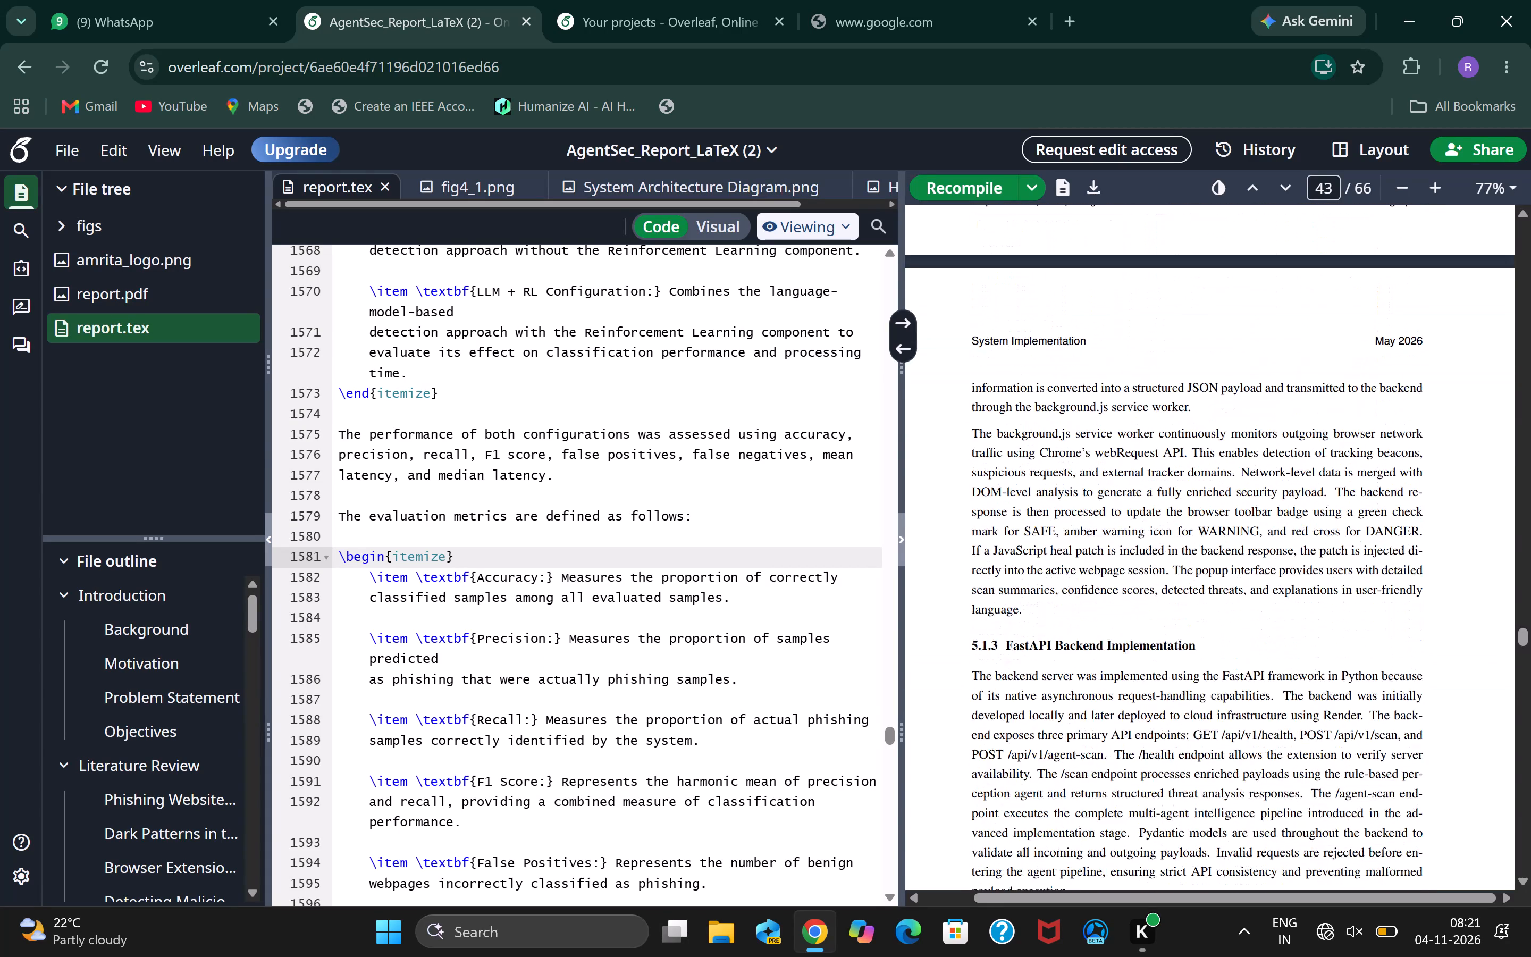
{"action": "scroll", "coordinate": [1030, 550], "scroll_direction": "down", "scroll_amount": 4}
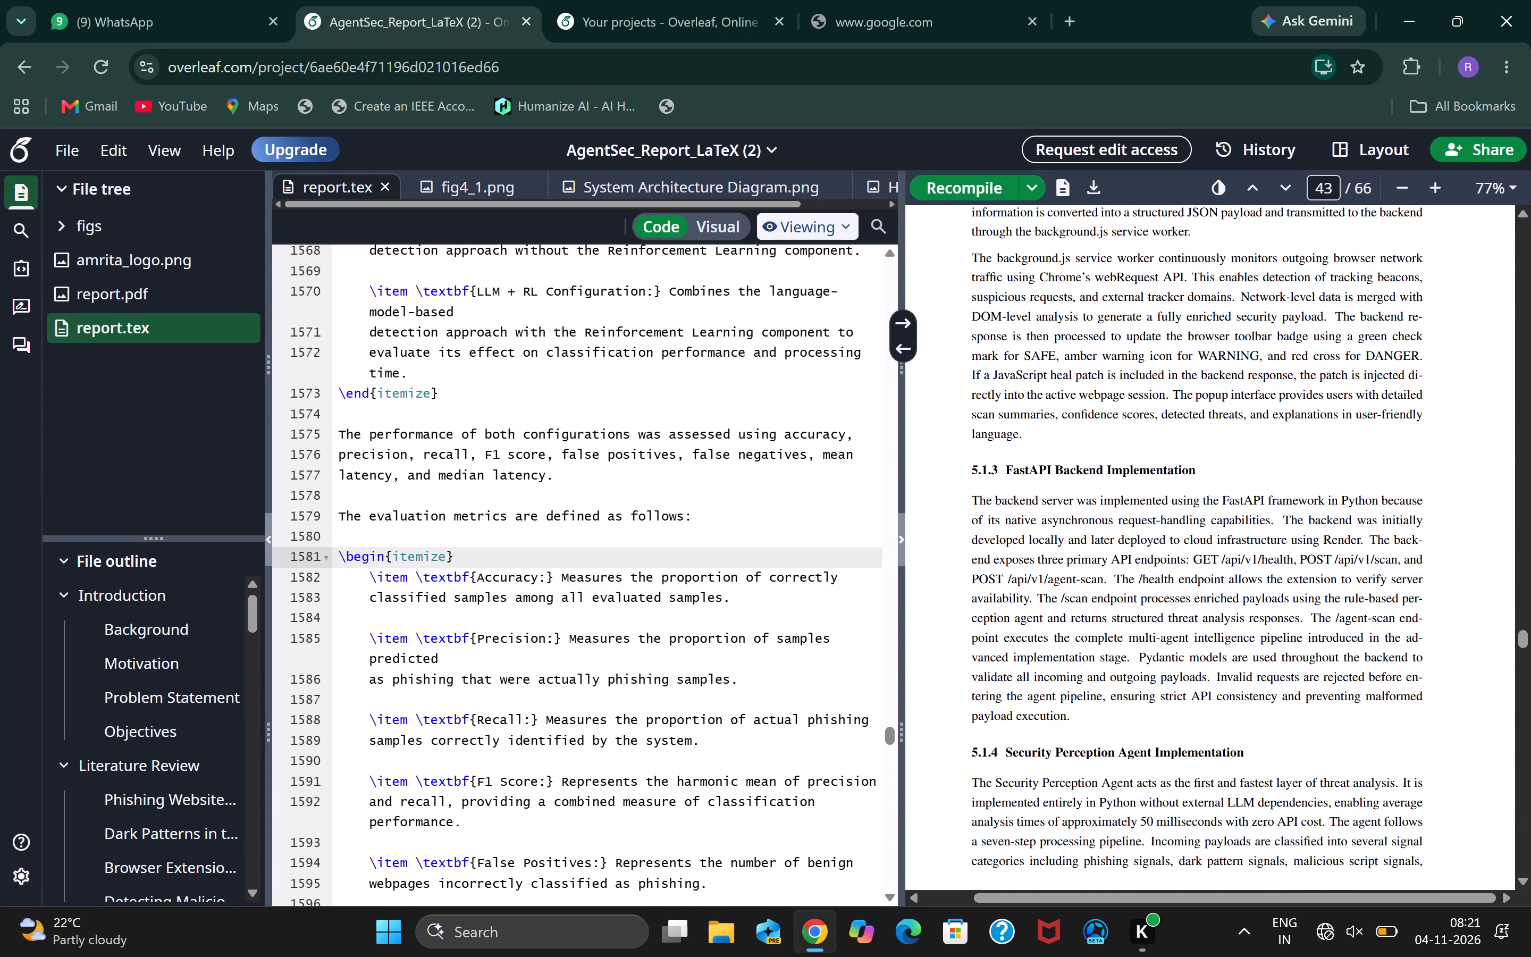
{"action": "scroll", "coordinate": [1030, 550], "scroll_direction": "down", "scroll_amount": 6}
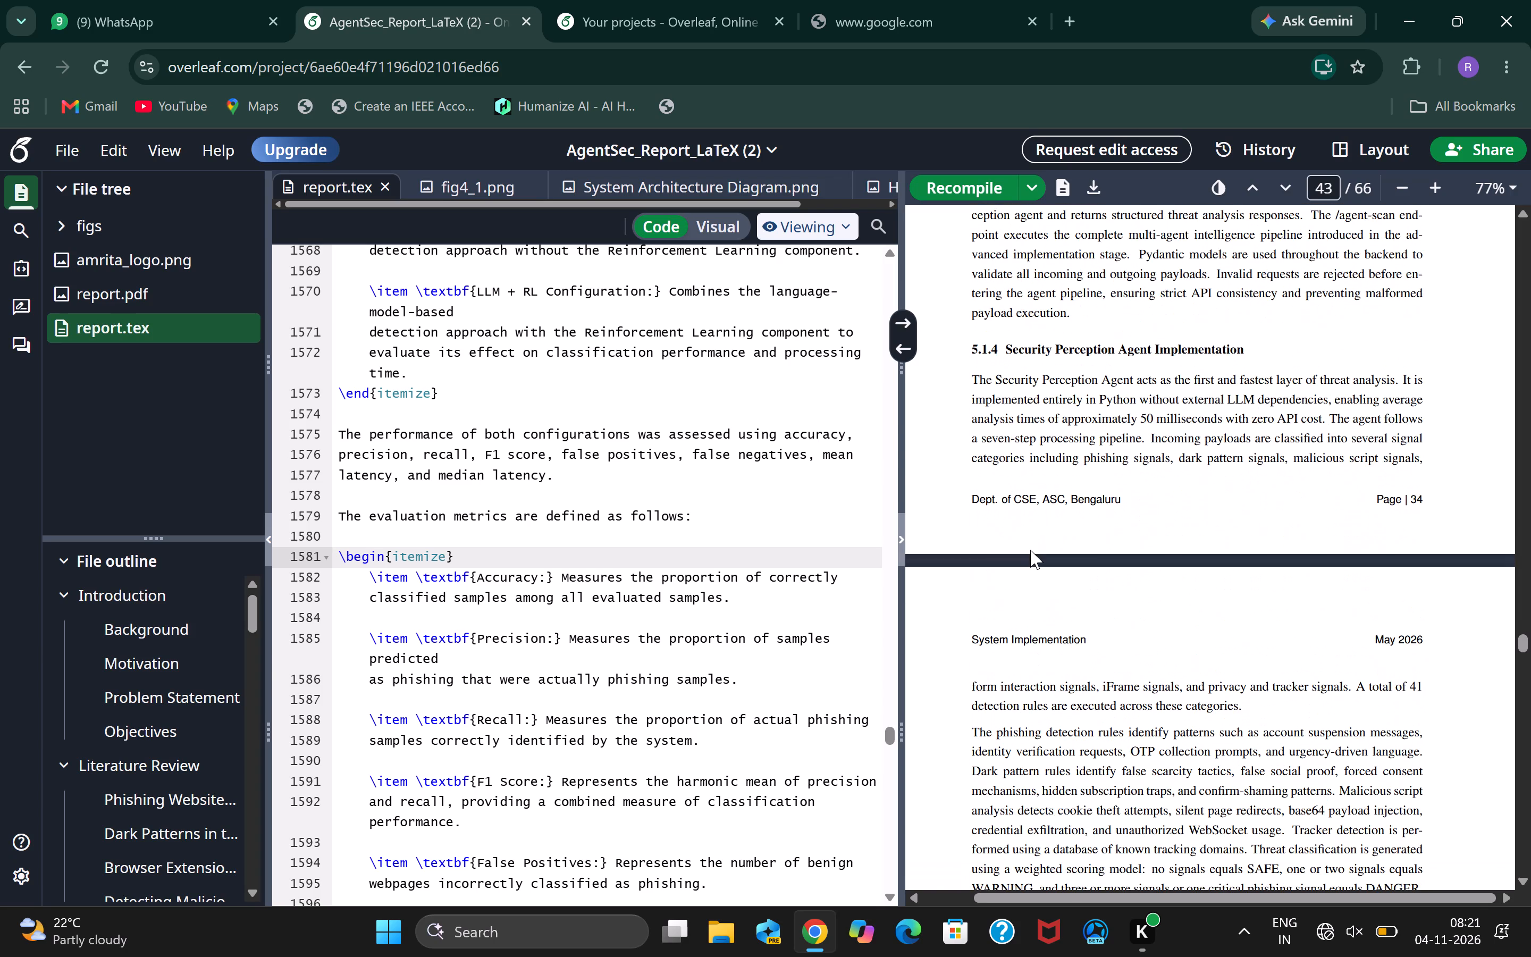
{"action": "scroll", "coordinate": [1030, 550], "scroll_direction": "down", "scroll_amount": 6}
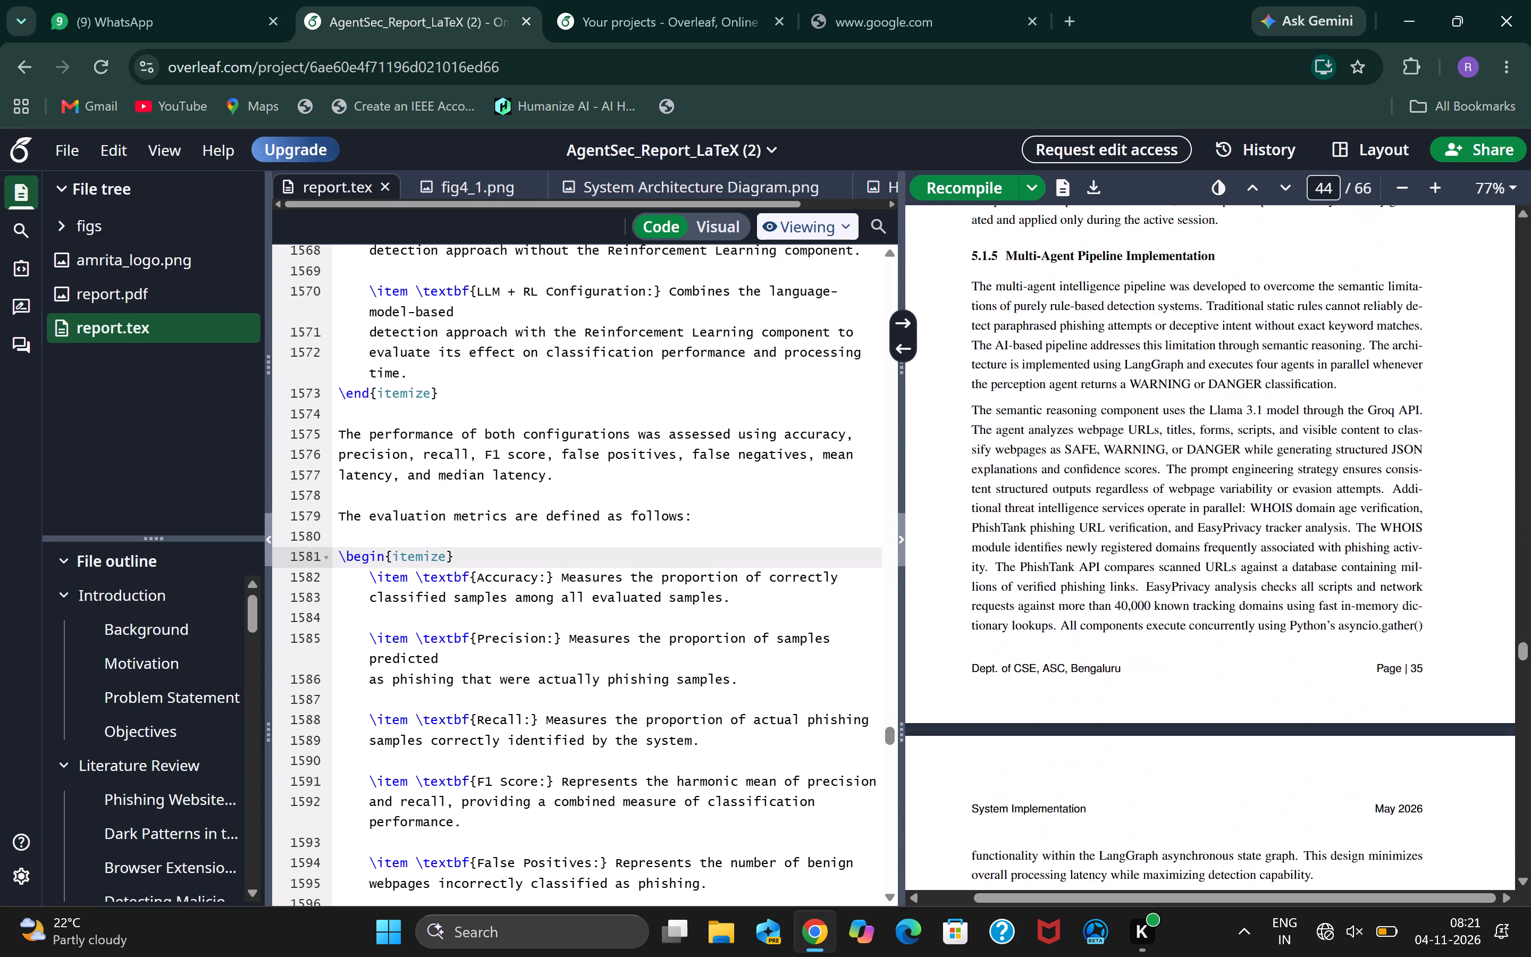
{"action": "scroll", "coordinate": [1030, 550], "scroll_direction": "down", "scroll_amount": 6}
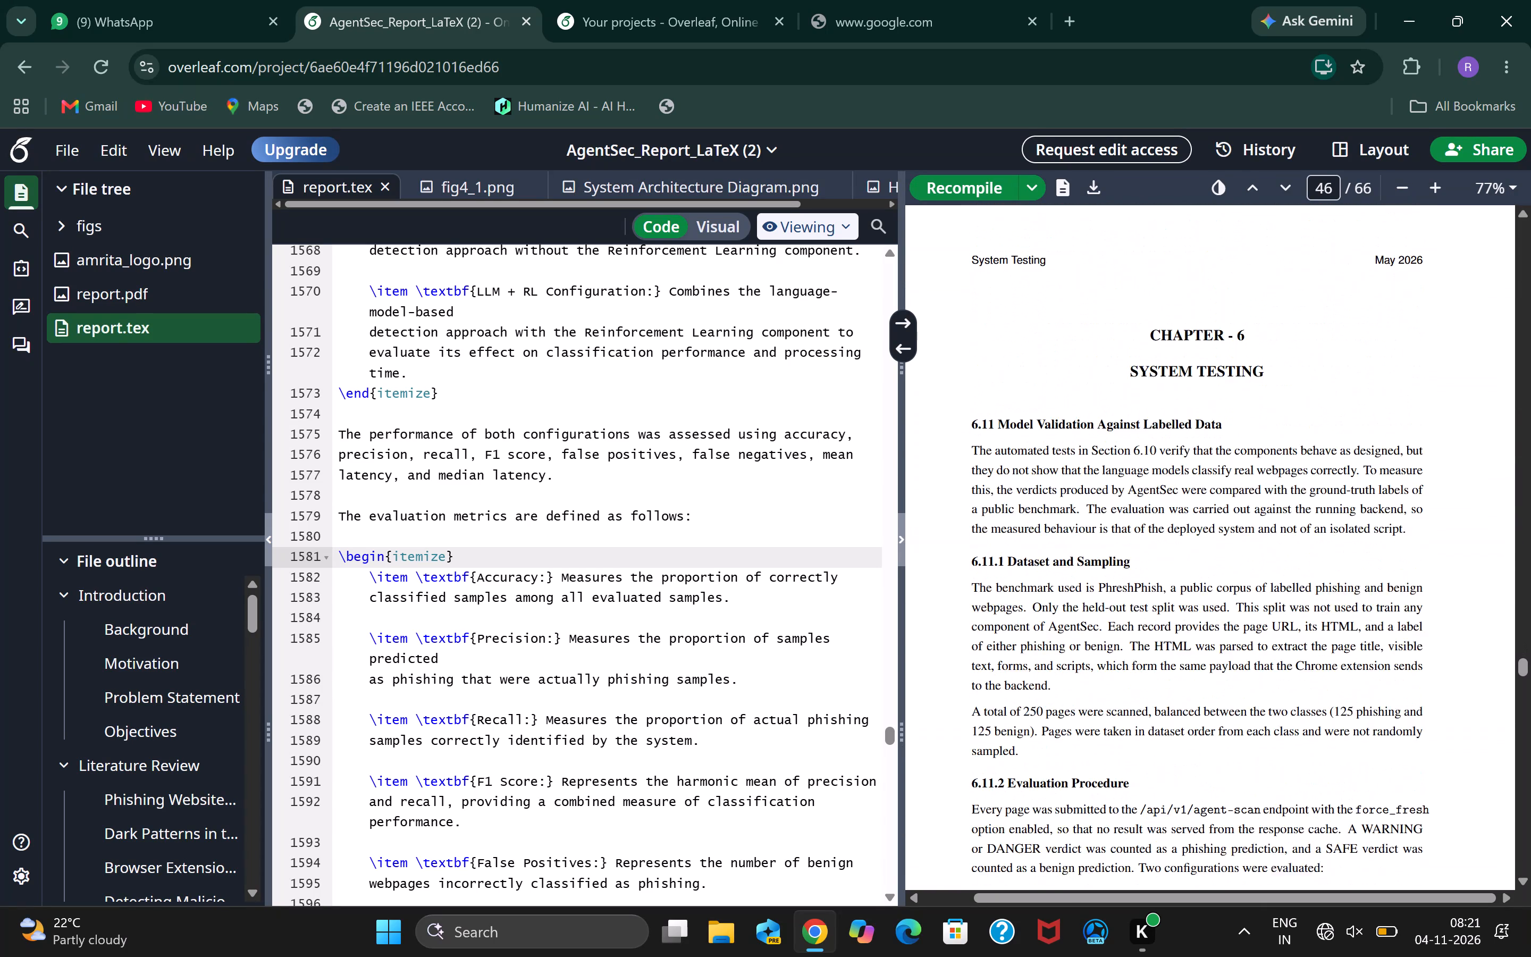
Examine Chapter 7, Results and Analysis, including its evaluation metrics and WARNING, SAFE and DANGER classification figures, and skim the Conclusion.
{"action": "scroll", "coordinate": [1030, 550], "scroll_direction": "down", "scroll_amount": 6}
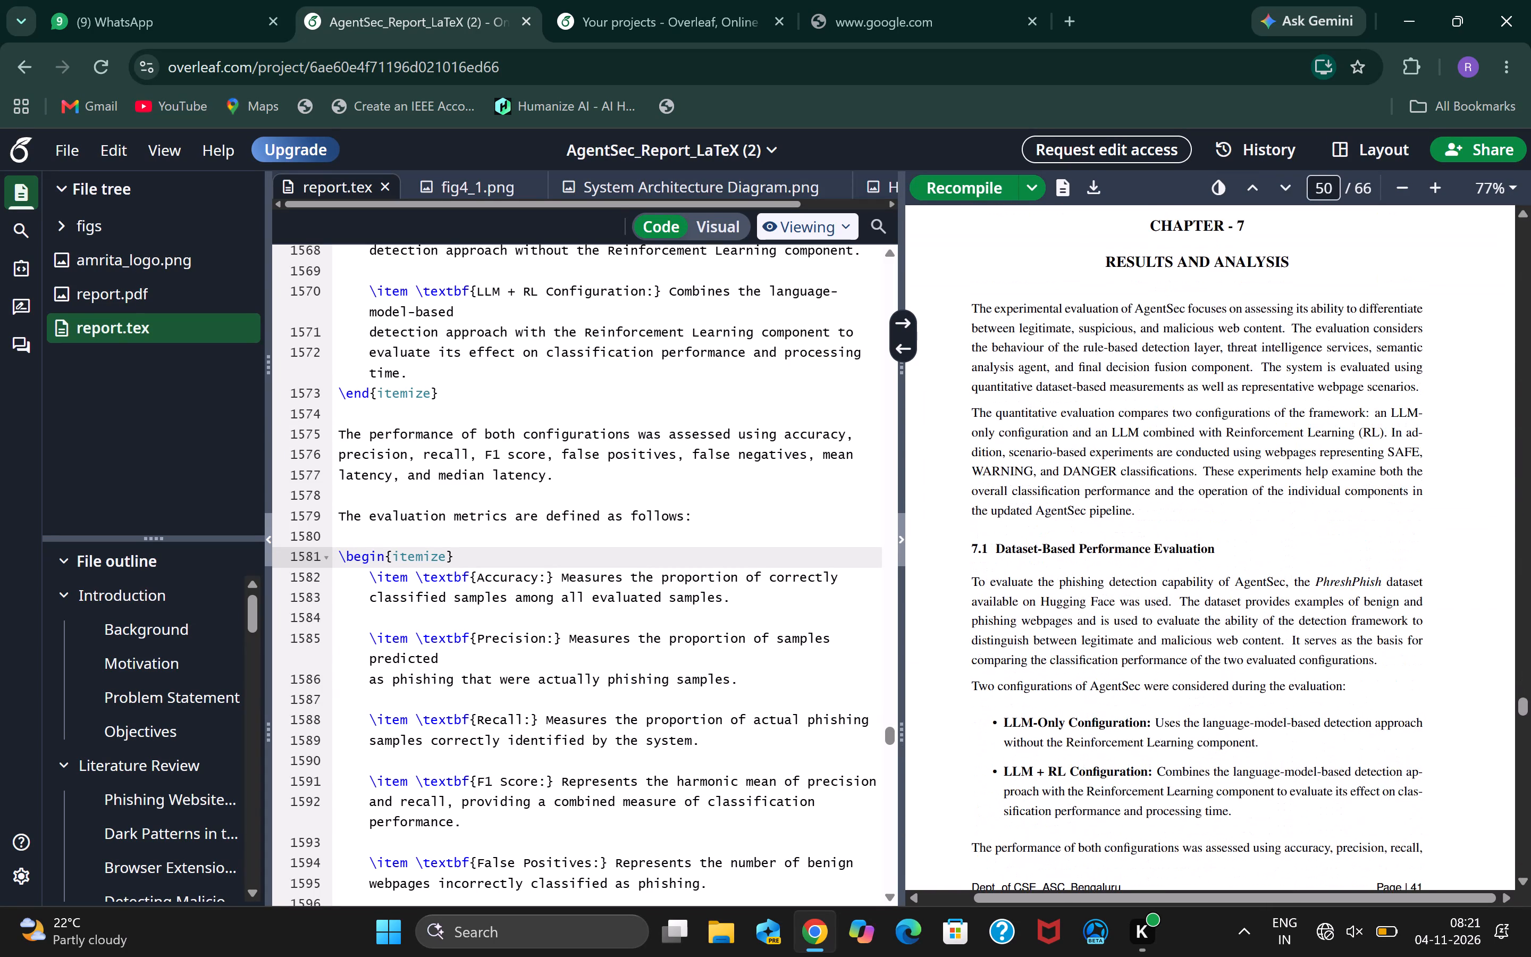
{"action": "scroll", "coordinate": [1030, 550], "scroll_direction": "down", "scroll_amount": 7}
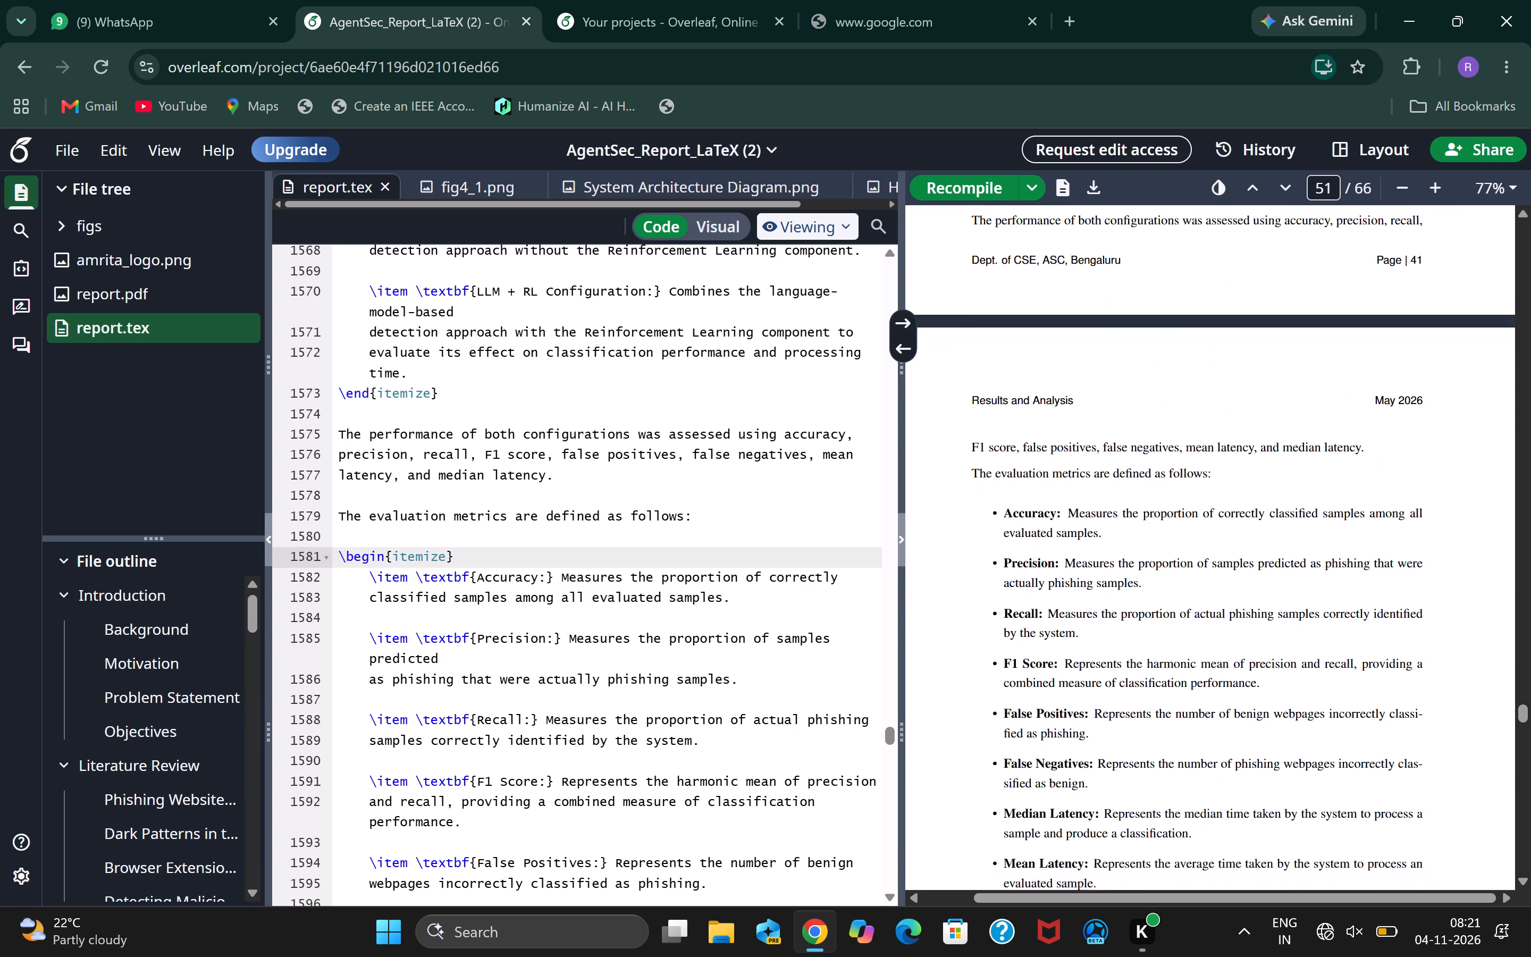
{"action": "scroll", "coordinate": [1030, 550], "scroll_direction": "down", "scroll_amount": 7}
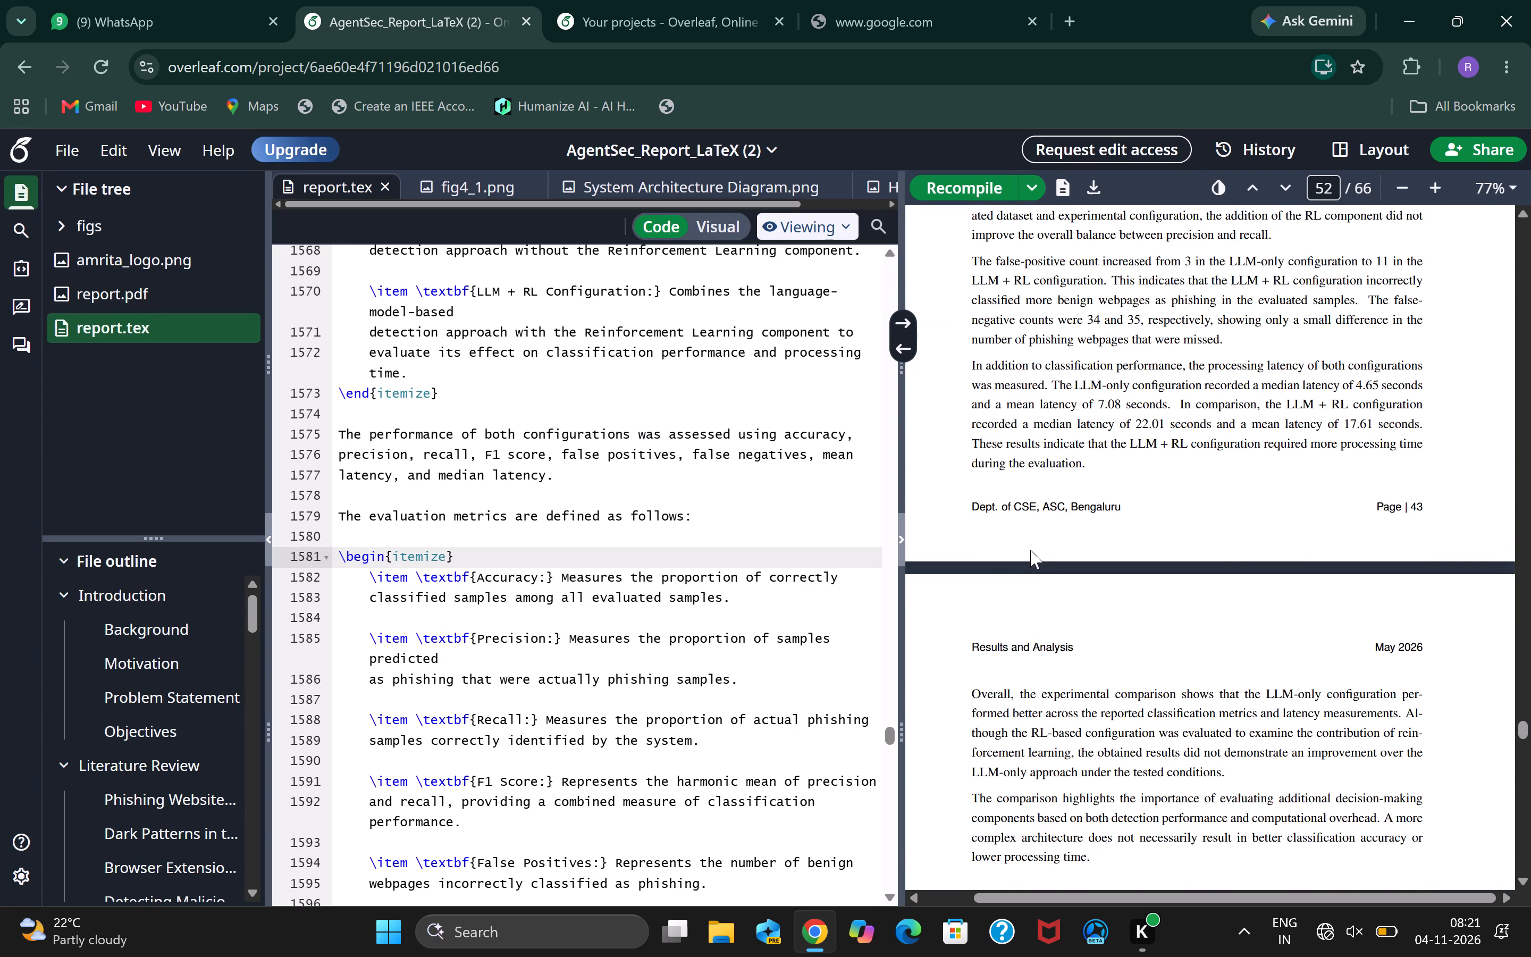
{"action": "scroll", "coordinate": [1030, 550], "scroll_direction": "down", "scroll_amount": 6}
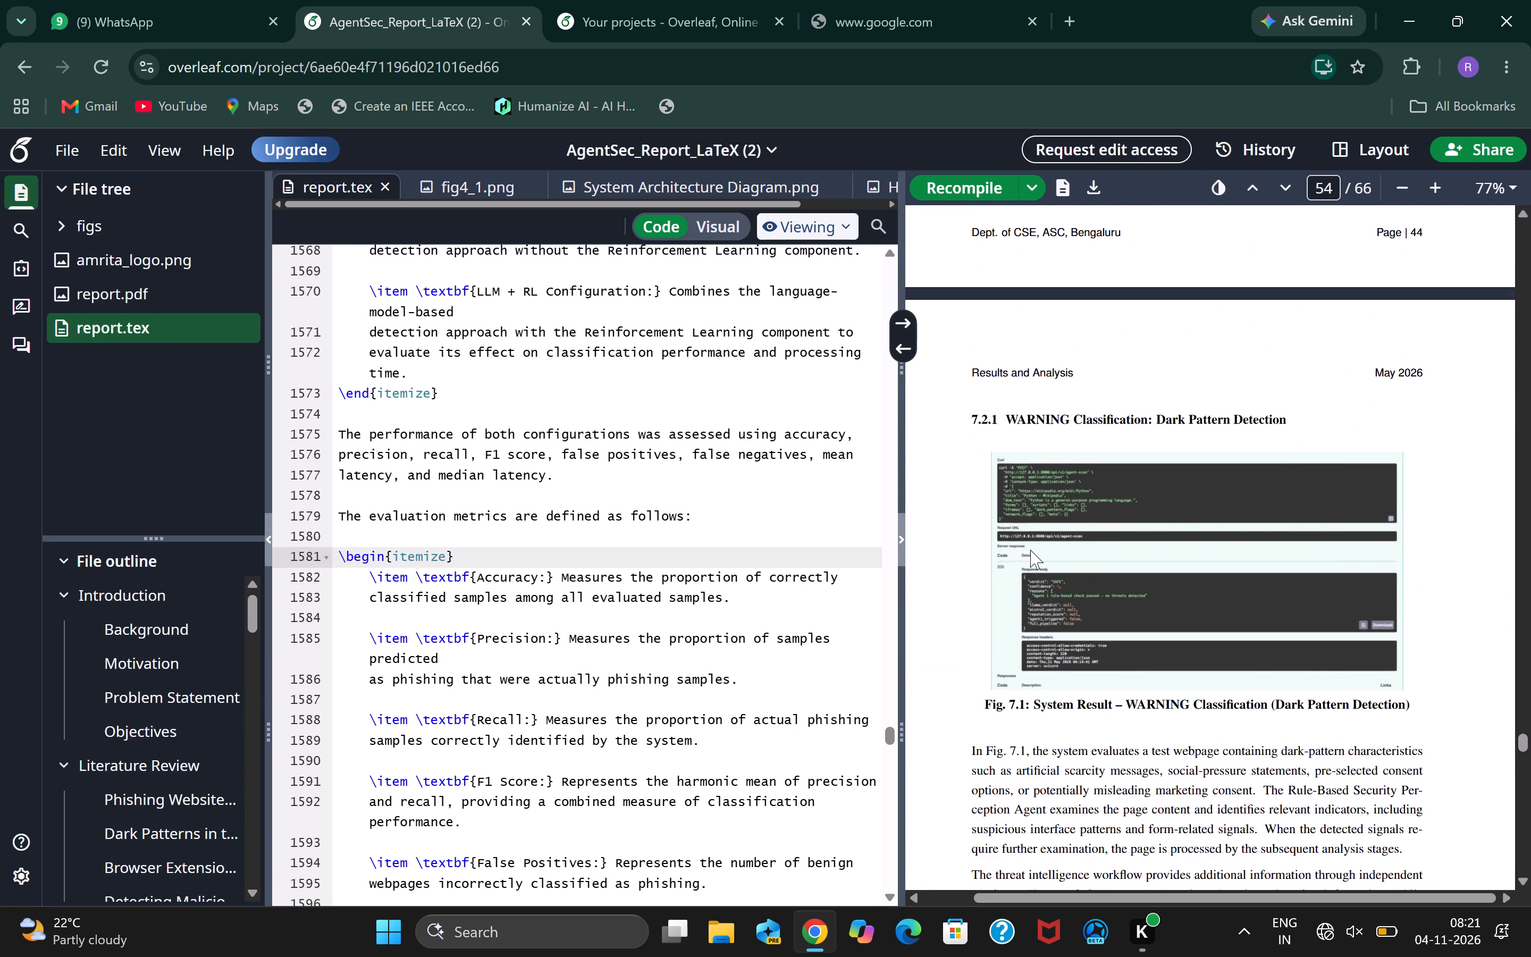
{"action": "scroll", "coordinate": [1030, 550], "scroll_direction": "down", "scroll_amount": 6}
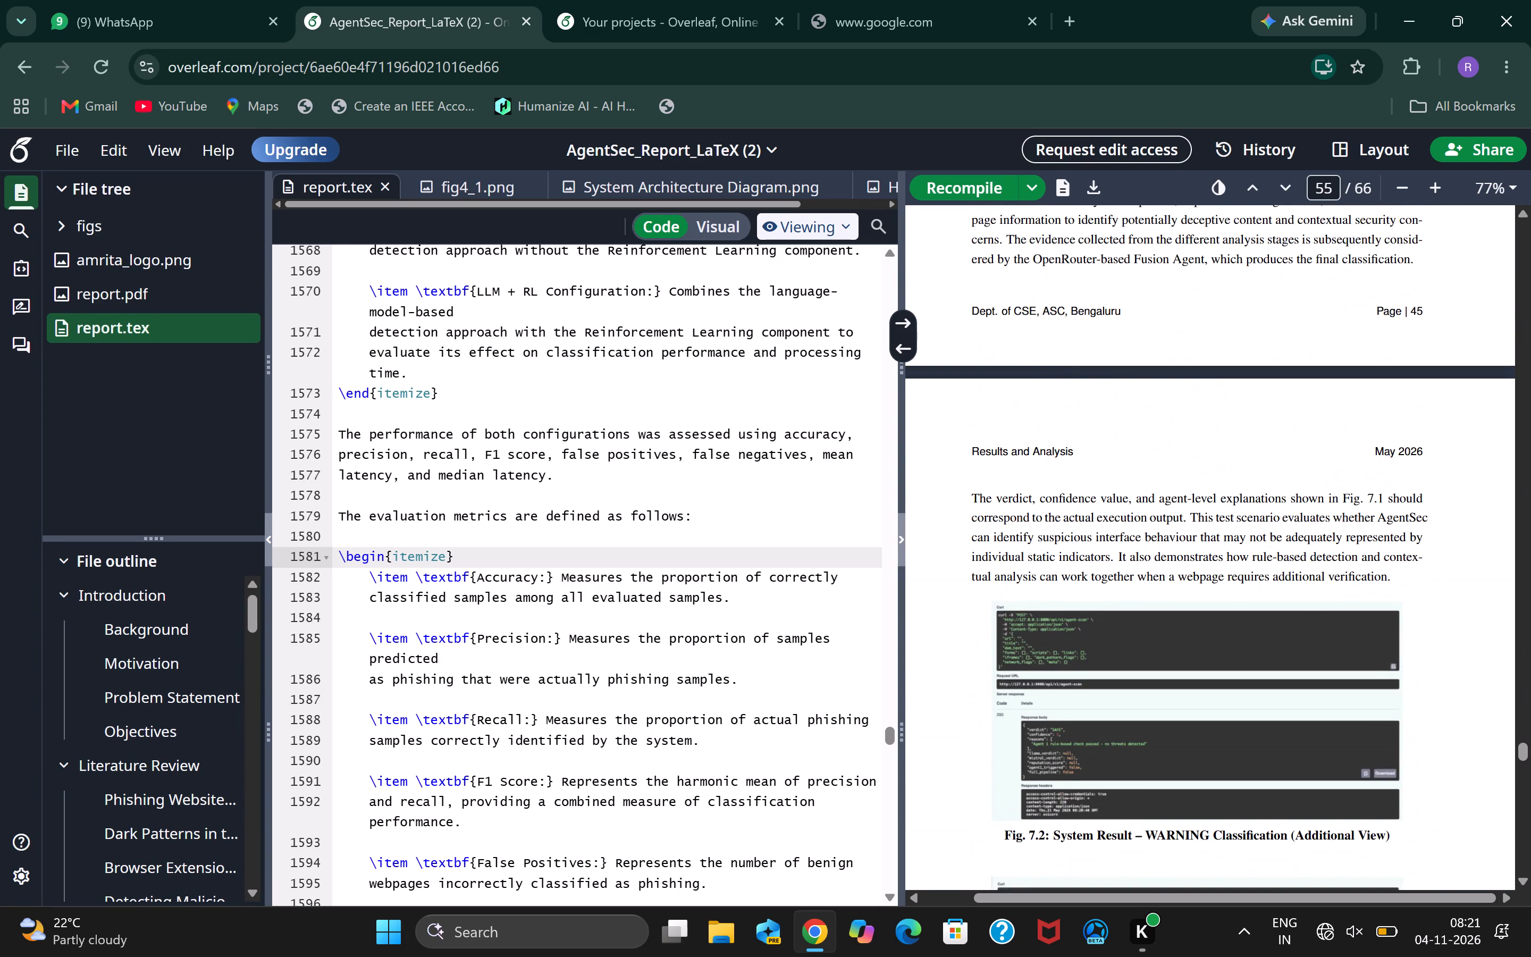
{"action": "scroll", "coordinate": [1030, 550], "scroll_direction": "down", "scroll_amount": 5}
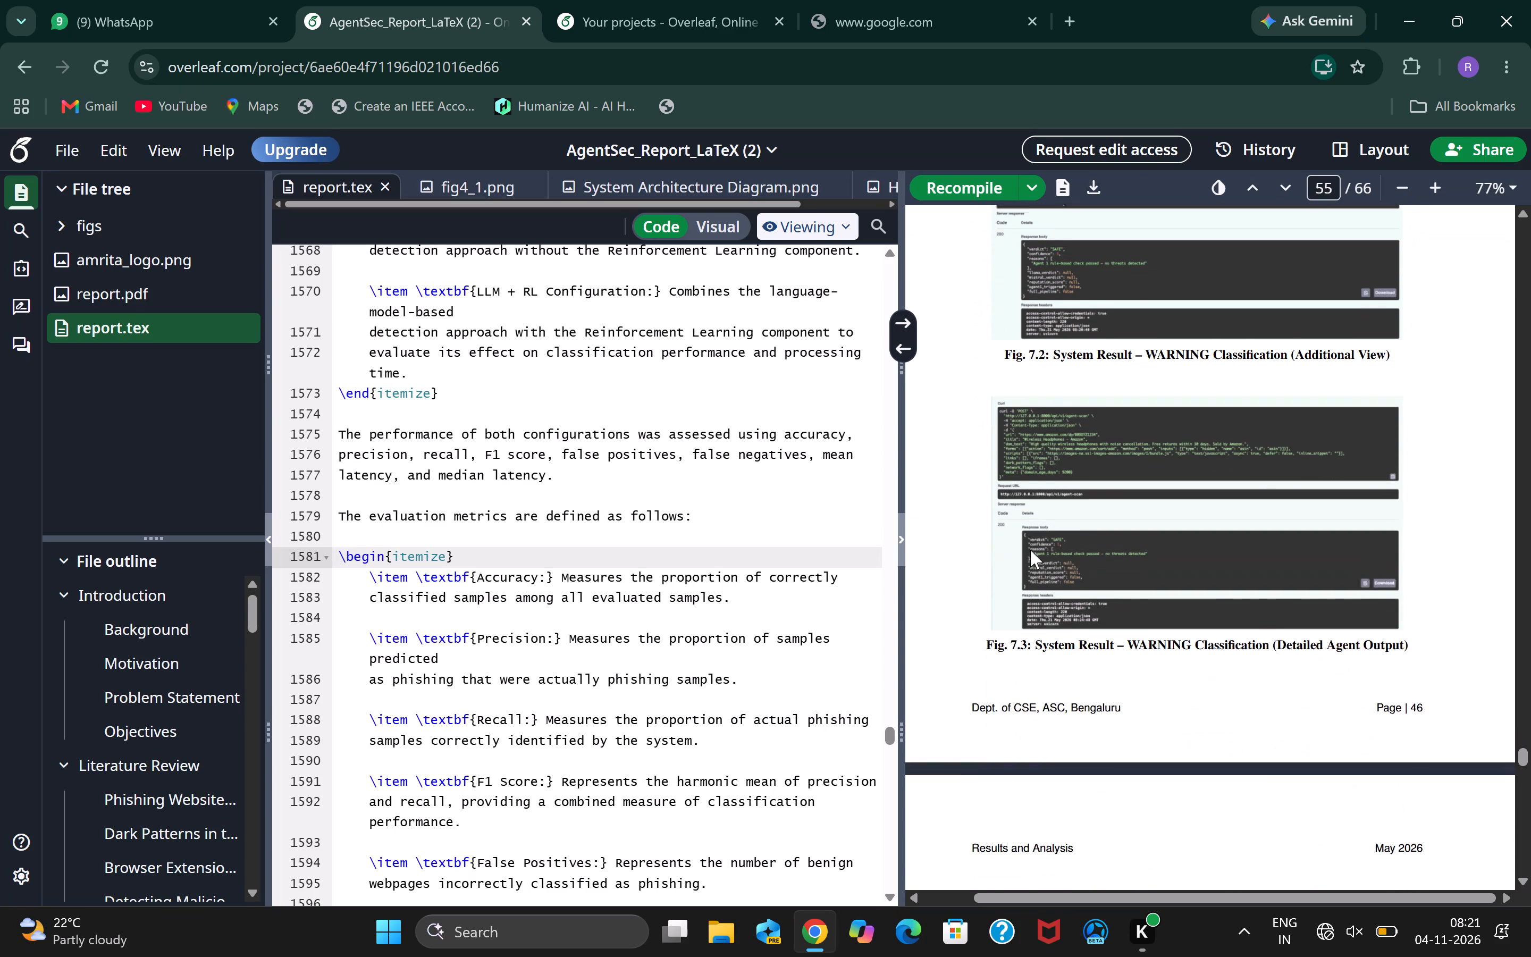
{"action": "scroll", "coordinate": [1030, 550], "scroll_direction": "down", "scroll_amount": 6}
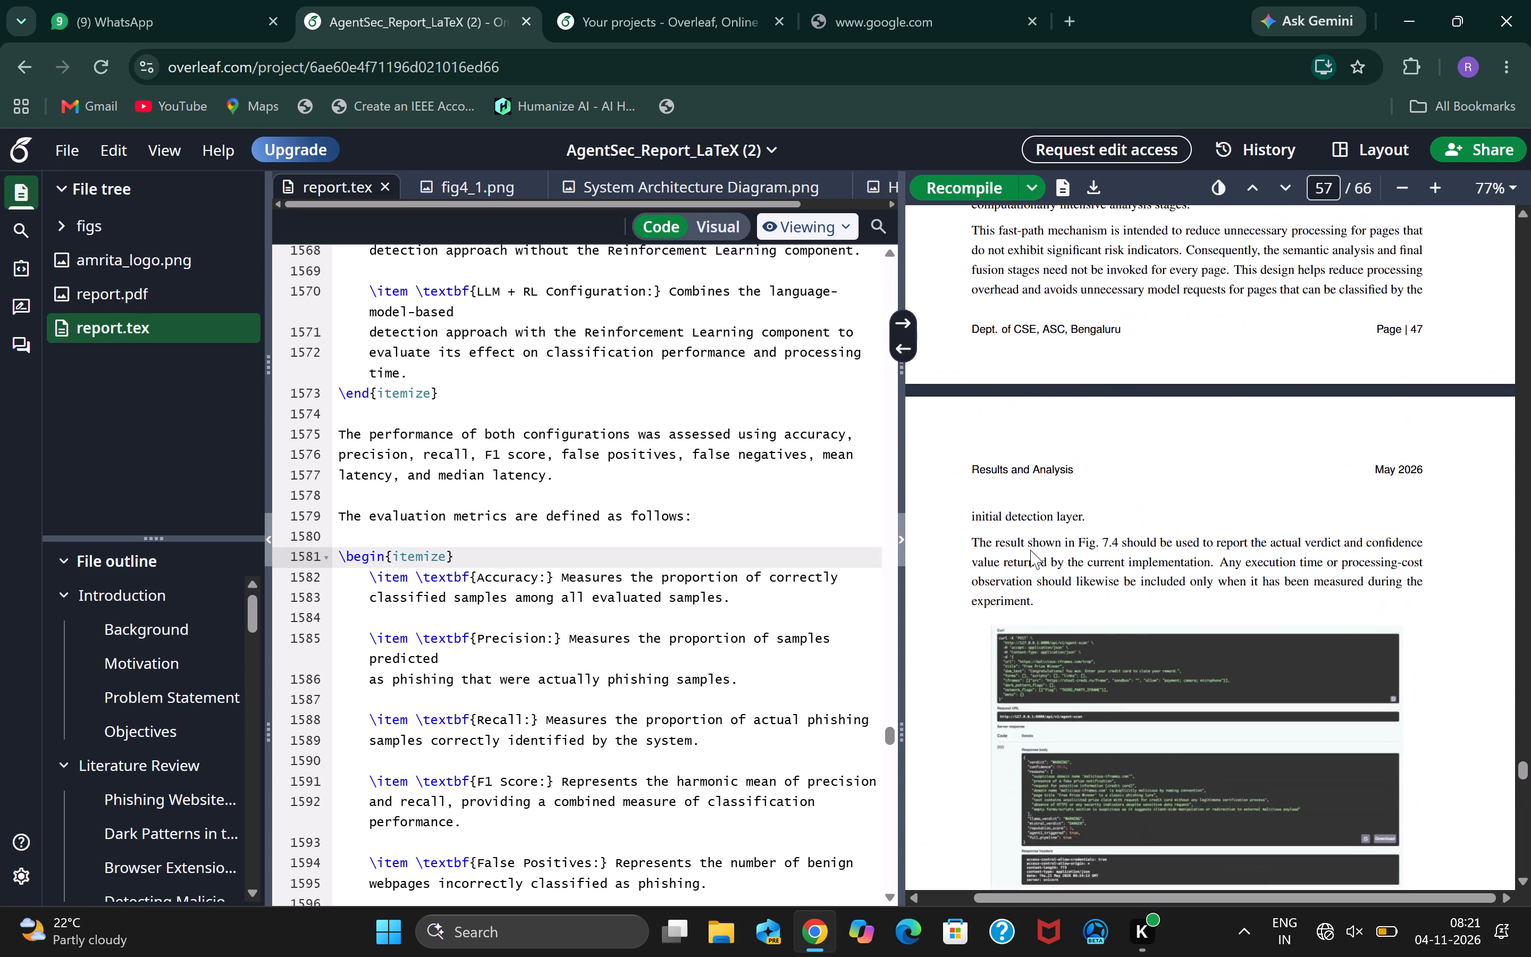
{"action": "scroll", "coordinate": [1030, 550], "scroll_direction": "down", "scroll_amount": 5}
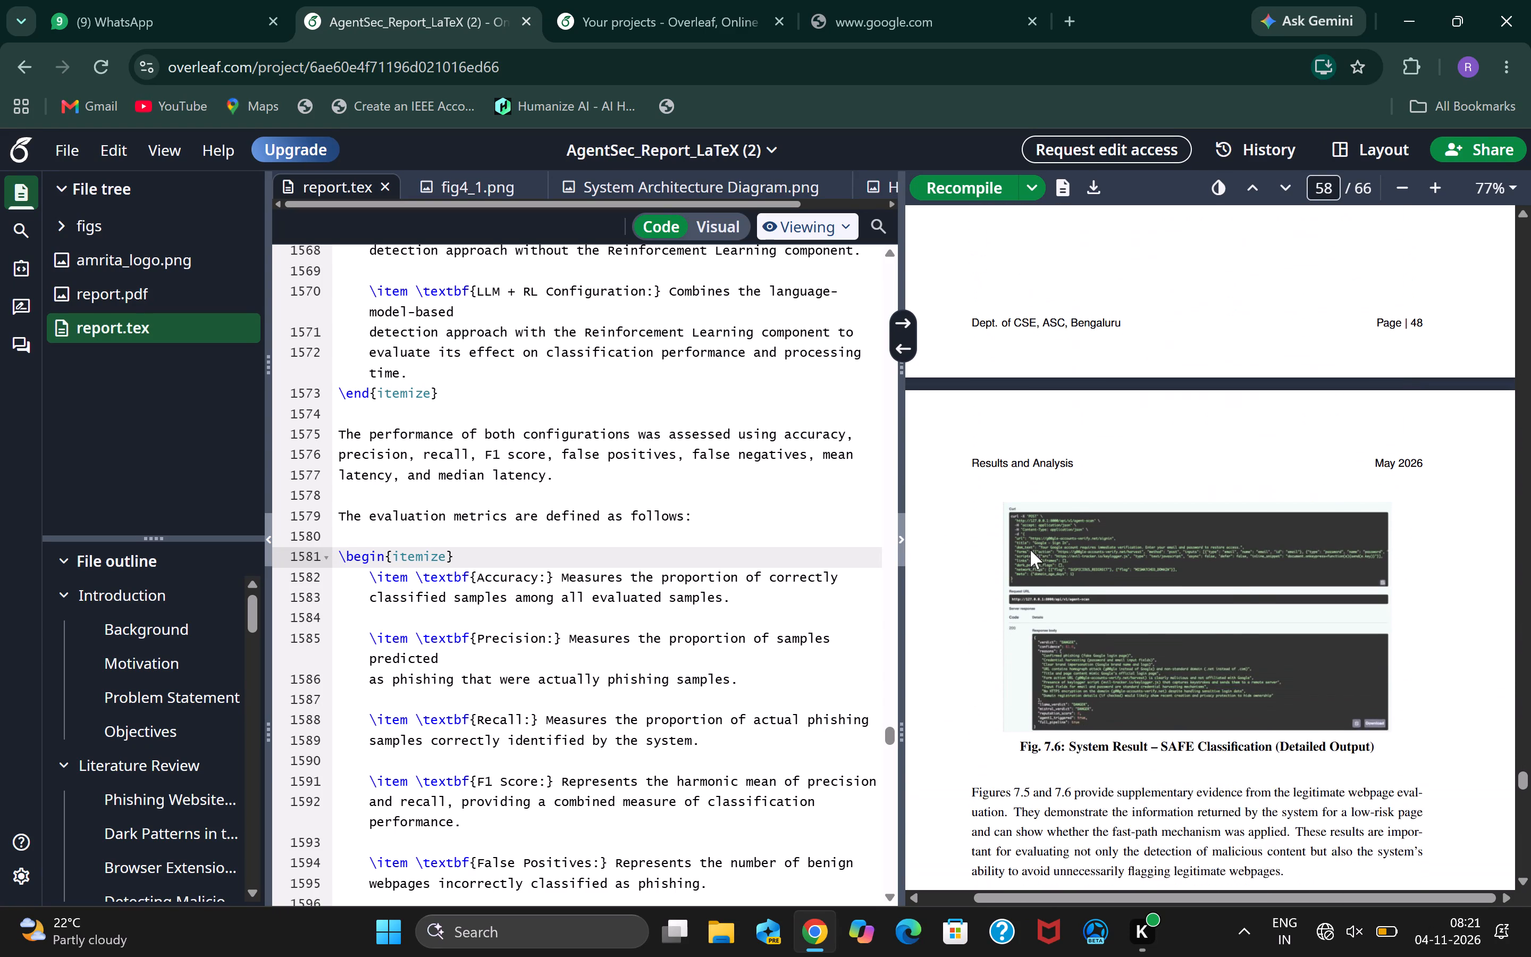
{"action": "scroll", "coordinate": [1030, 550], "scroll_direction": "down", "scroll_amount": 5}
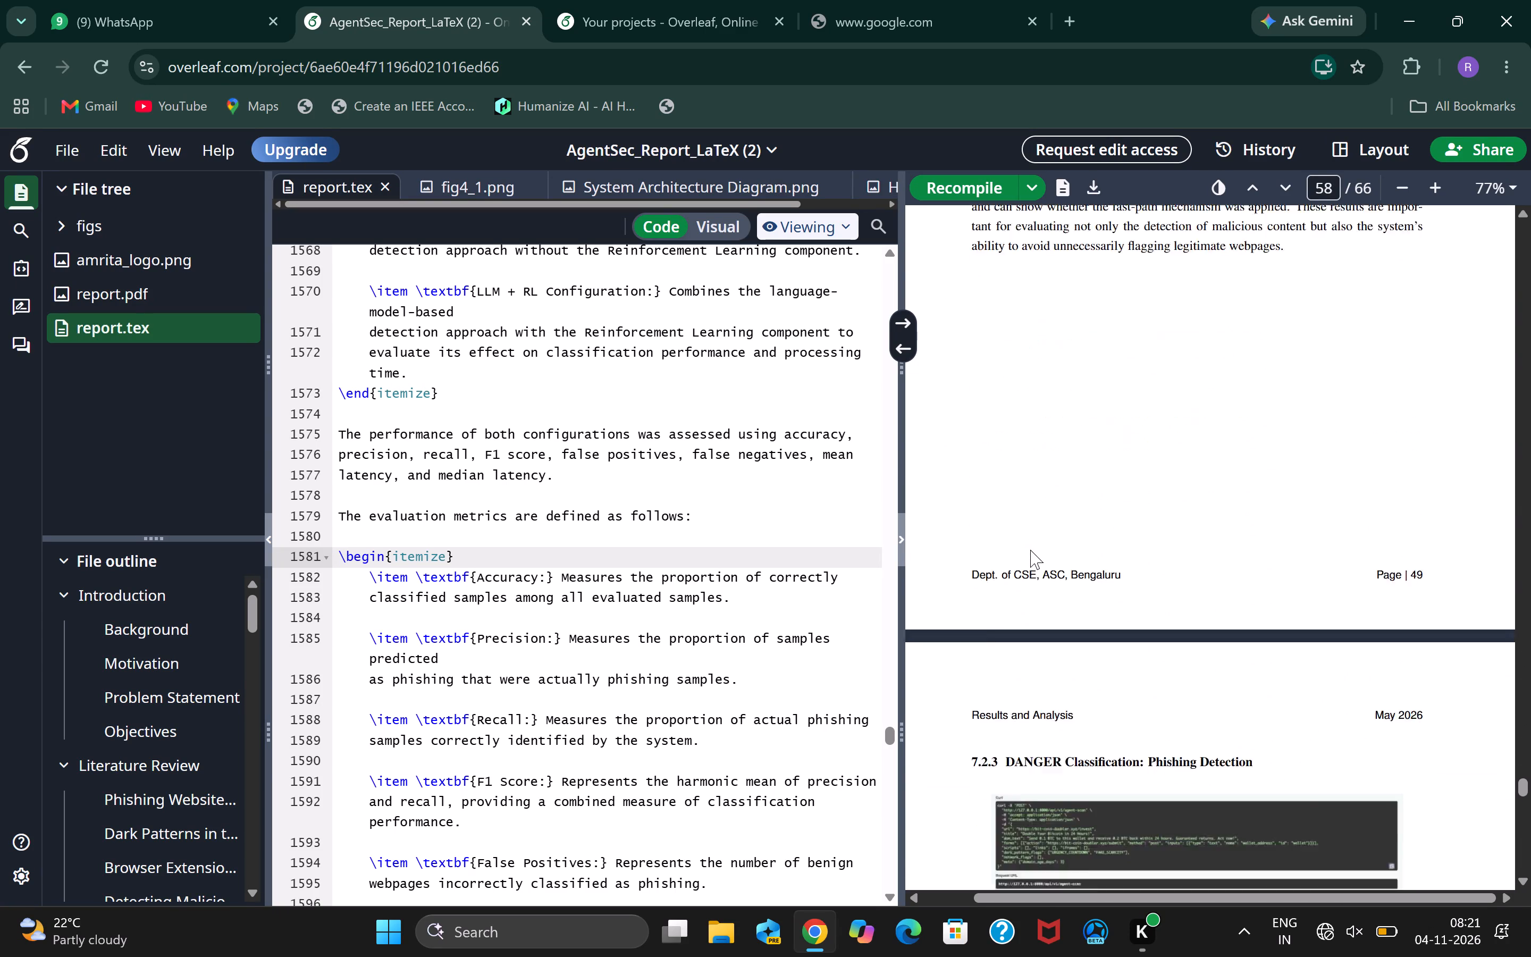
{"action": "scroll", "coordinate": [1030, 550], "scroll_direction": "down", "scroll_amount": 6}
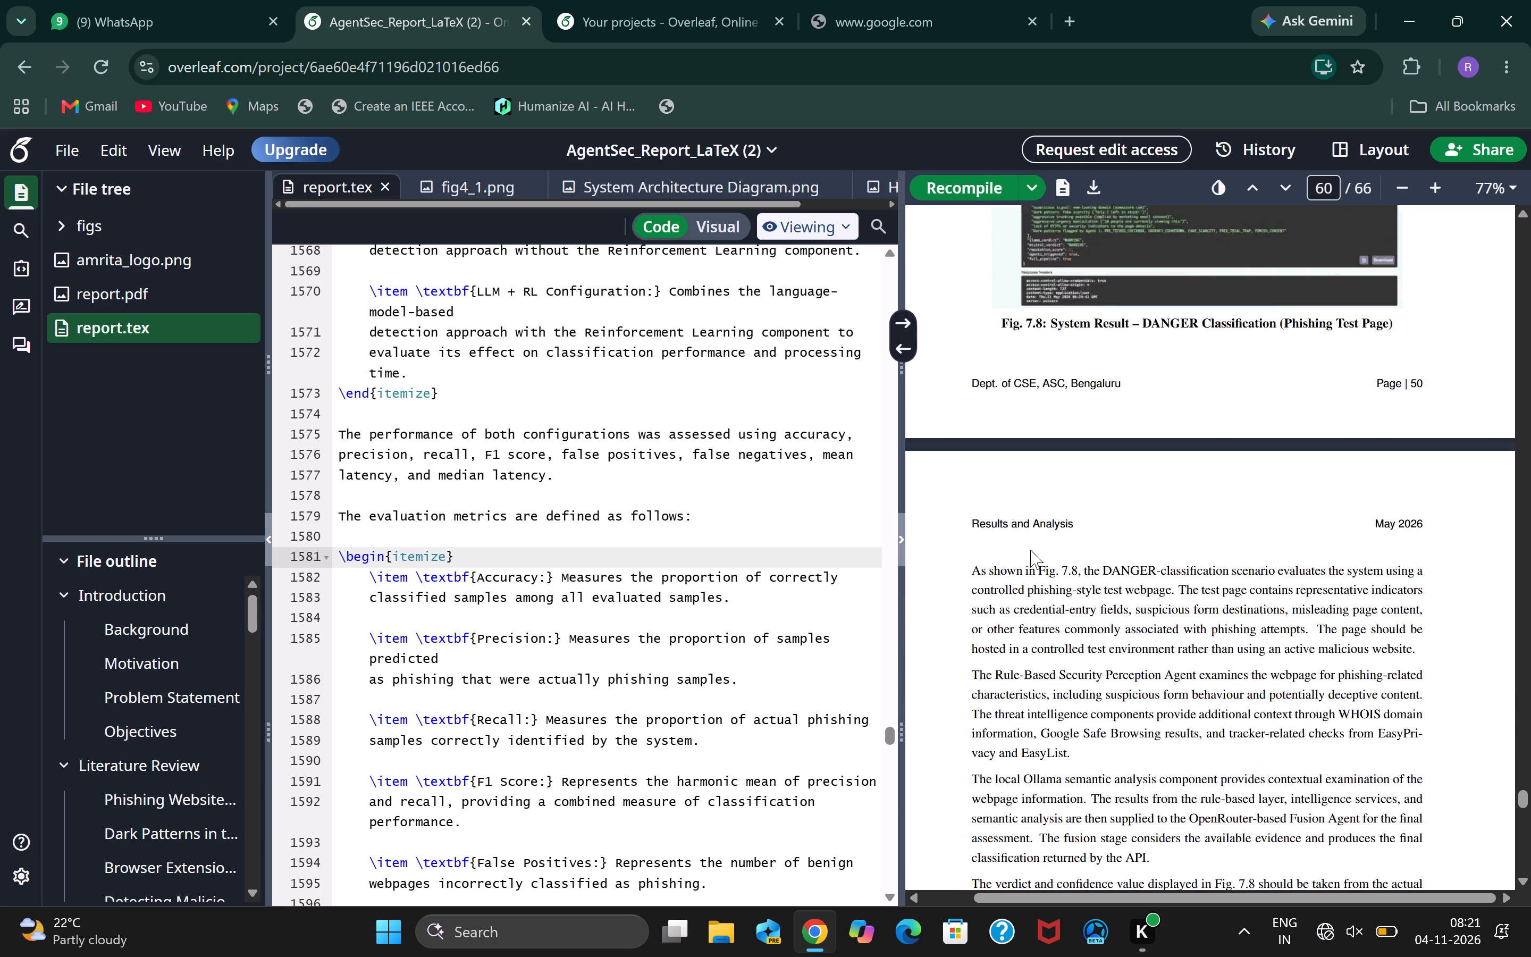
{"action": "scroll", "coordinate": [1030, 550], "scroll_direction": "down", "scroll_amount": 4}
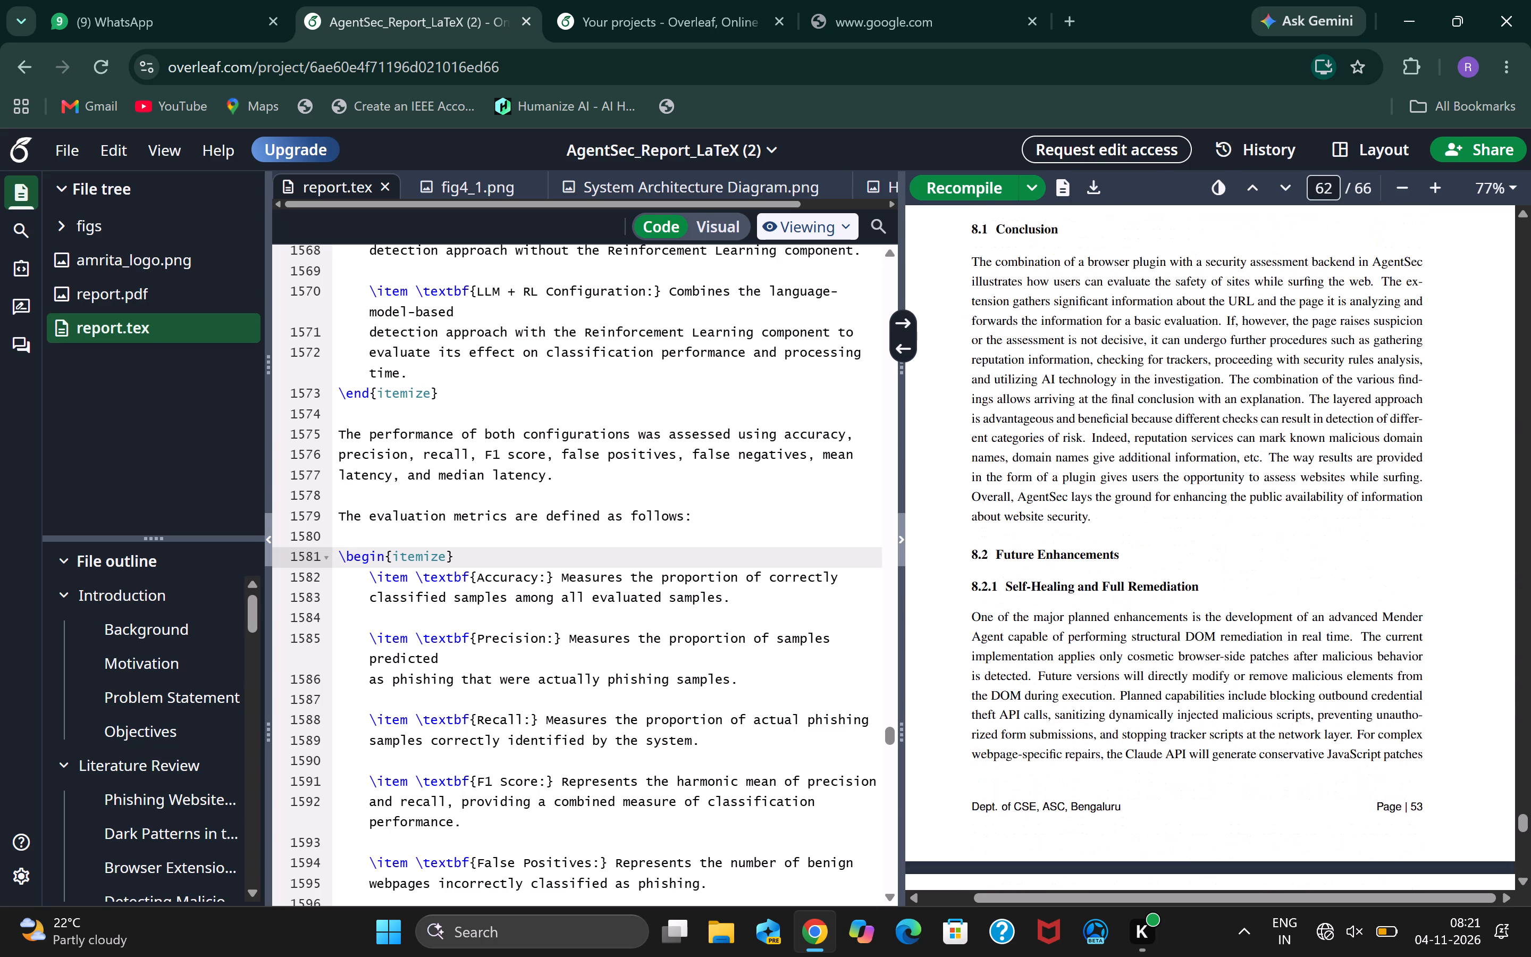
{"action": "scroll", "coordinate": [1030, 550], "scroll_direction": "up", "scroll_amount": 6}
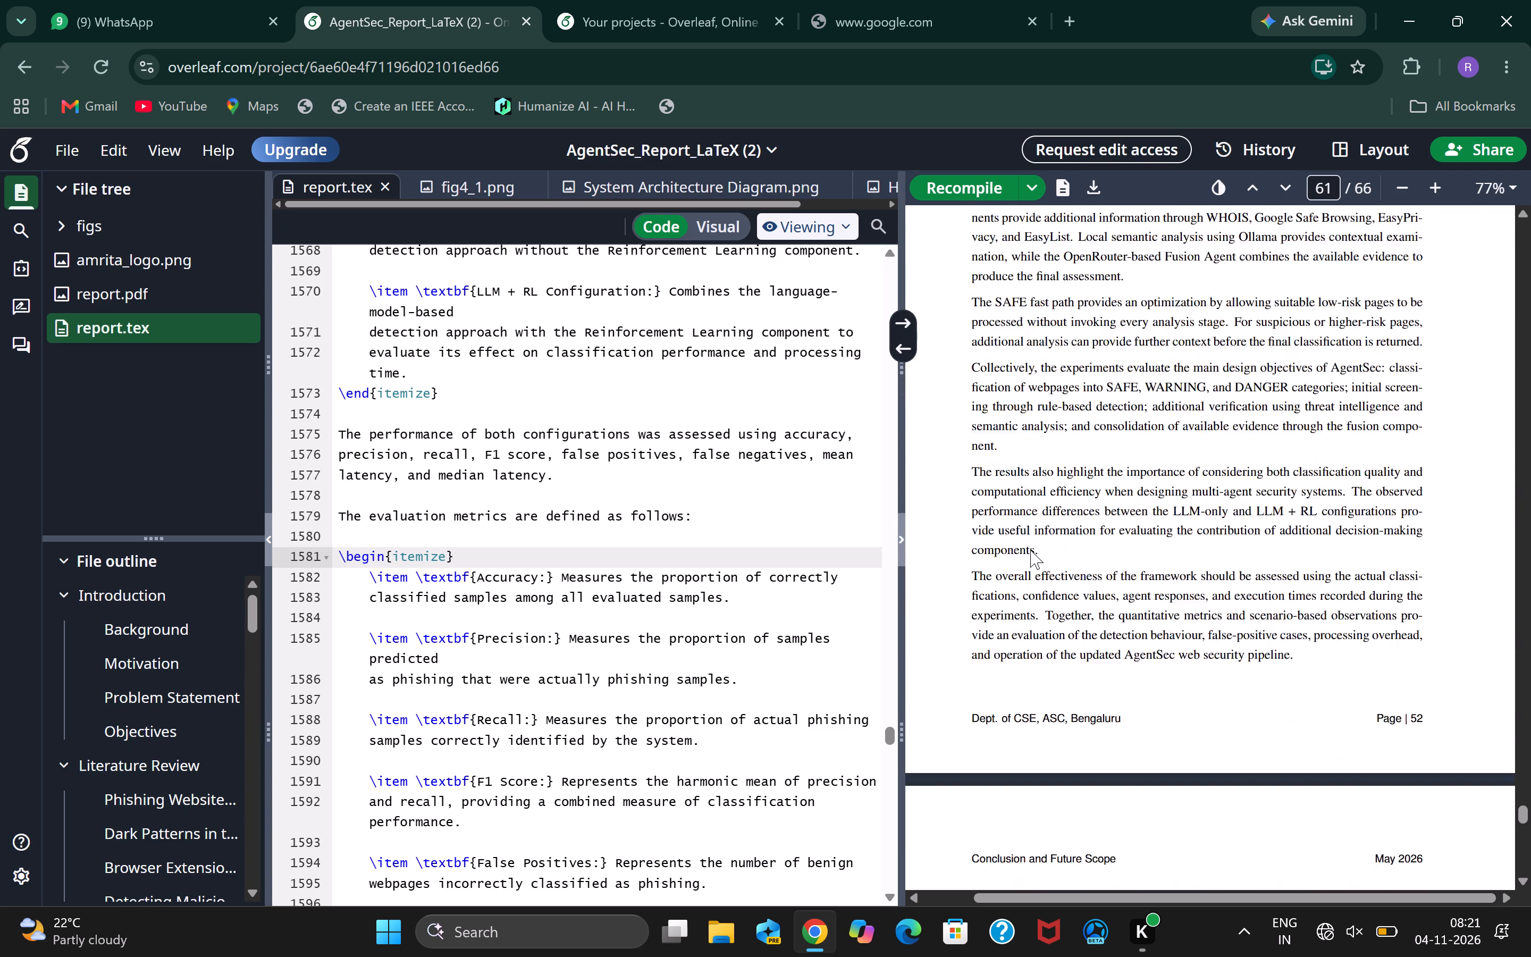
{"action": "scroll", "coordinate": [1030, 550], "scroll_direction": "up", "scroll_amount": 9}
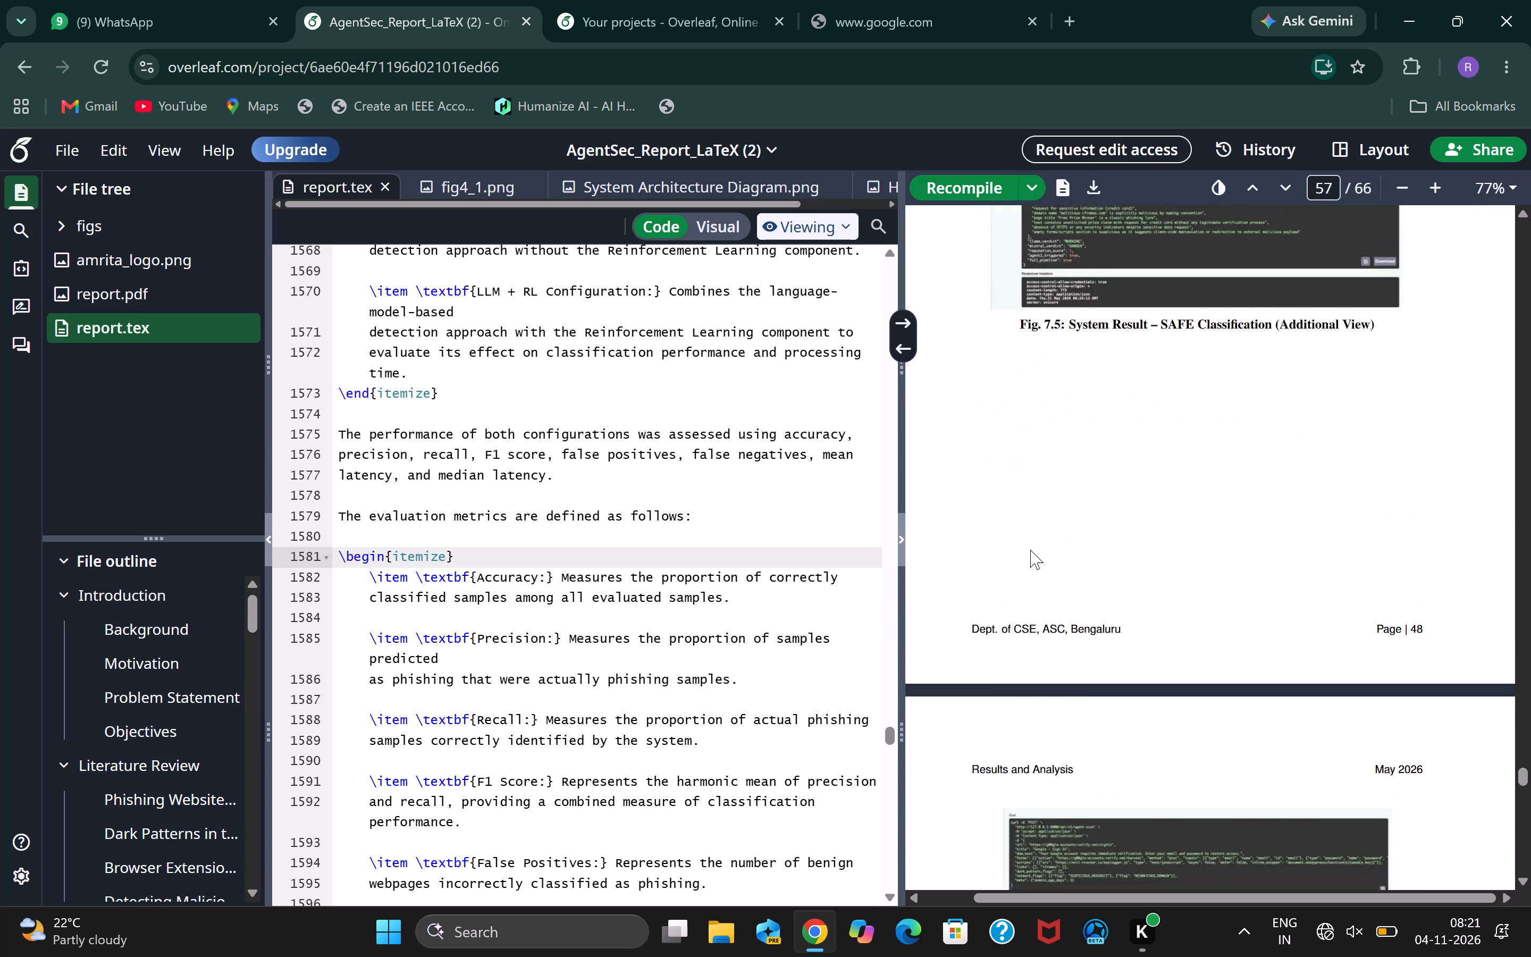
{"action": "scroll", "coordinate": [1030, 550], "scroll_direction": "up", "scroll_amount": 9}
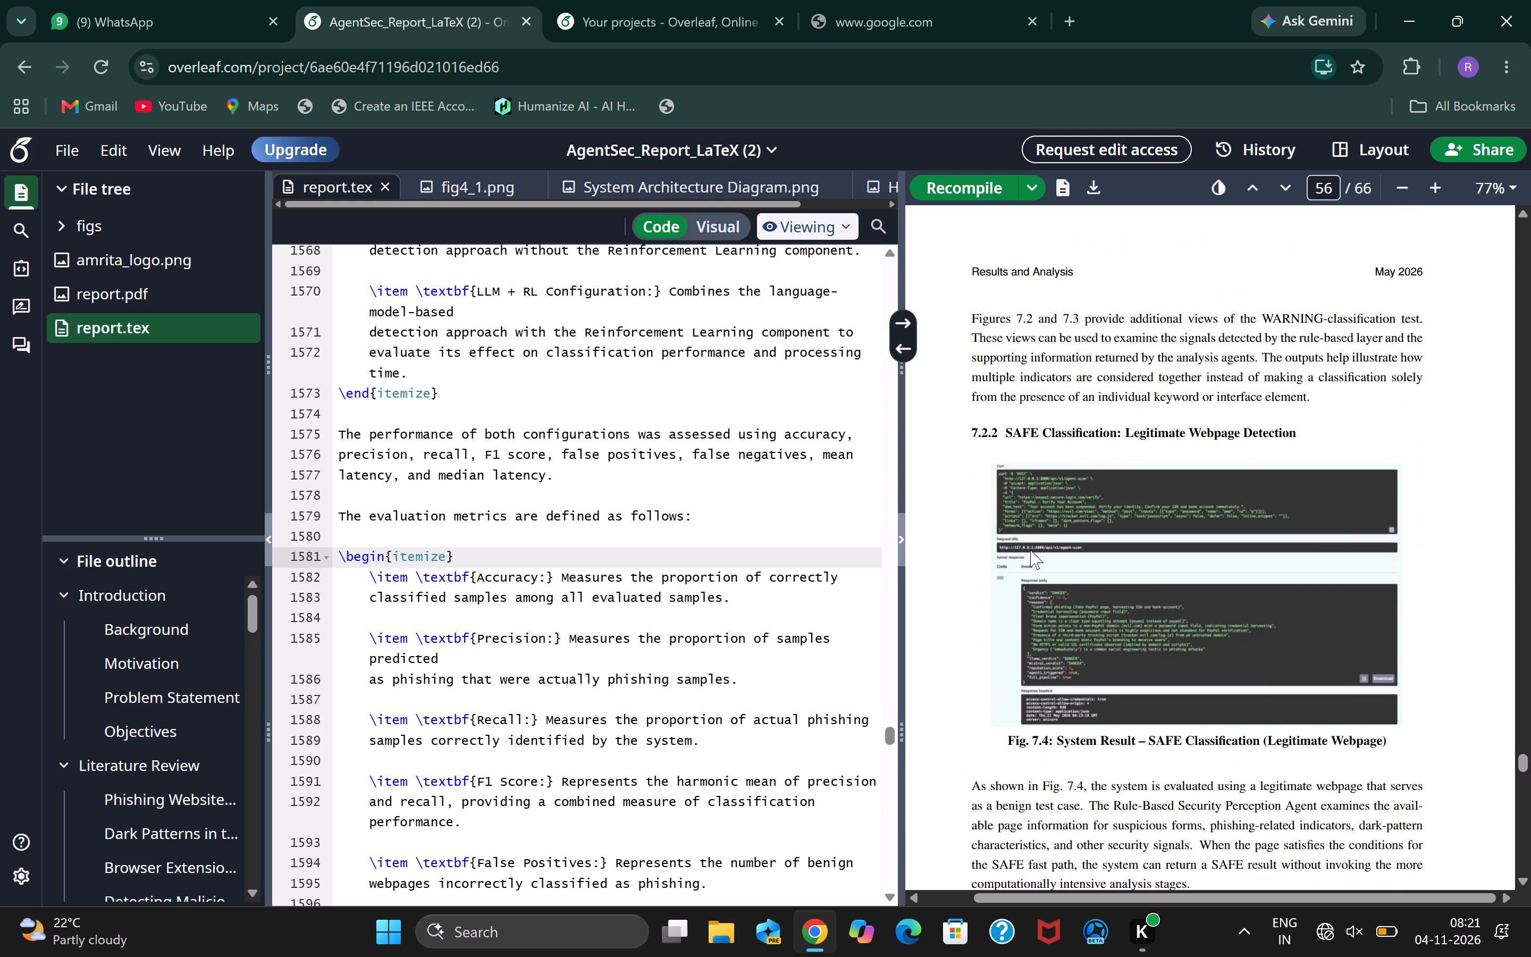
{"action": "scroll", "coordinate": [1030, 550], "scroll_direction": "up", "scroll_amount": 9}
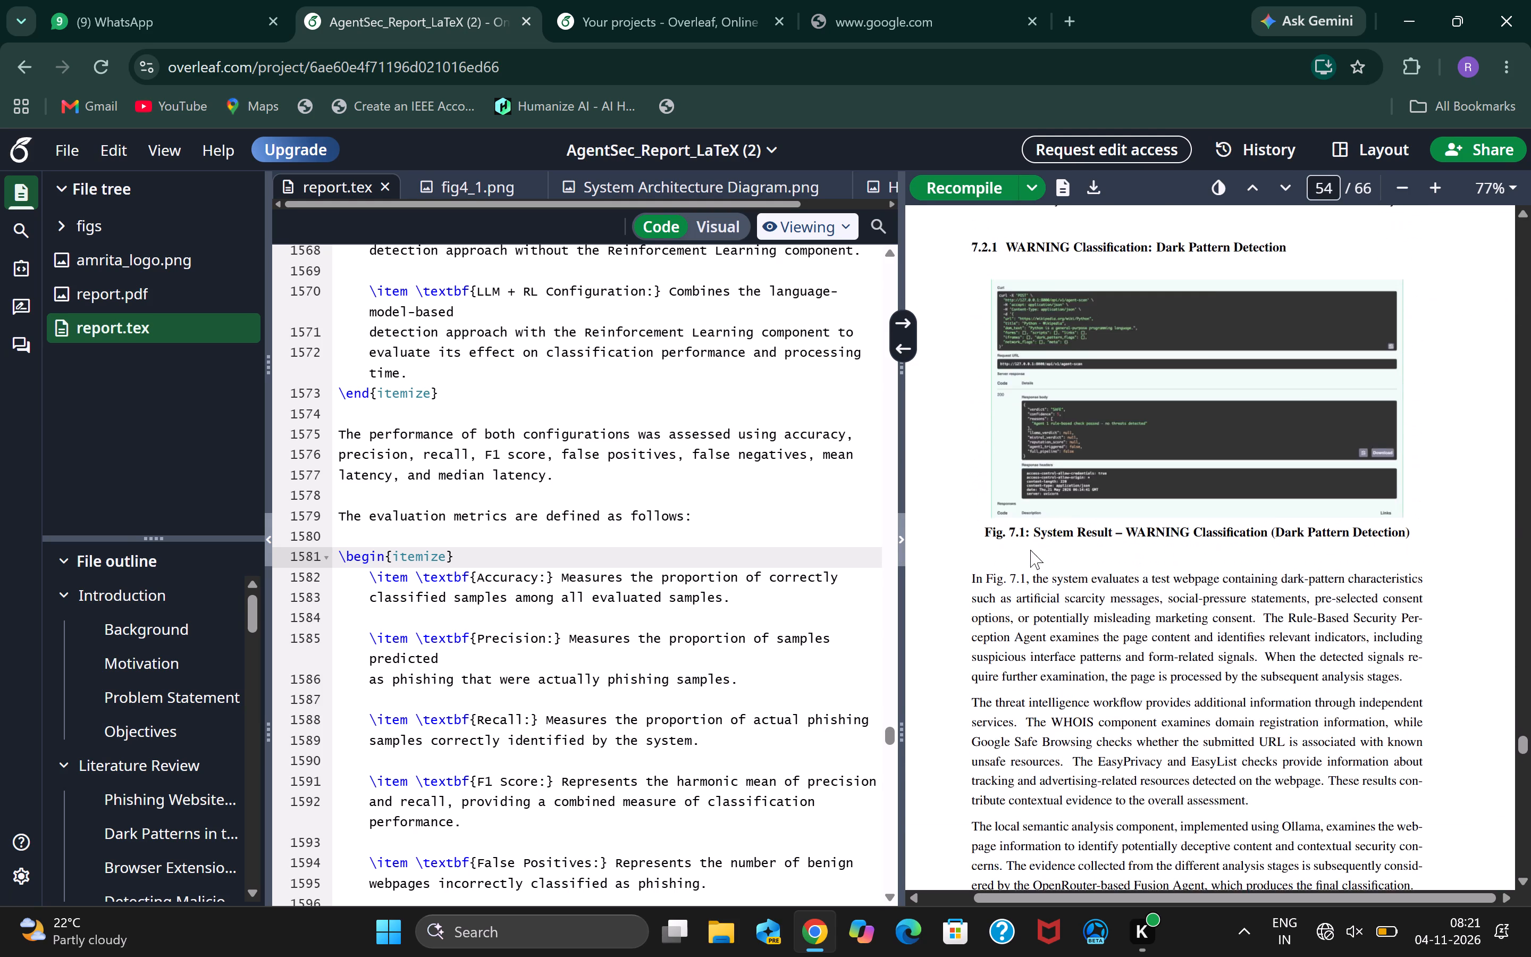
Skim back through the compiled report from the Chapter 7 results and performance comparison table to the Chapter 1 Introduction.
{"action": "scroll", "coordinate": [1030, 550], "scroll_direction": "up", "scroll_amount": 9}
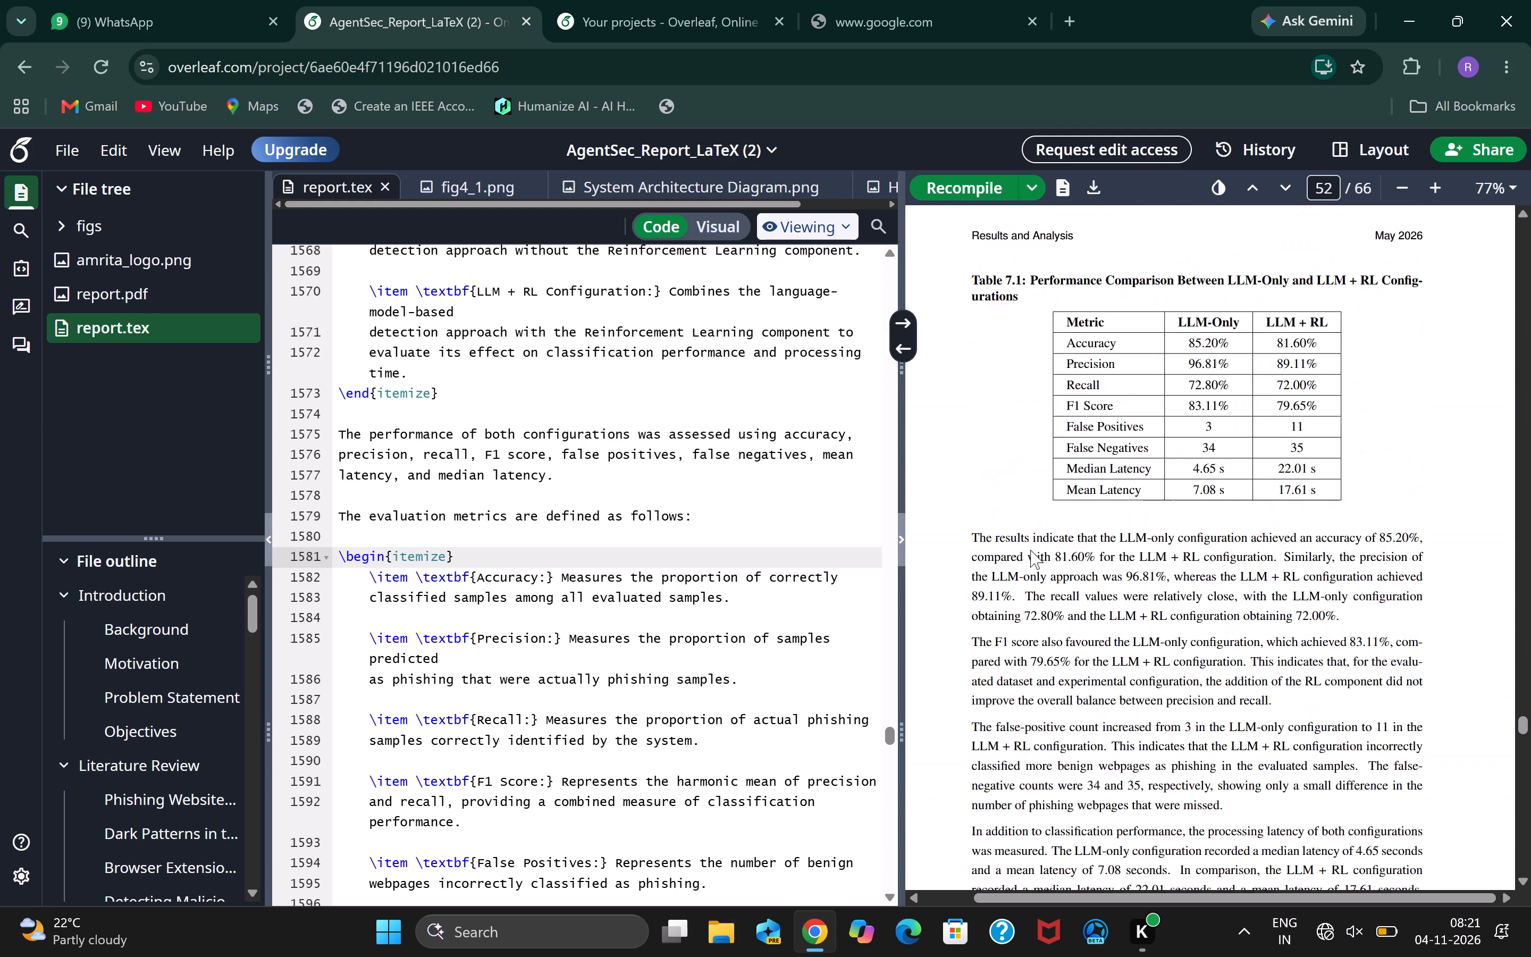
{"action": "scroll", "coordinate": [1030, 550], "scroll_direction": "up", "scroll_amount": 5}
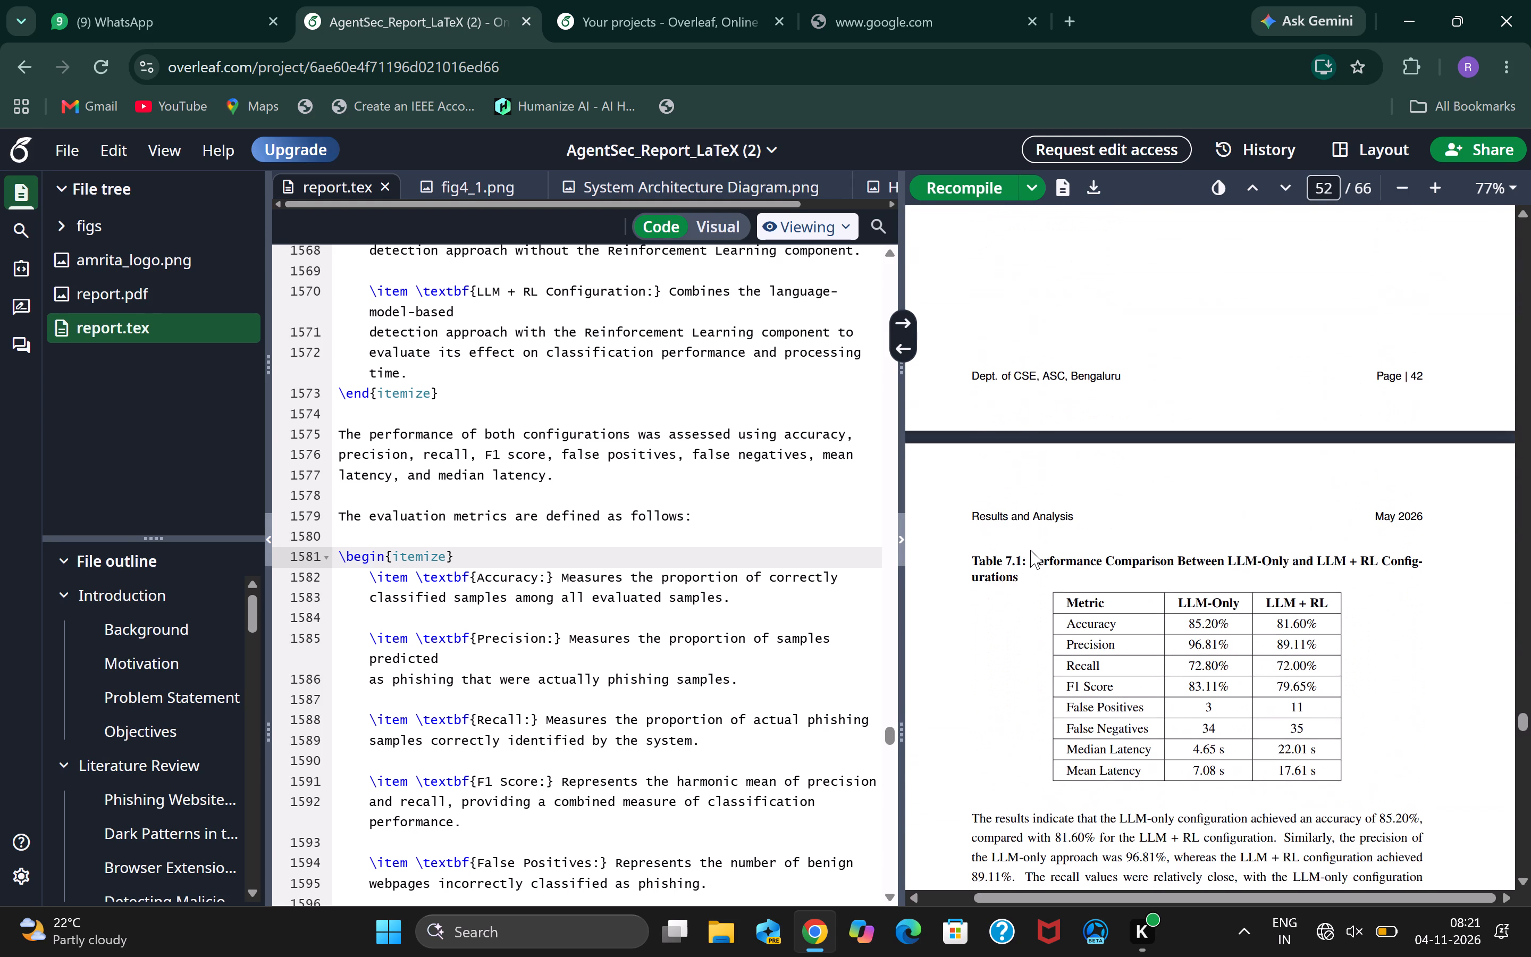
{"action": "scroll", "coordinate": [1030, 550], "scroll_direction": "up", "scroll_amount": 13}
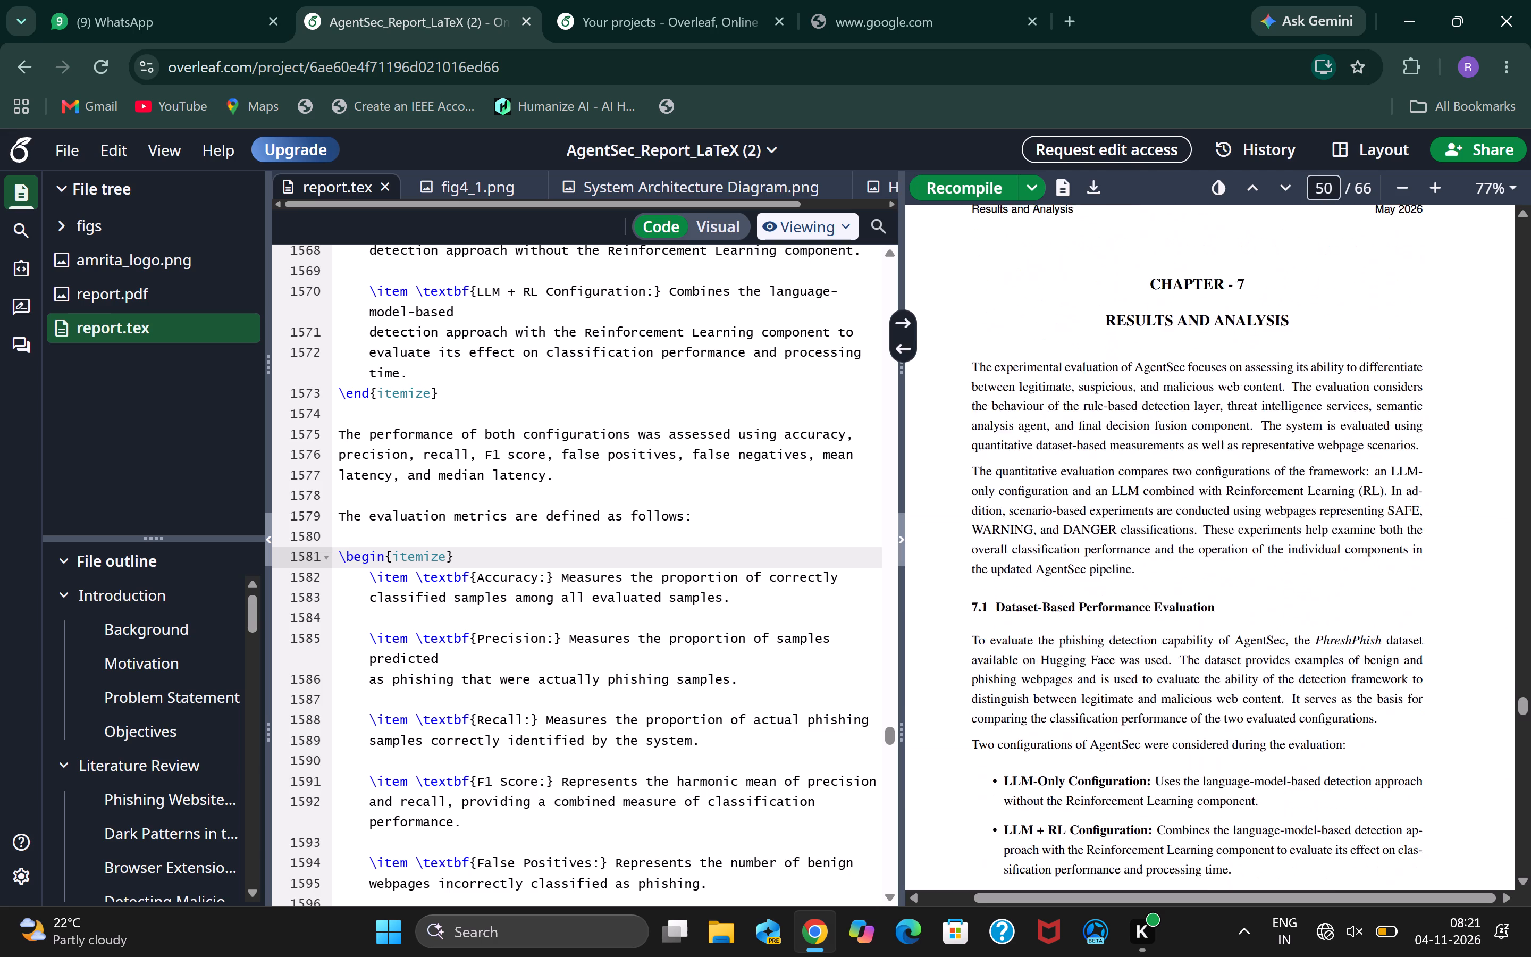
{"action": "scroll", "coordinate": [1030, 550], "scroll_direction": "up", "scroll_amount": 20}
{"action": "scroll", "coordinate": [1030, 550], "scroll_direction": "up", "scroll_amount": 10}
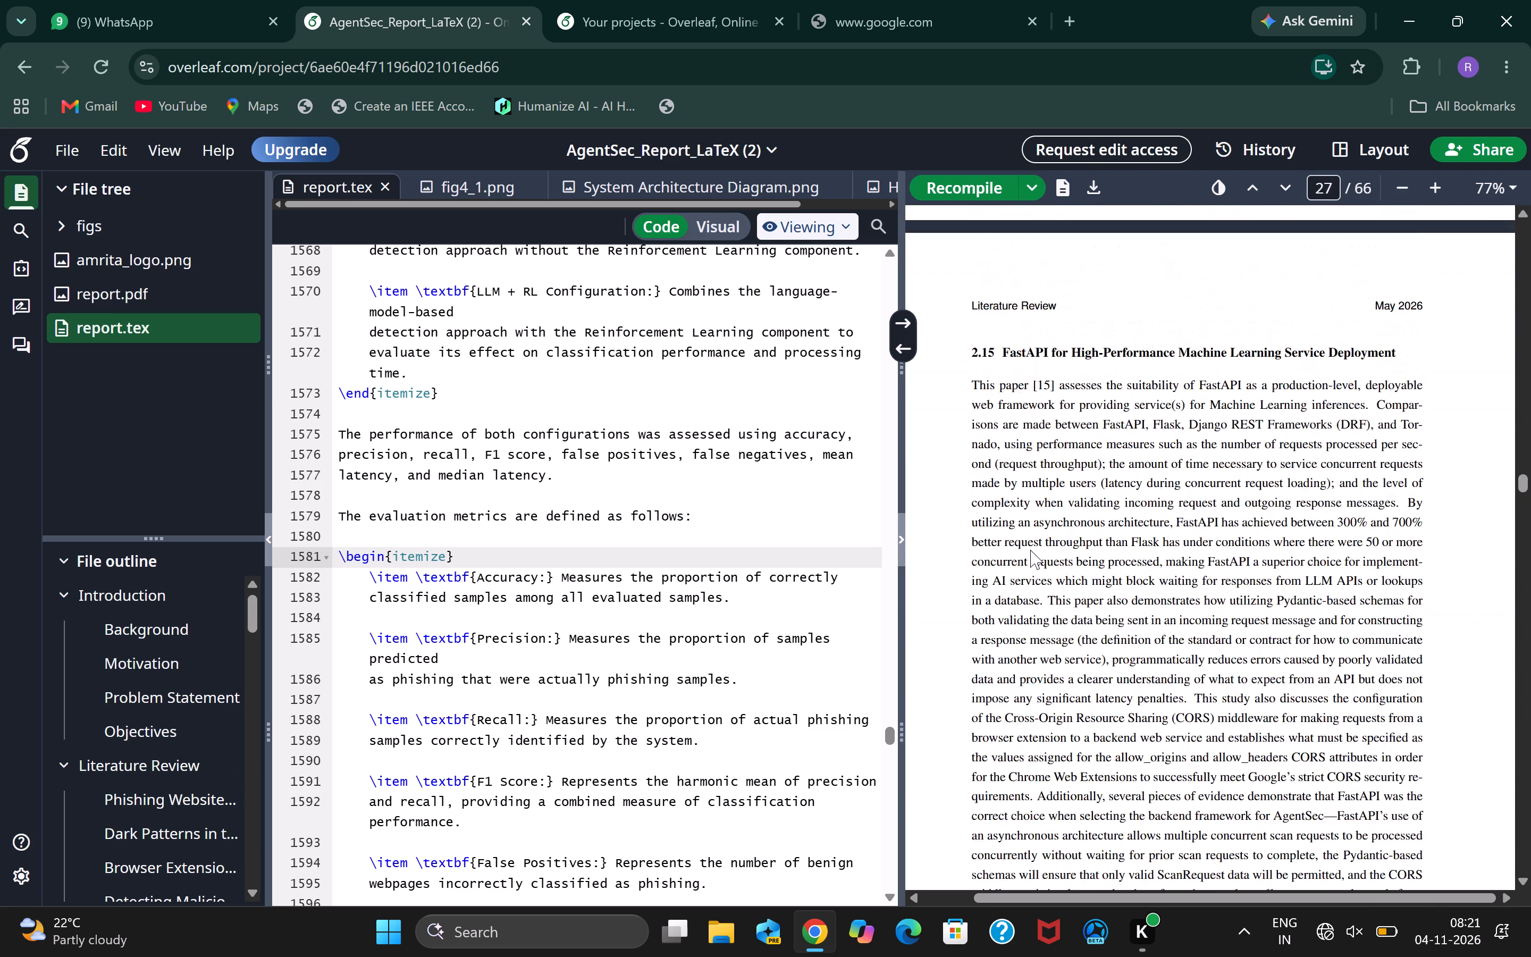
{"action": "scroll", "coordinate": [1030, 550], "scroll_direction": "up", "scroll_amount": 12}
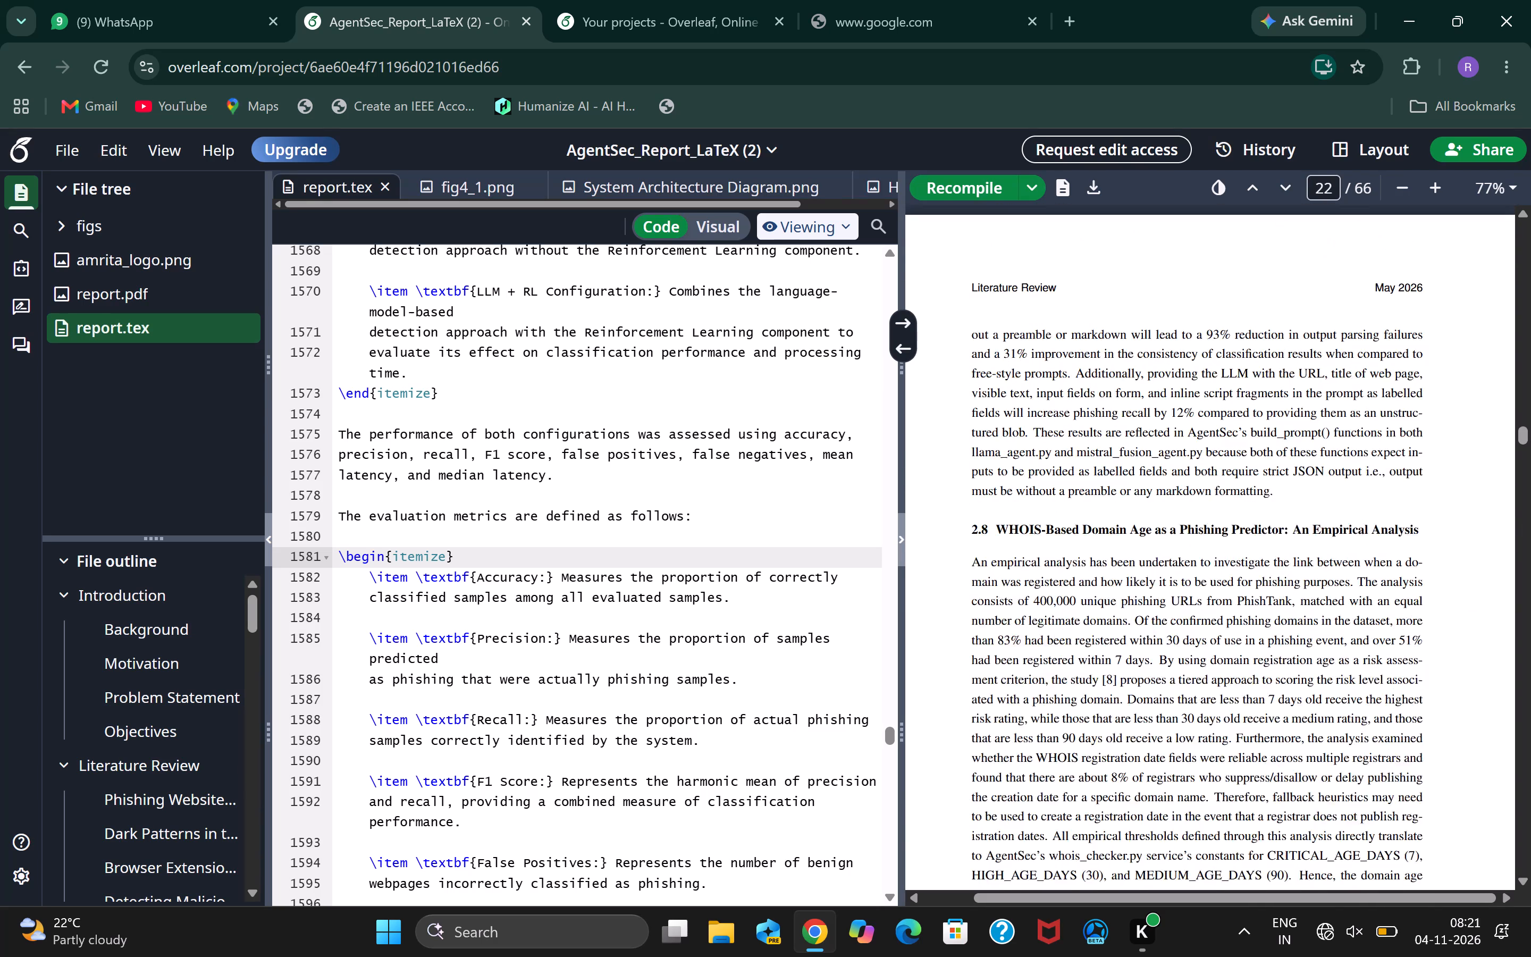
{"action": "scroll", "coordinate": [1030, 550], "scroll_direction": "up", "scroll_amount": 16}
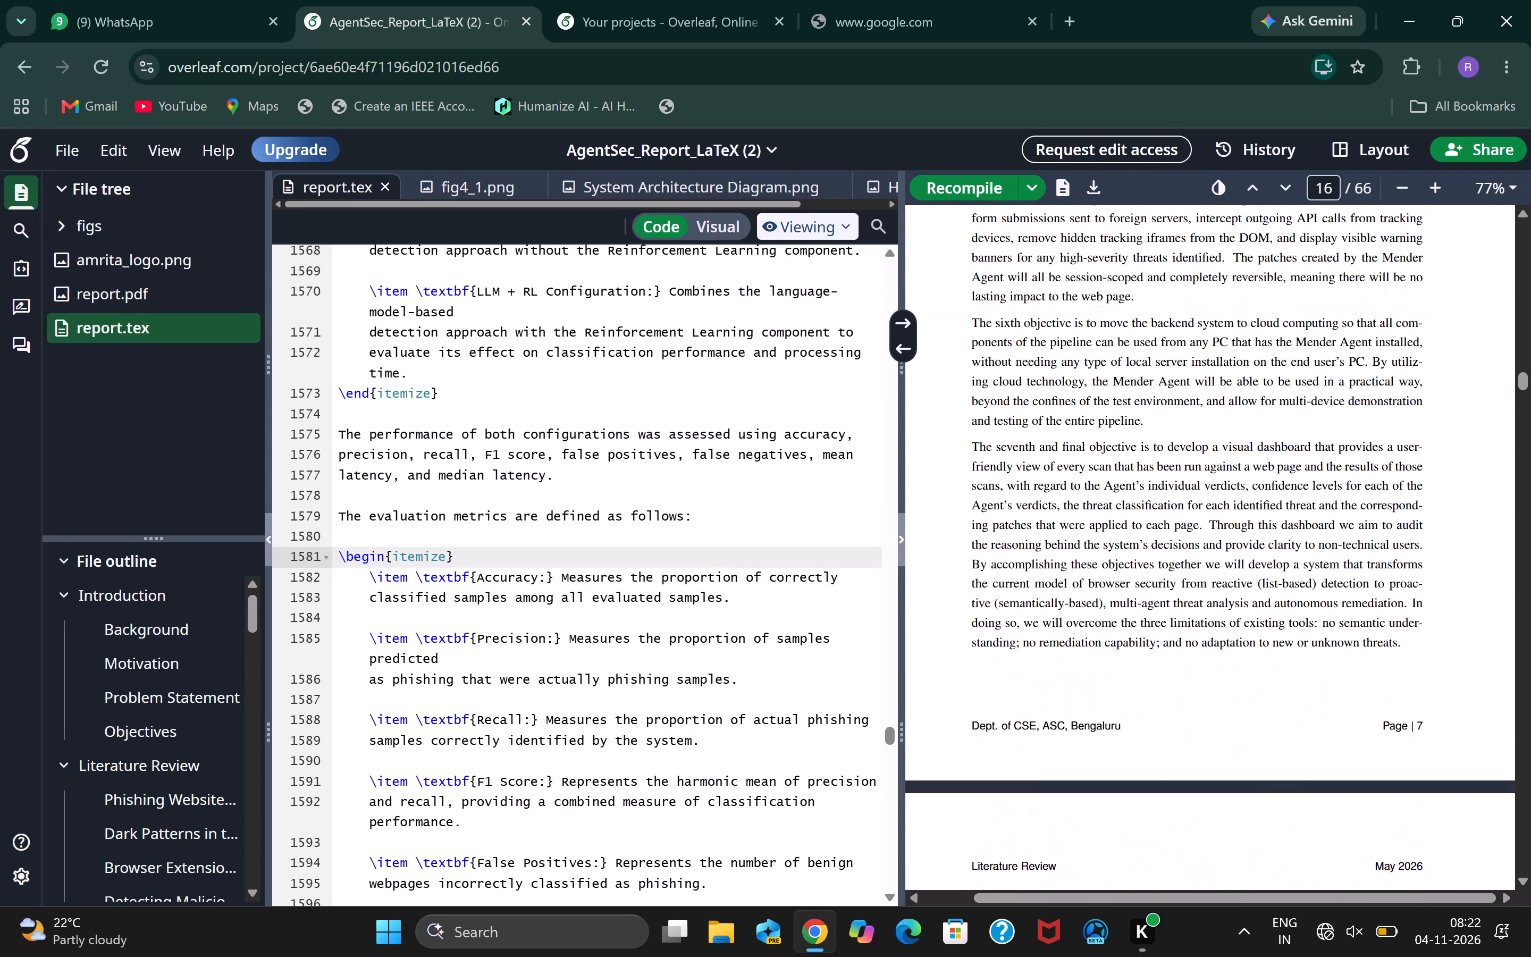
{"action": "scroll", "coordinate": [1030, 550], "scroll_direction": "up", "scroll_amount": 16}
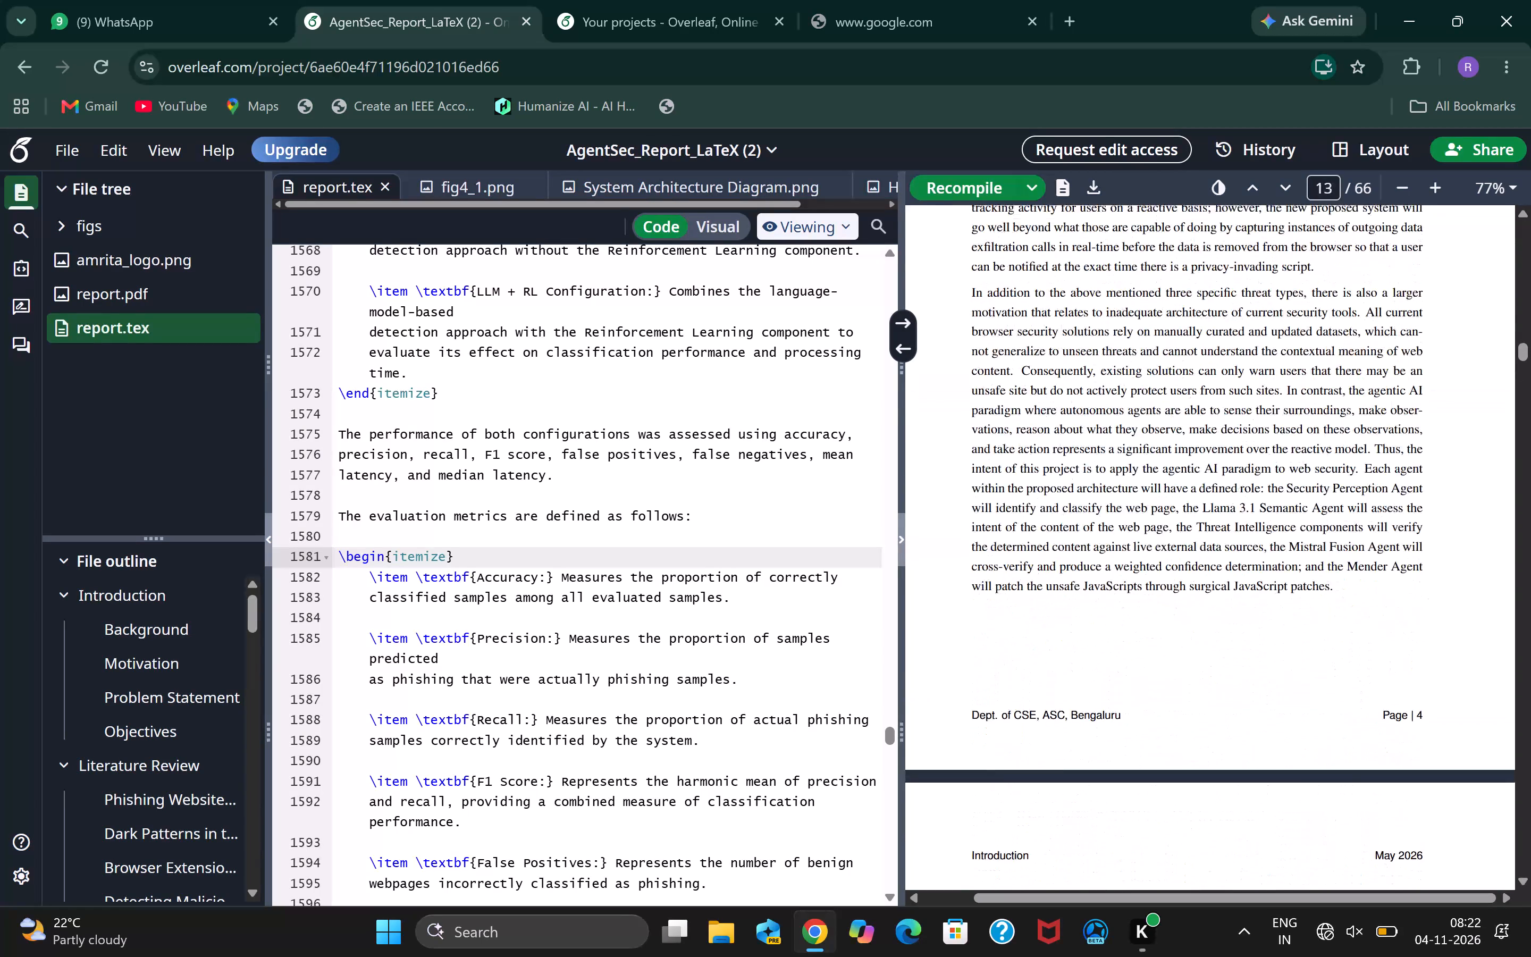
{"action": "scroll", "coordinate": [1030, 550], "scroll_direction": "up", "scroll_amount": 7}
Switch to the haveloc app and maximize its window on the Jobs listing.
{"action": "left_click_drag", "start_coordinate": [548, 891], "coordinate": [549, 936]}
{"action": "left_click", "coordinate": [549, 936]}
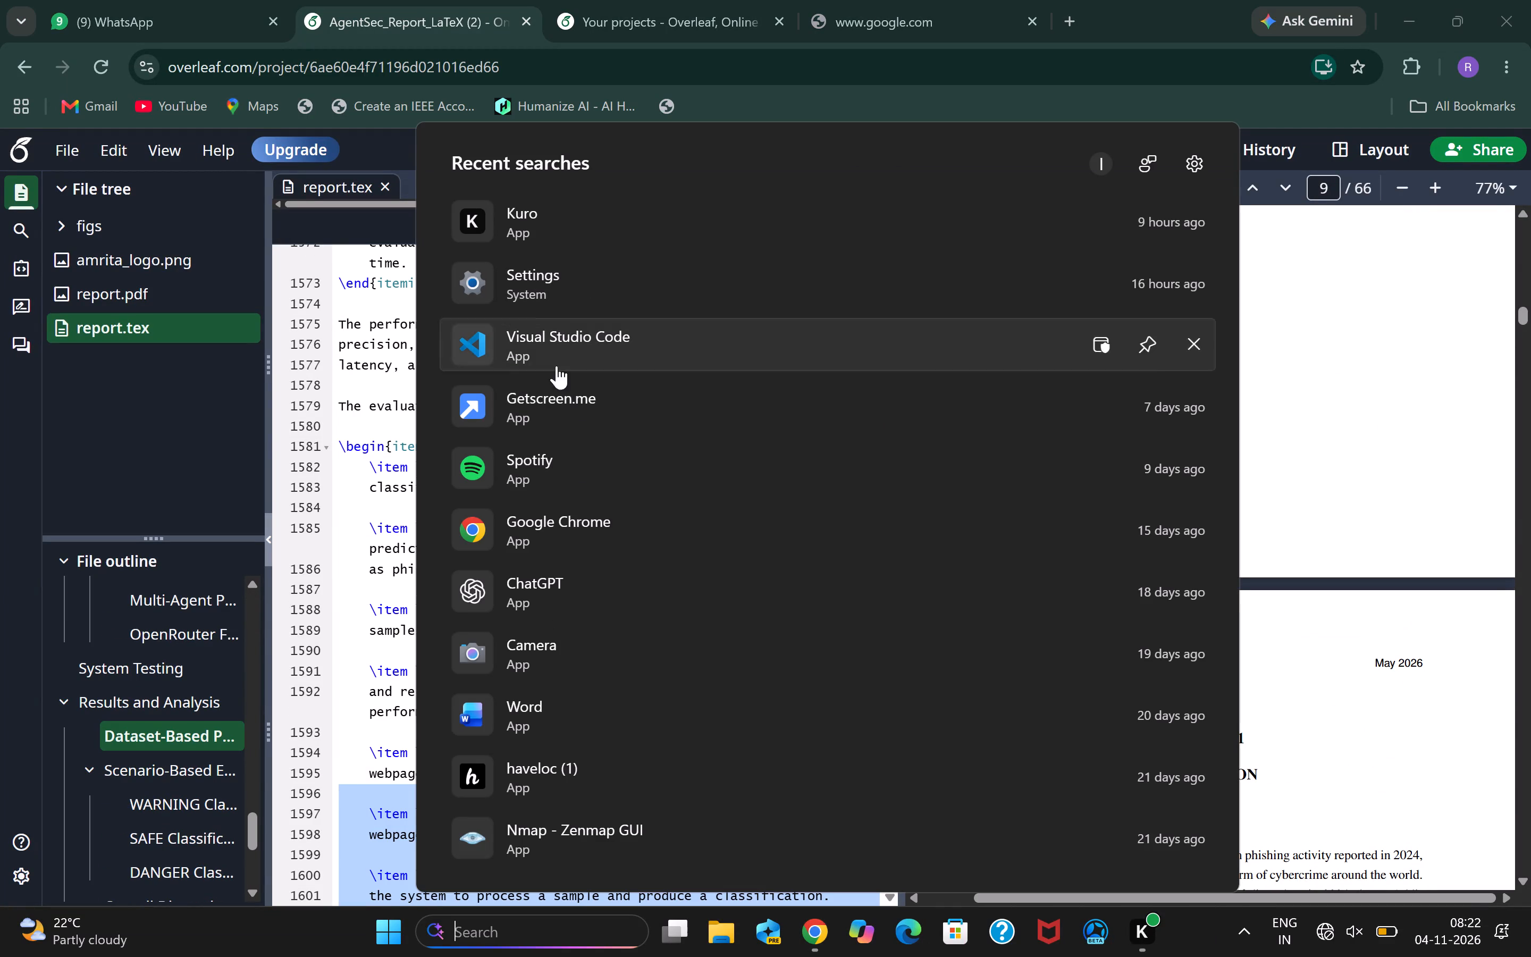
{"action": "left_click", "coordinate": [526, 763]}
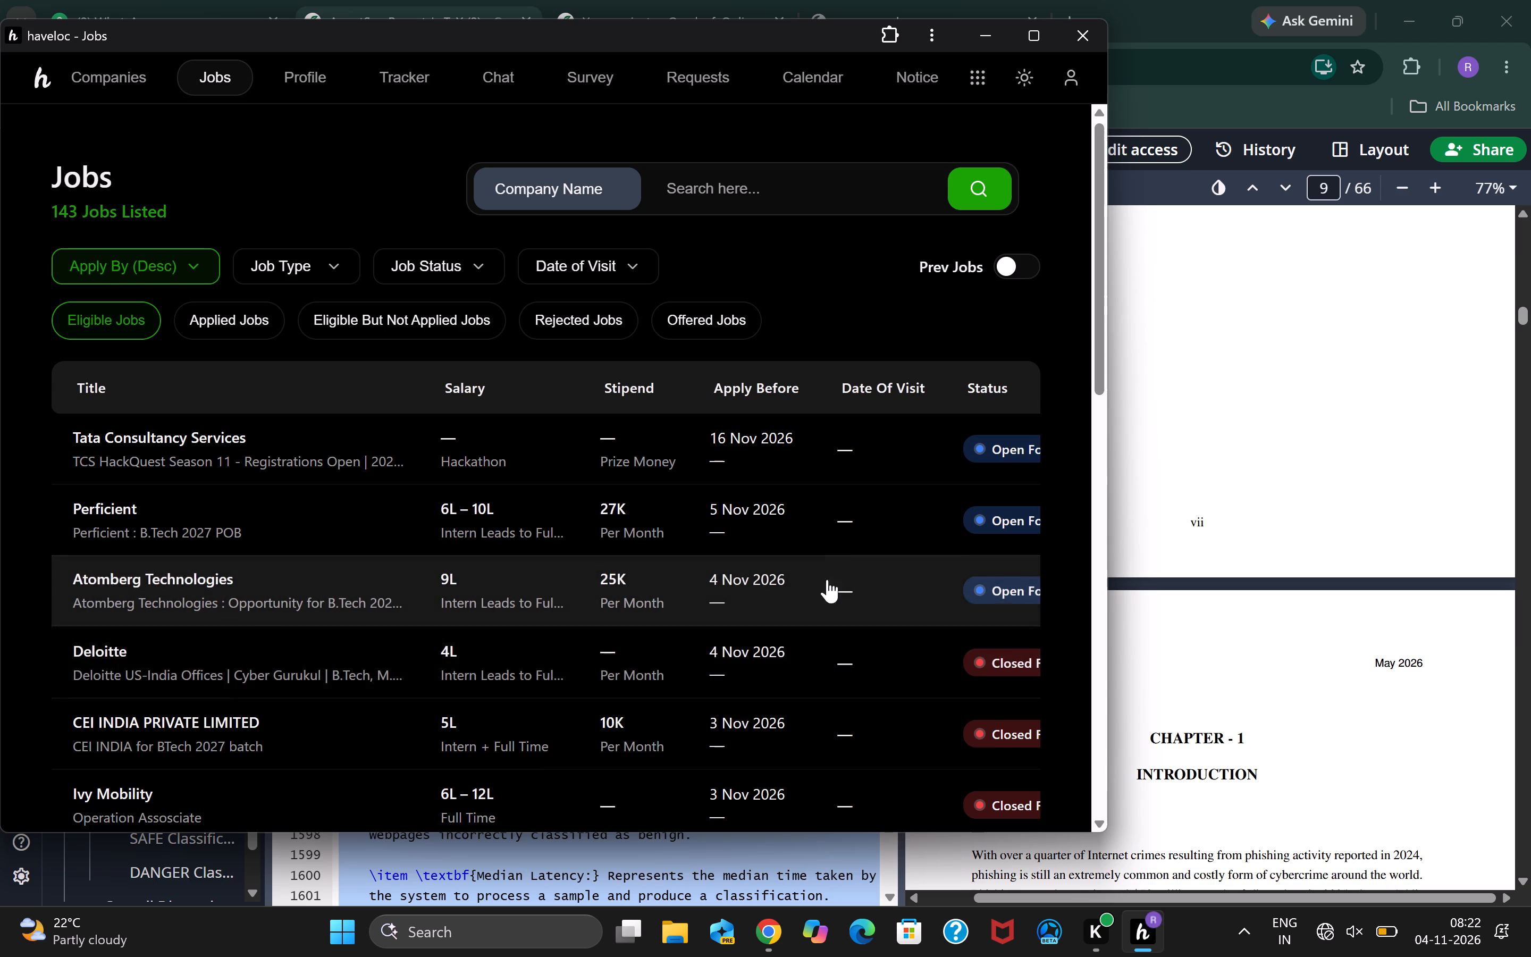
{"action": "left_click", "coordinate": [1035, 53]}
{"action": "left_click", "coordinate": [1033, 44]}
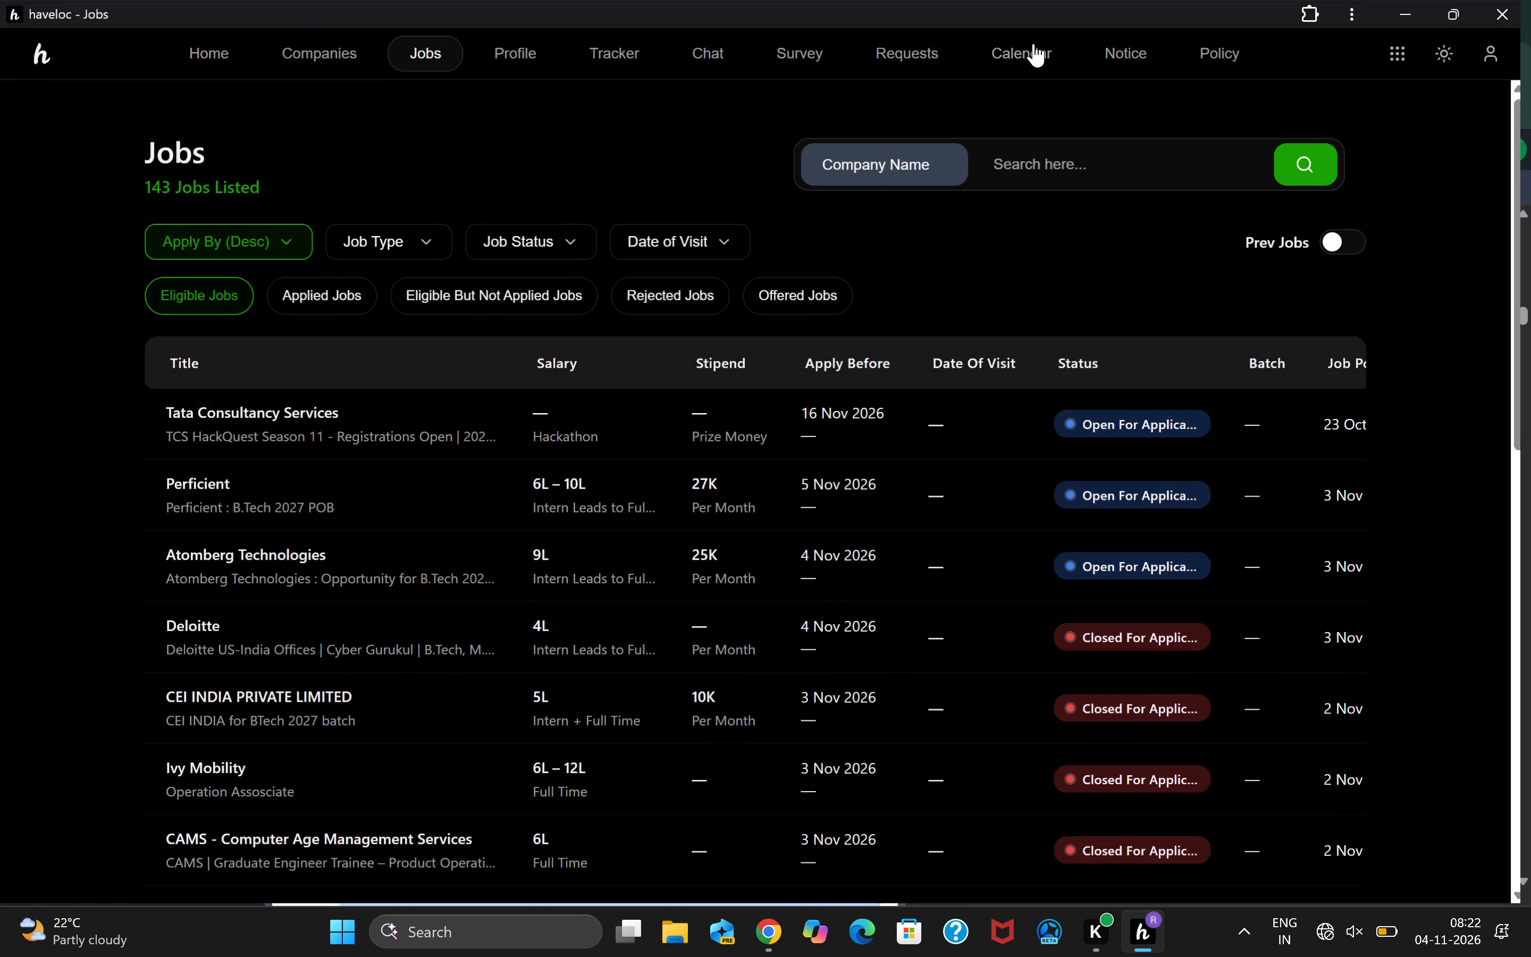
Open the Perficient : B.Tech 2027 POB job, go through its details and download the Resume Format.docx attachment.
{"action": "left_click", "coordinate": [804, 466]}
{"action": "scroll", "coordinate": [820, 498], "scroll_direction": "down", "scroll_amount": 2}
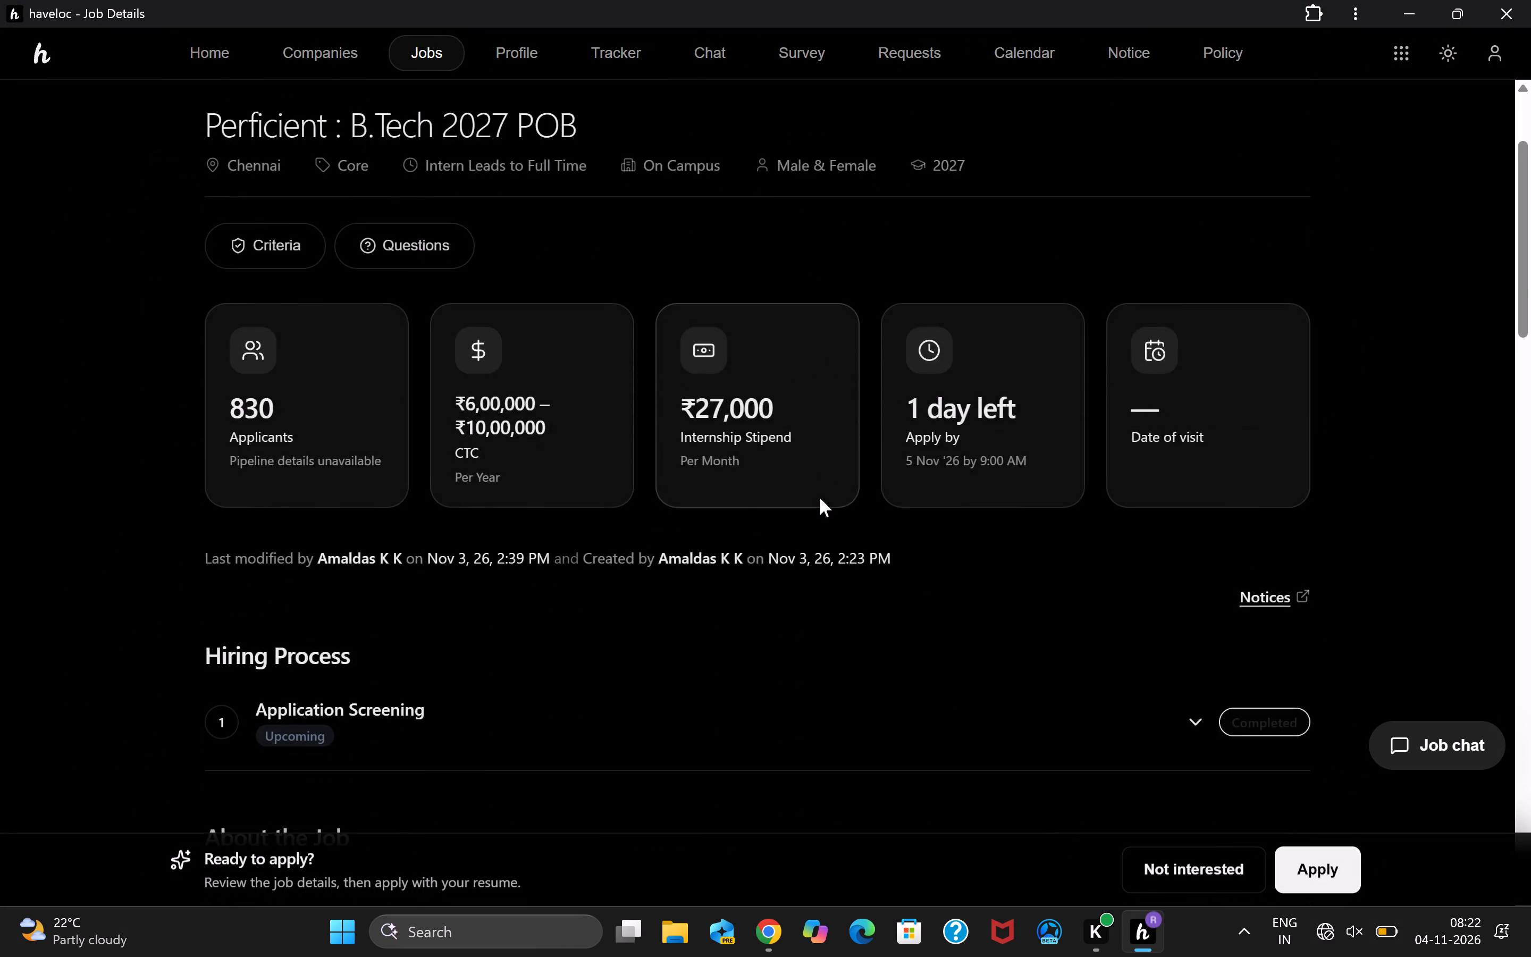
{"action": "scroll", "coordinate": [820, 498], "scroll_direction": "down", "scroll_amount": 7}
{"action": "scroll", "coordinate": [820, 498], "scroll_direction": "up", "scroll_amount": 9}
{"action": "scroll", "coordinate": [820, 498], "scroll_direction": "down", "scroll_amount": 2}
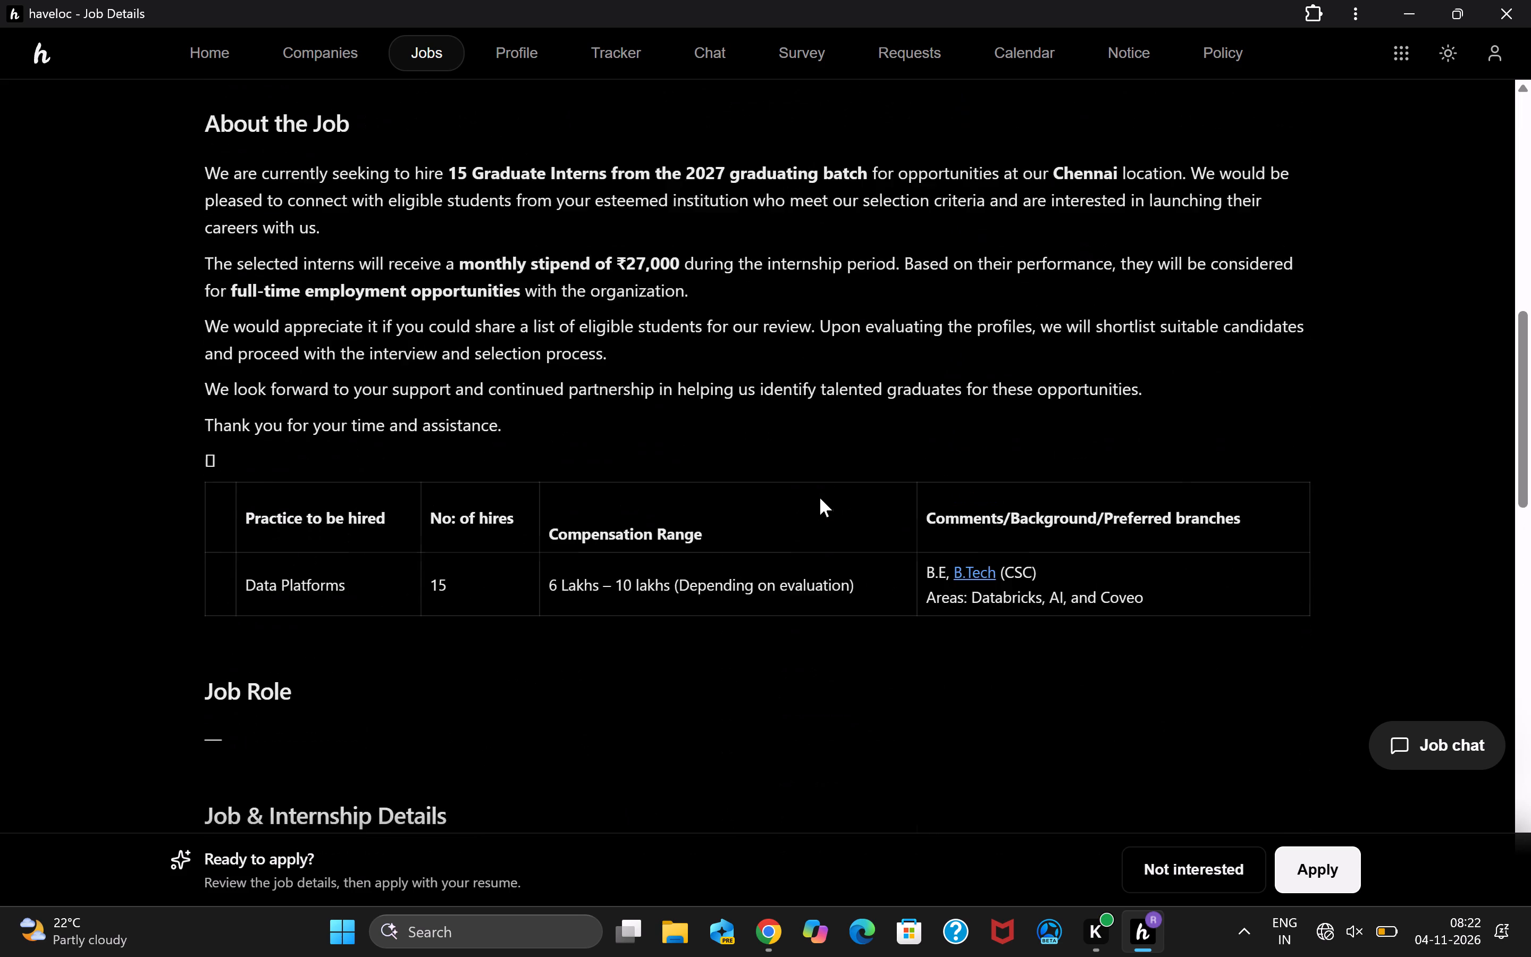
{"action": "scroll", "coordinate": [820, 498], "scroll_direction": "down", "scroll_amount": 5}
{"action": "left_click", "coordinate": [329, 598]}
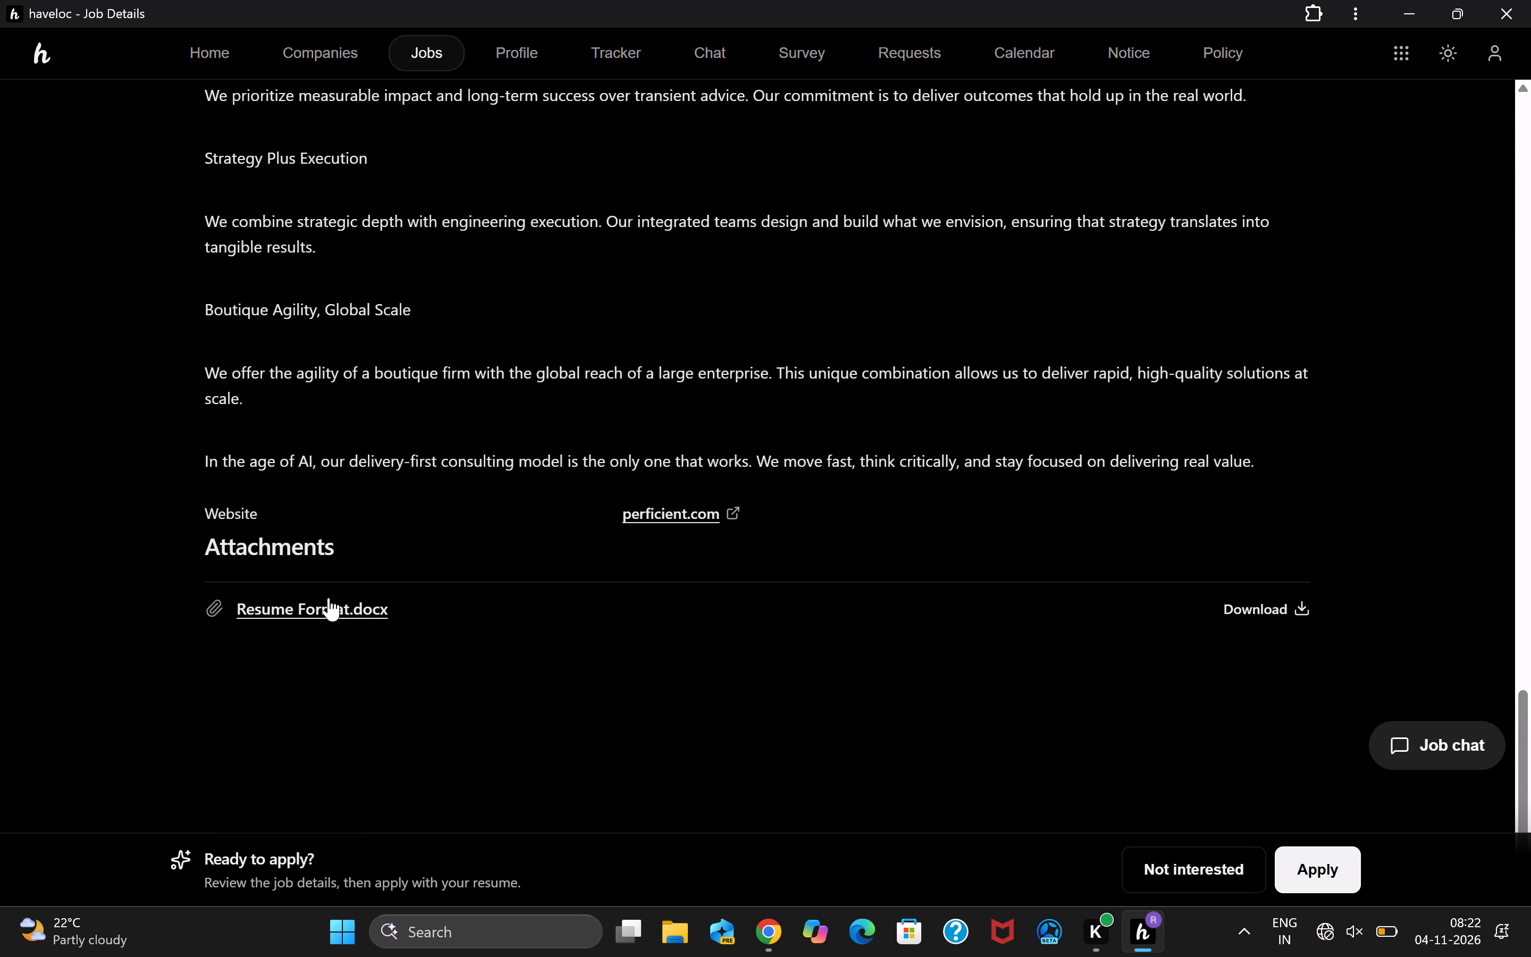
Open the downloaded Resume Format.docx in Word.
{"action": "scroll", "coordinate": [532, 463], "scroll_direction": "up", "scroll_amount": 7}
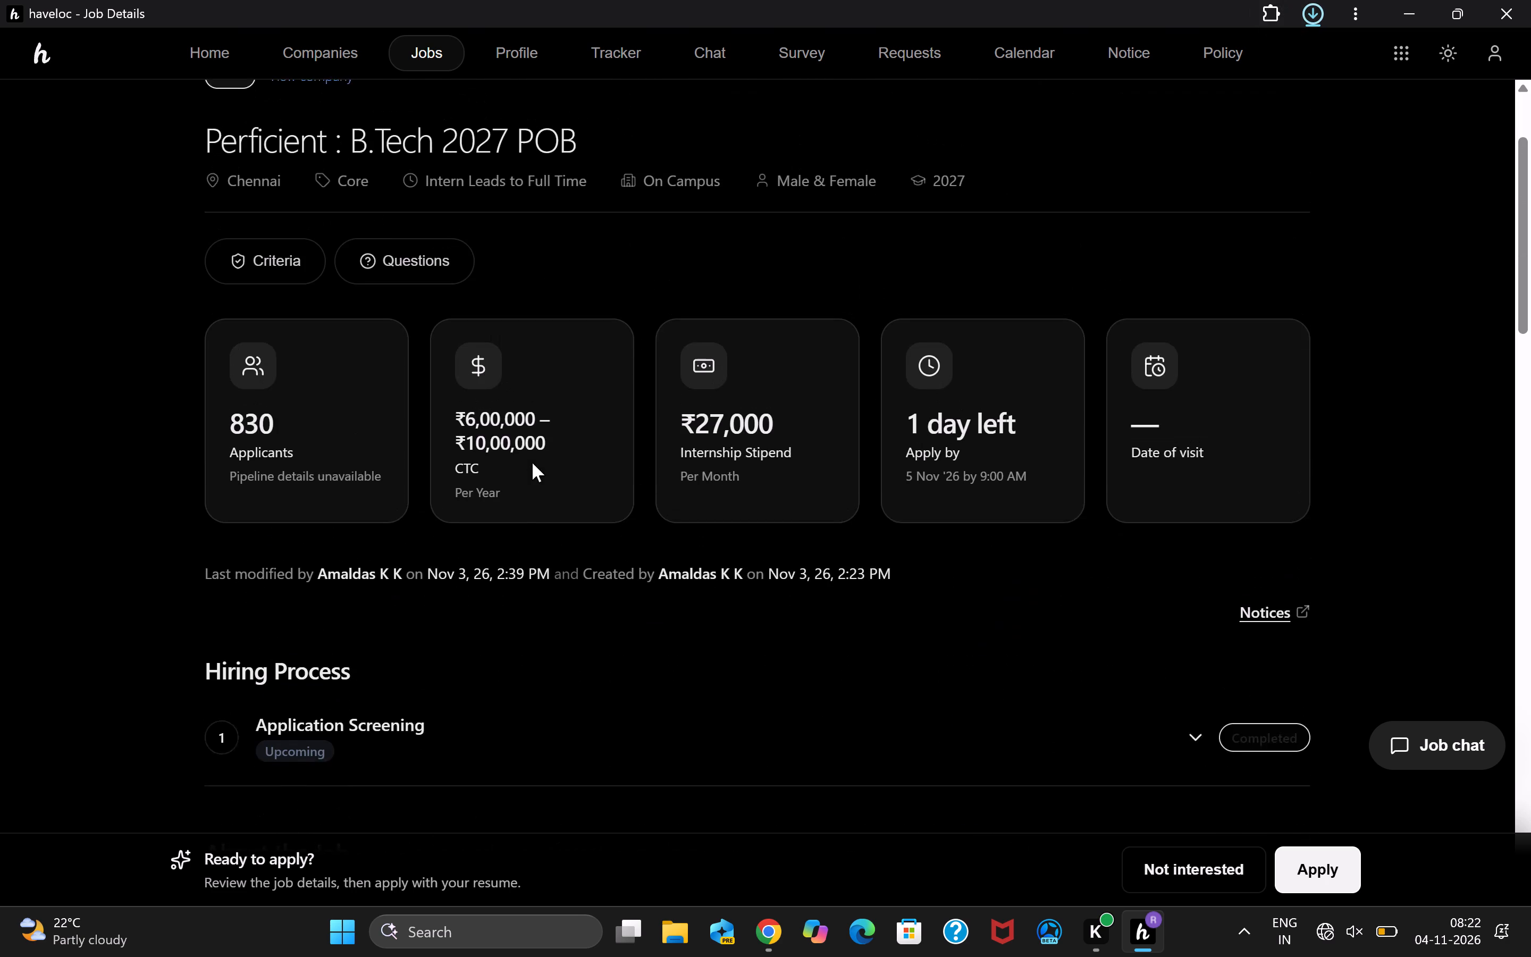
{"action": "scroll", "coordinate": [532, 463], "scroll_direction": "up", "scroll_amount": 2}
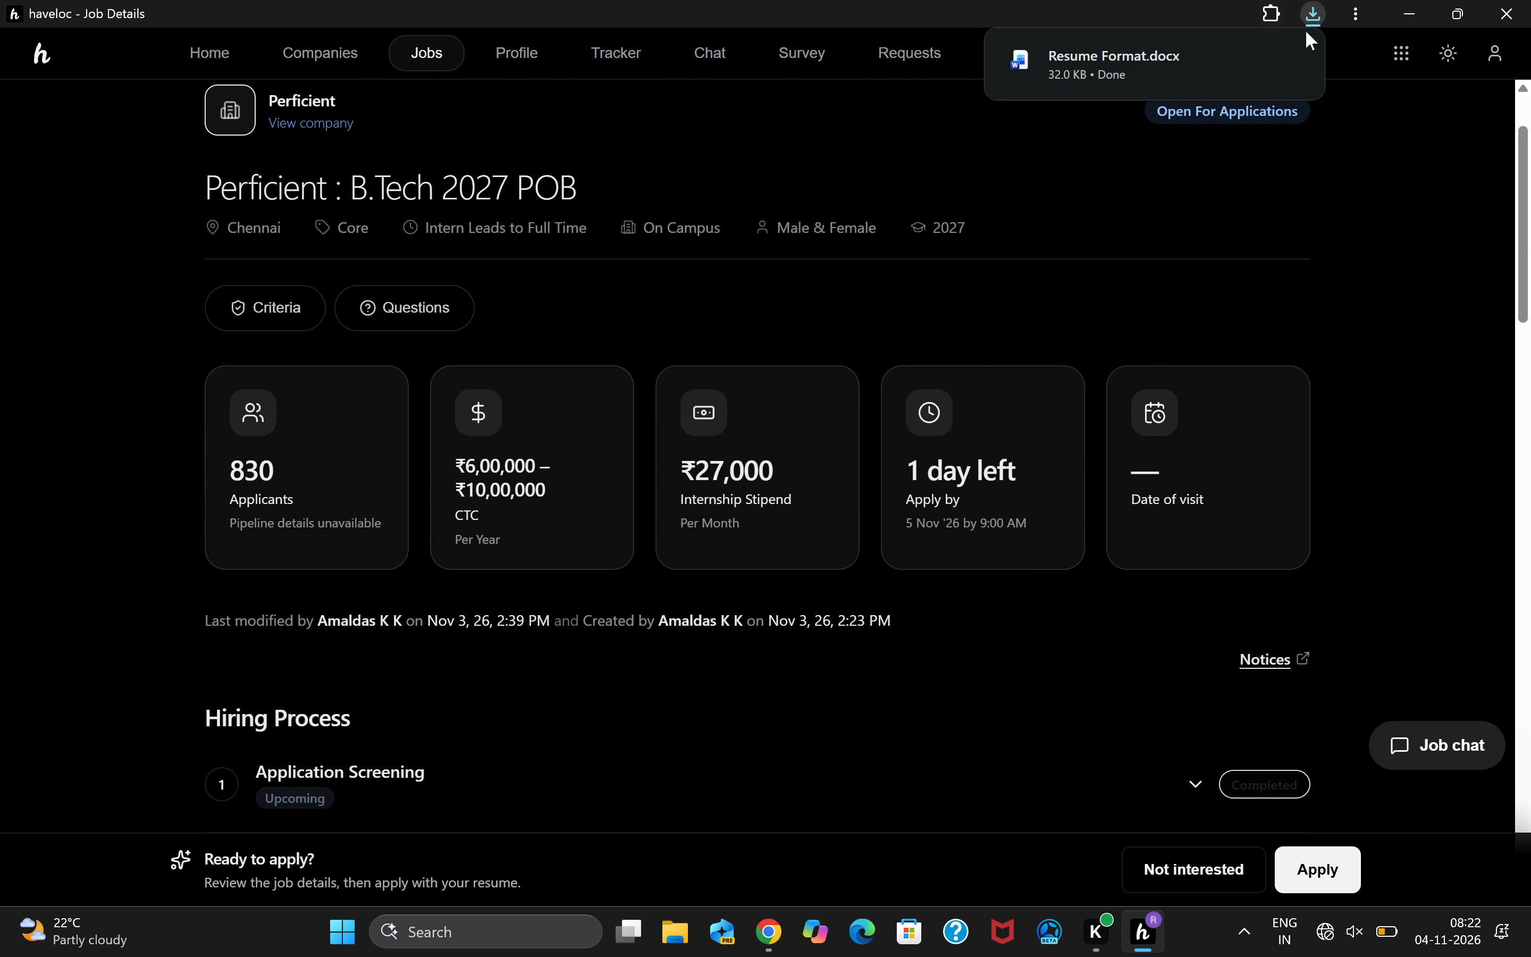
{"action": "left_click", "coordinate": [1292, 68]}
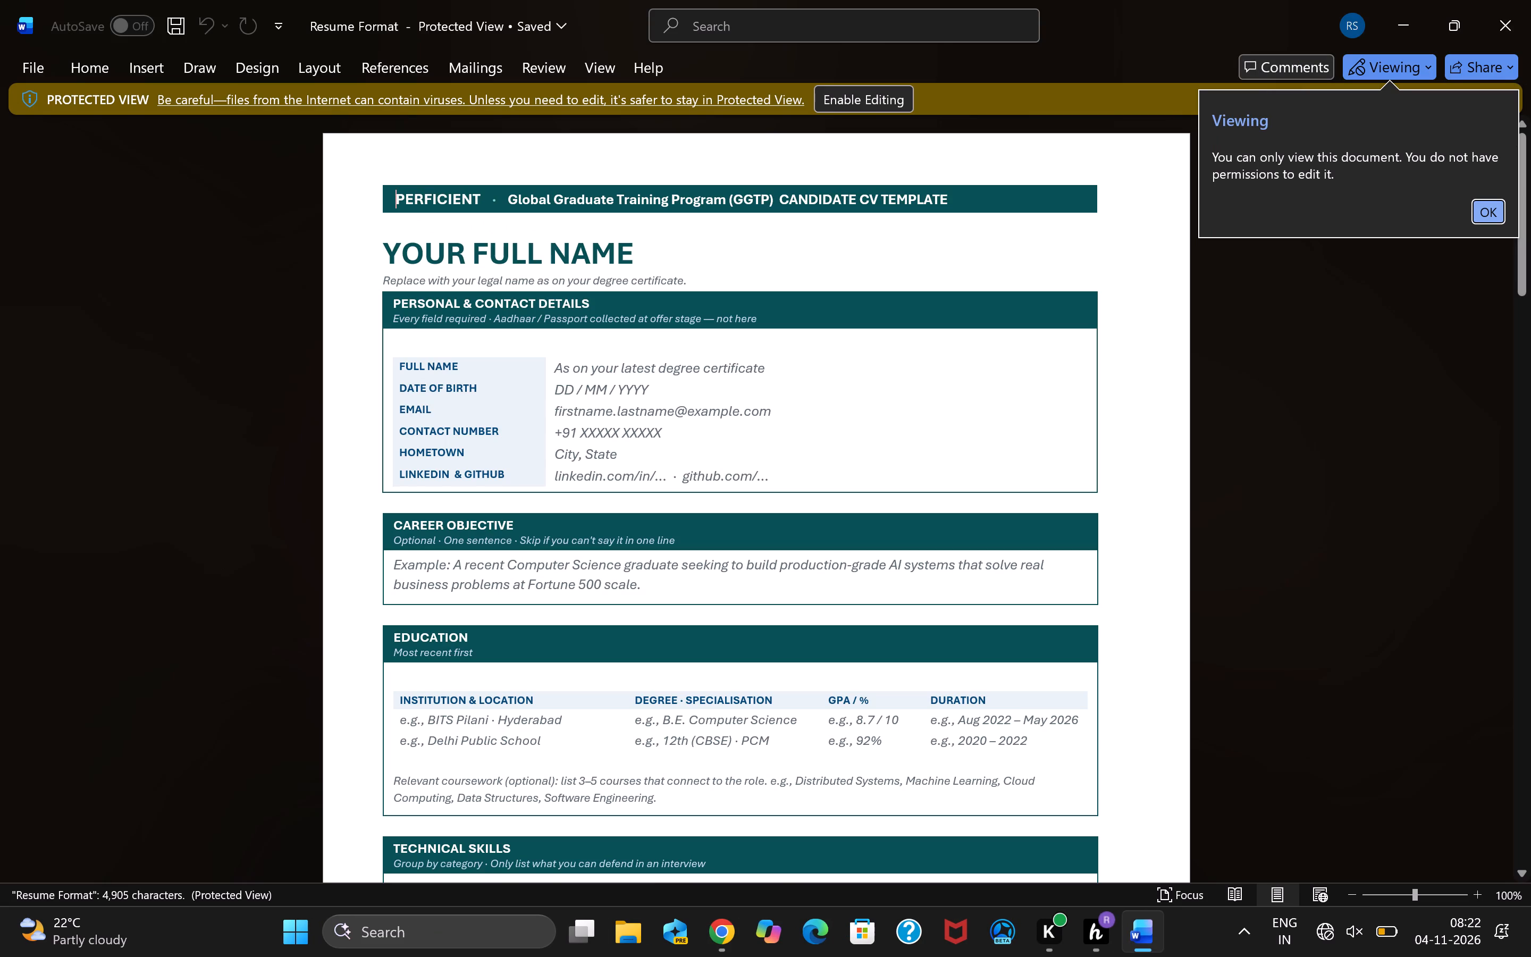
Examine the Perficient candidate CV template's sections, from personal details and projects through to the closing notes on the template.
{"action": "scroll", "coordinate": [565, 411], "scroll_direction": "down", "scroll_amount": 2}
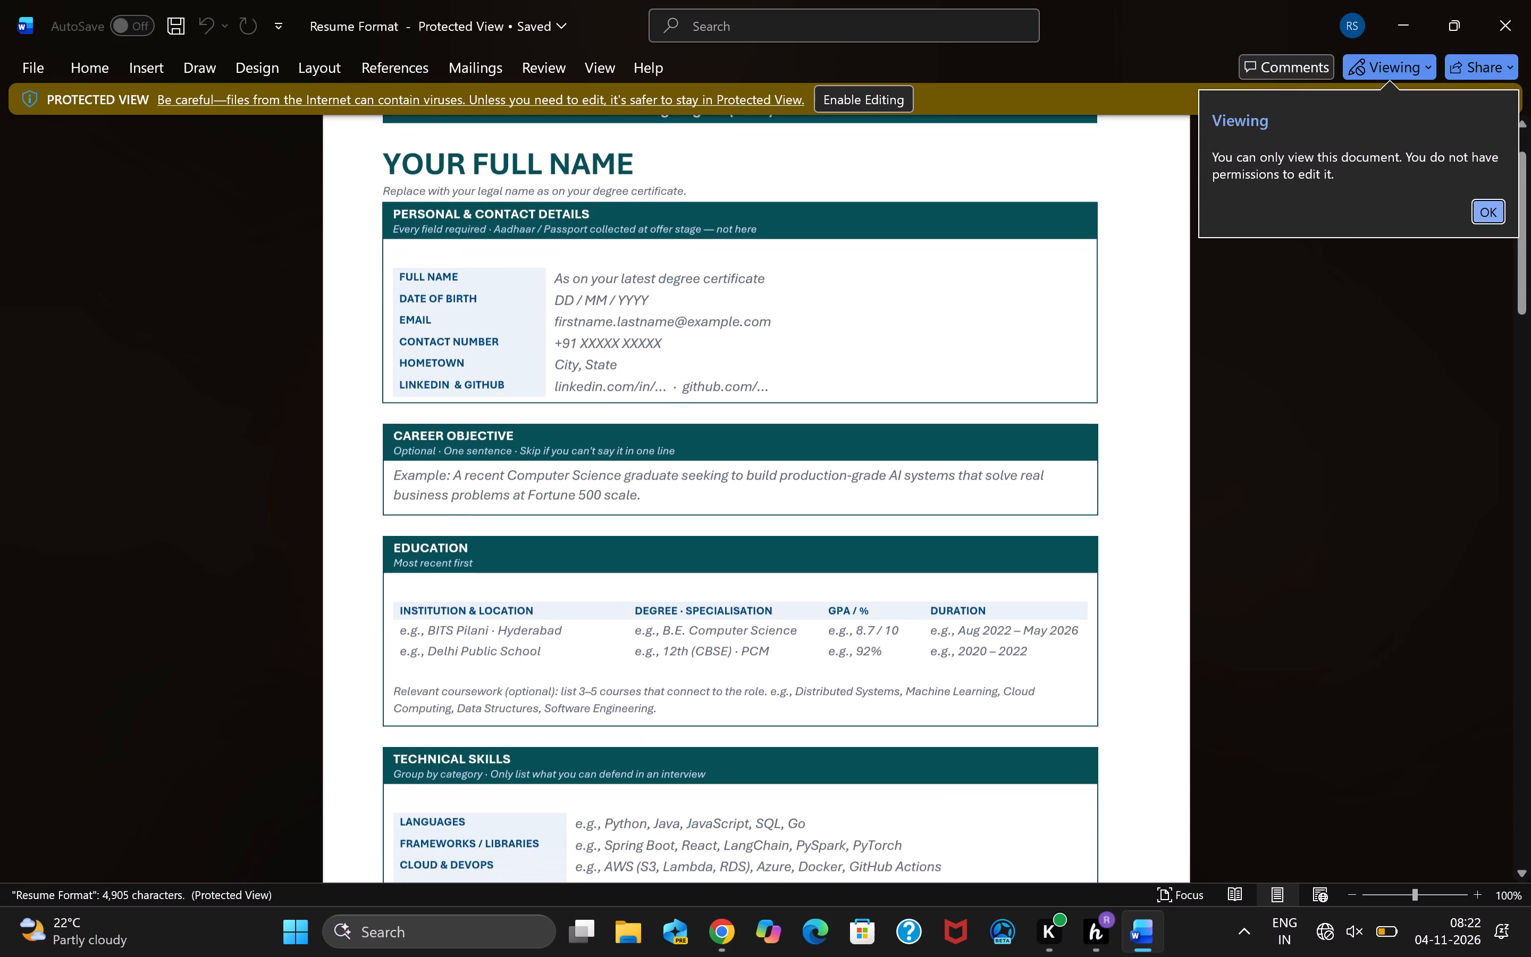
{"action": "scroll", "coordinate": [565, 411], "scroll_direction": "down", "scroll_amount": 5}
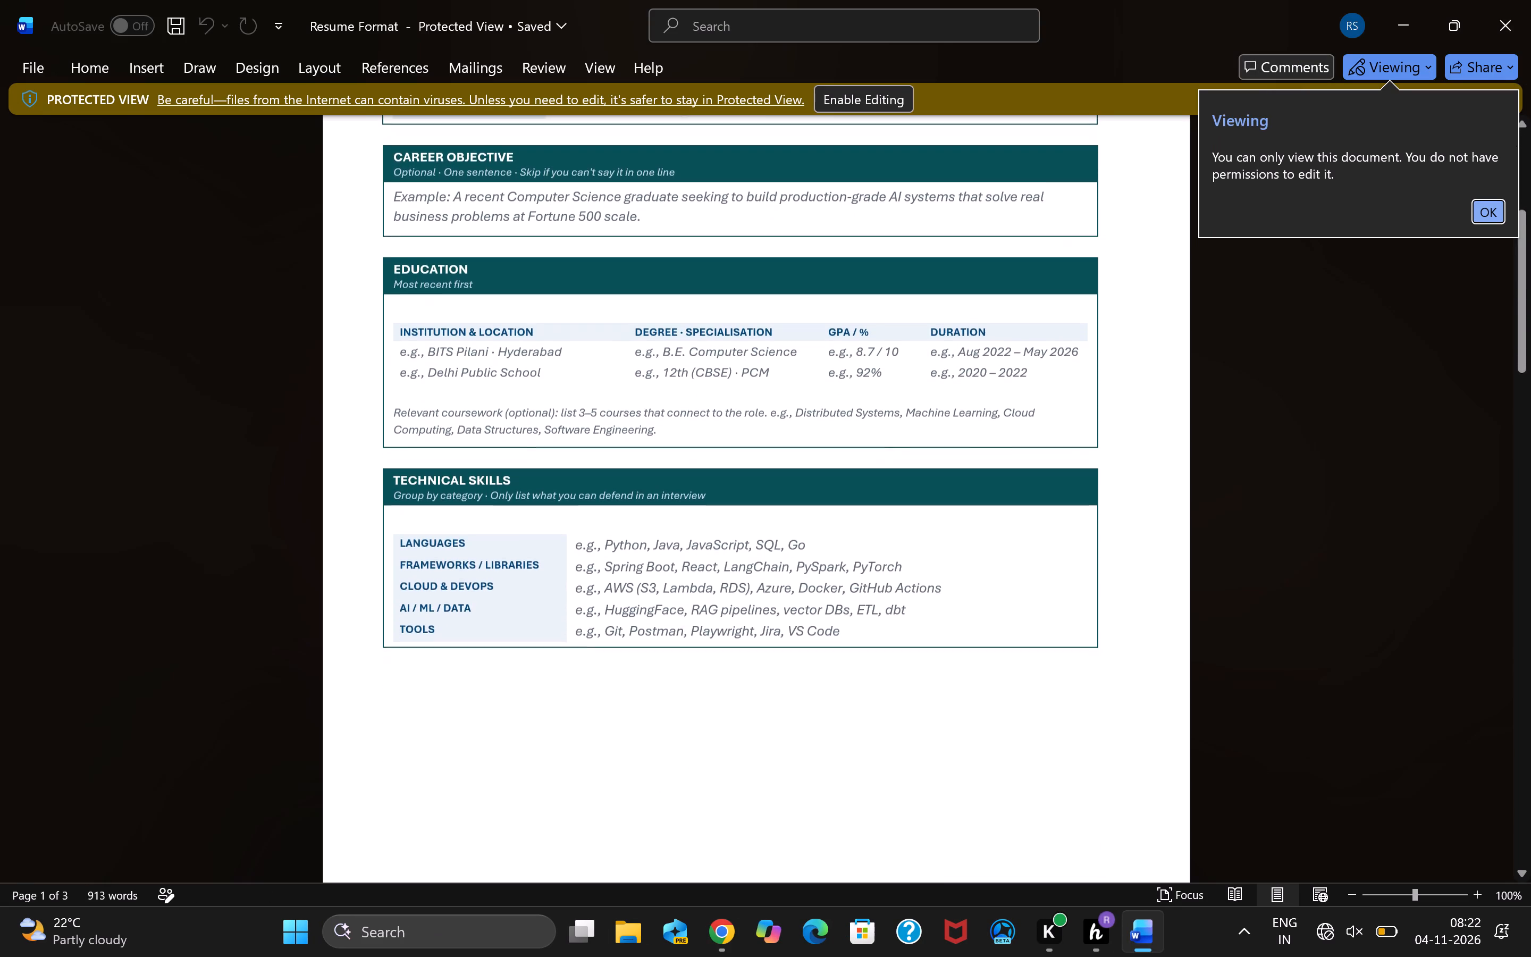
{"action": "scroll", "coordinate": [565, 411], "scroll_direction": "down", "scroll_amount": 4}
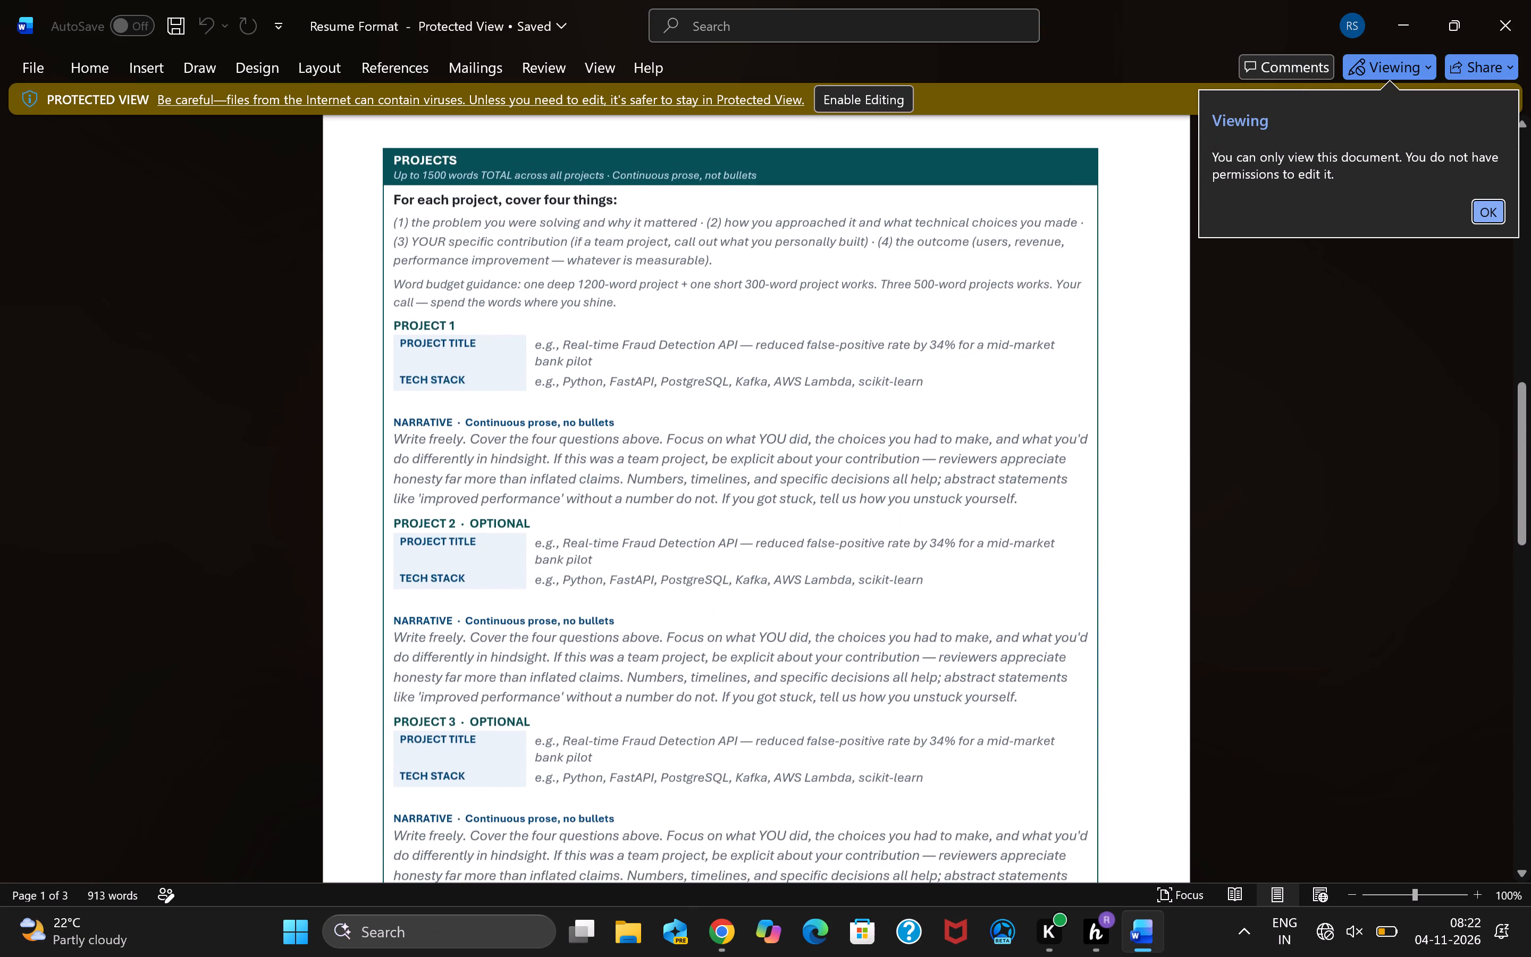
{"action": "scroll", "coordinate": [565, 411], "scroll_direction": "down", "scroll_amount": 8}
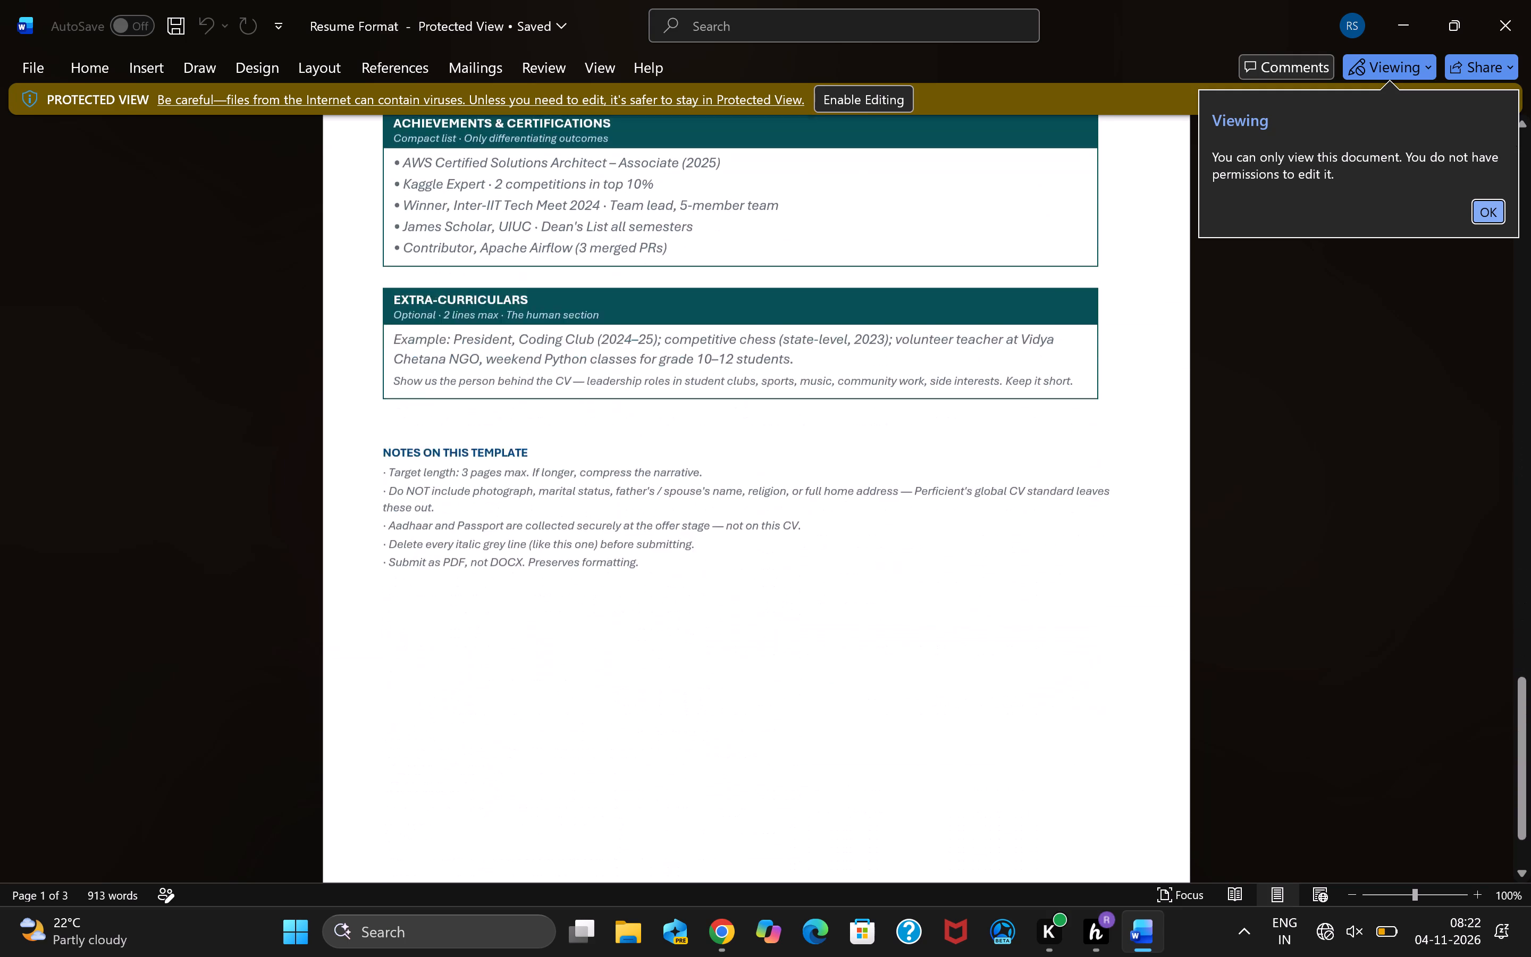
{"action": "scroll", "coordinate": [565, 411], "scroll_direction": "down", "scroll_amount": 1}
{"action": "scroll", "coordinate": [565, 412], "scroll_direction": "up", "scroll_amount": 20}
{"action": "scroll", "coordinate": [565, 412], "scroll_direction": "up", "scroll_amount": 2}
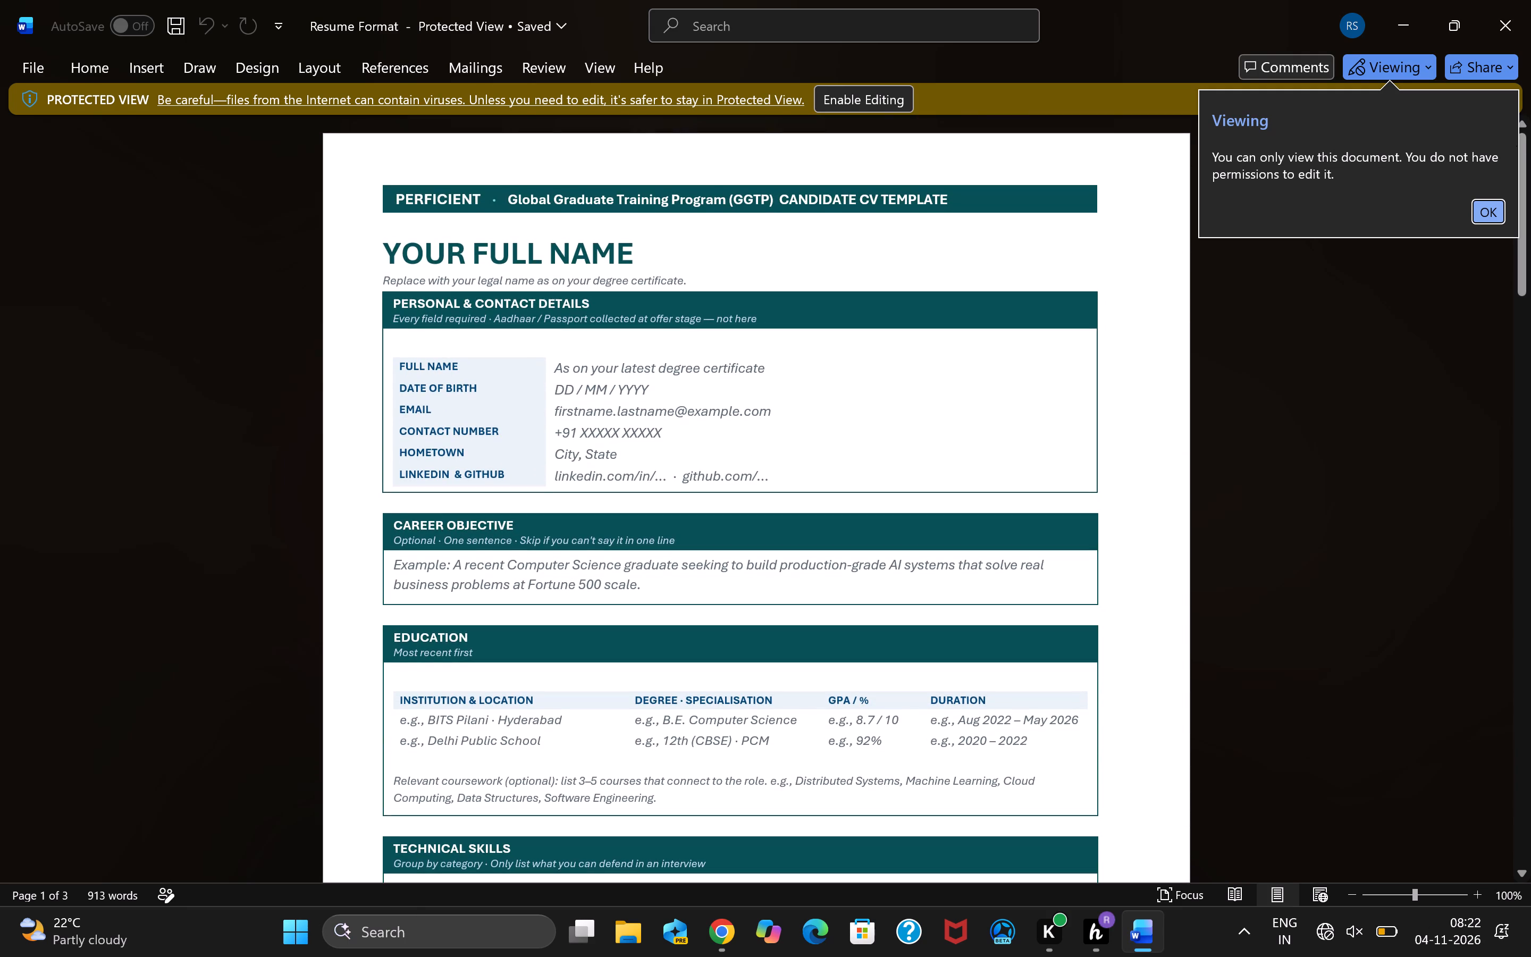
{"action": "key", "text": "c"}
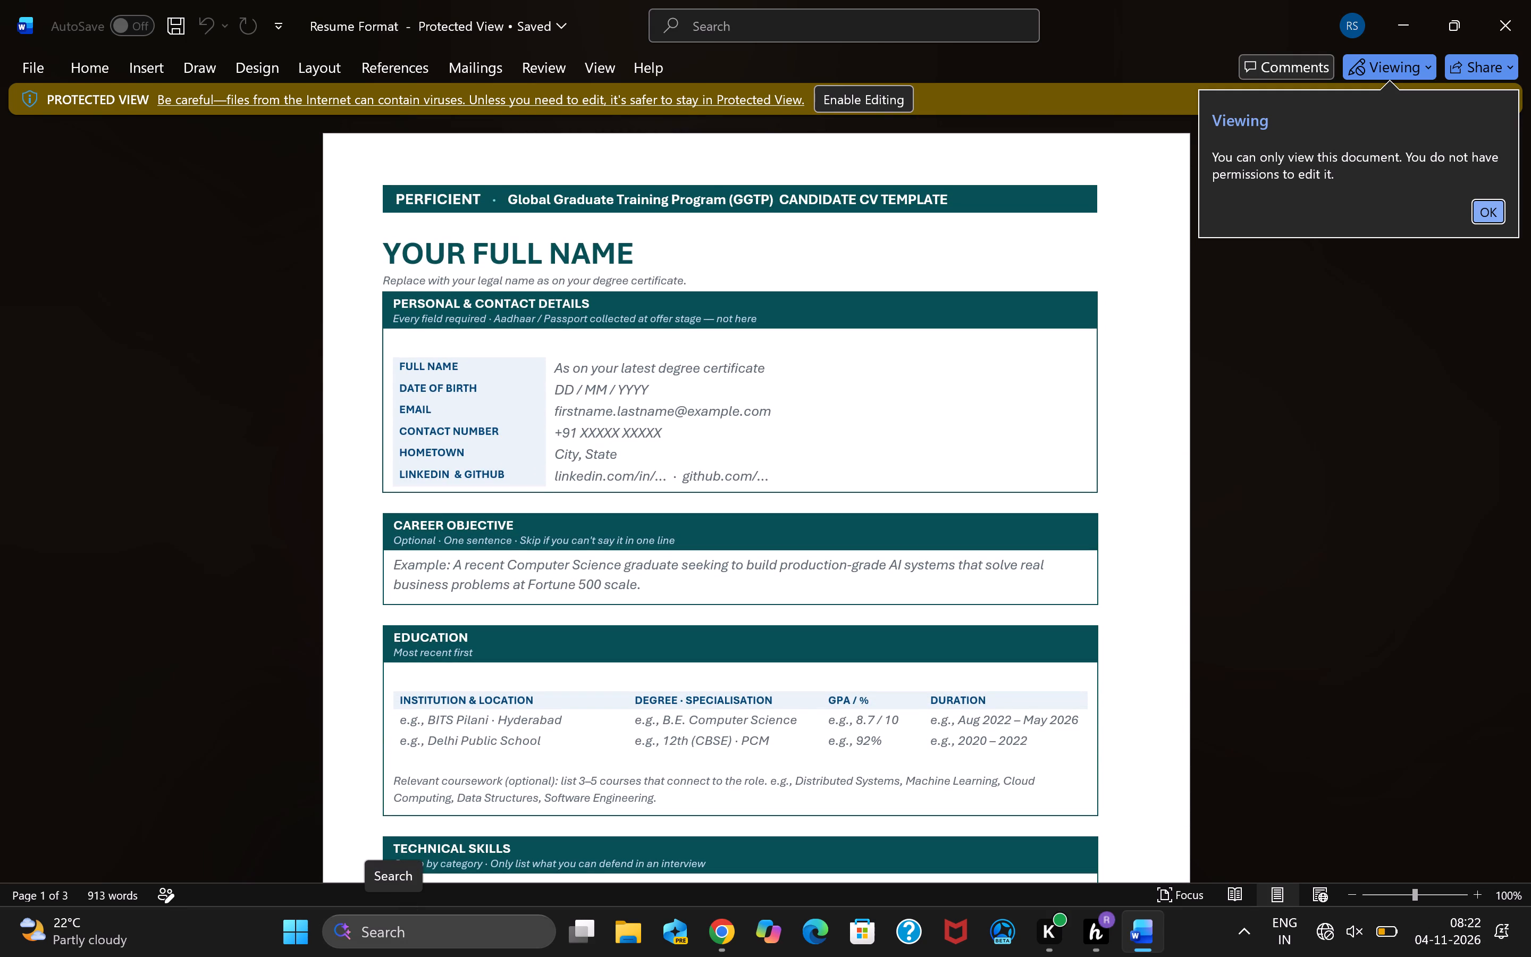
{"action": "left_click", "coordinate": [419, 948]}
{"action": "type", "text": "ch"}
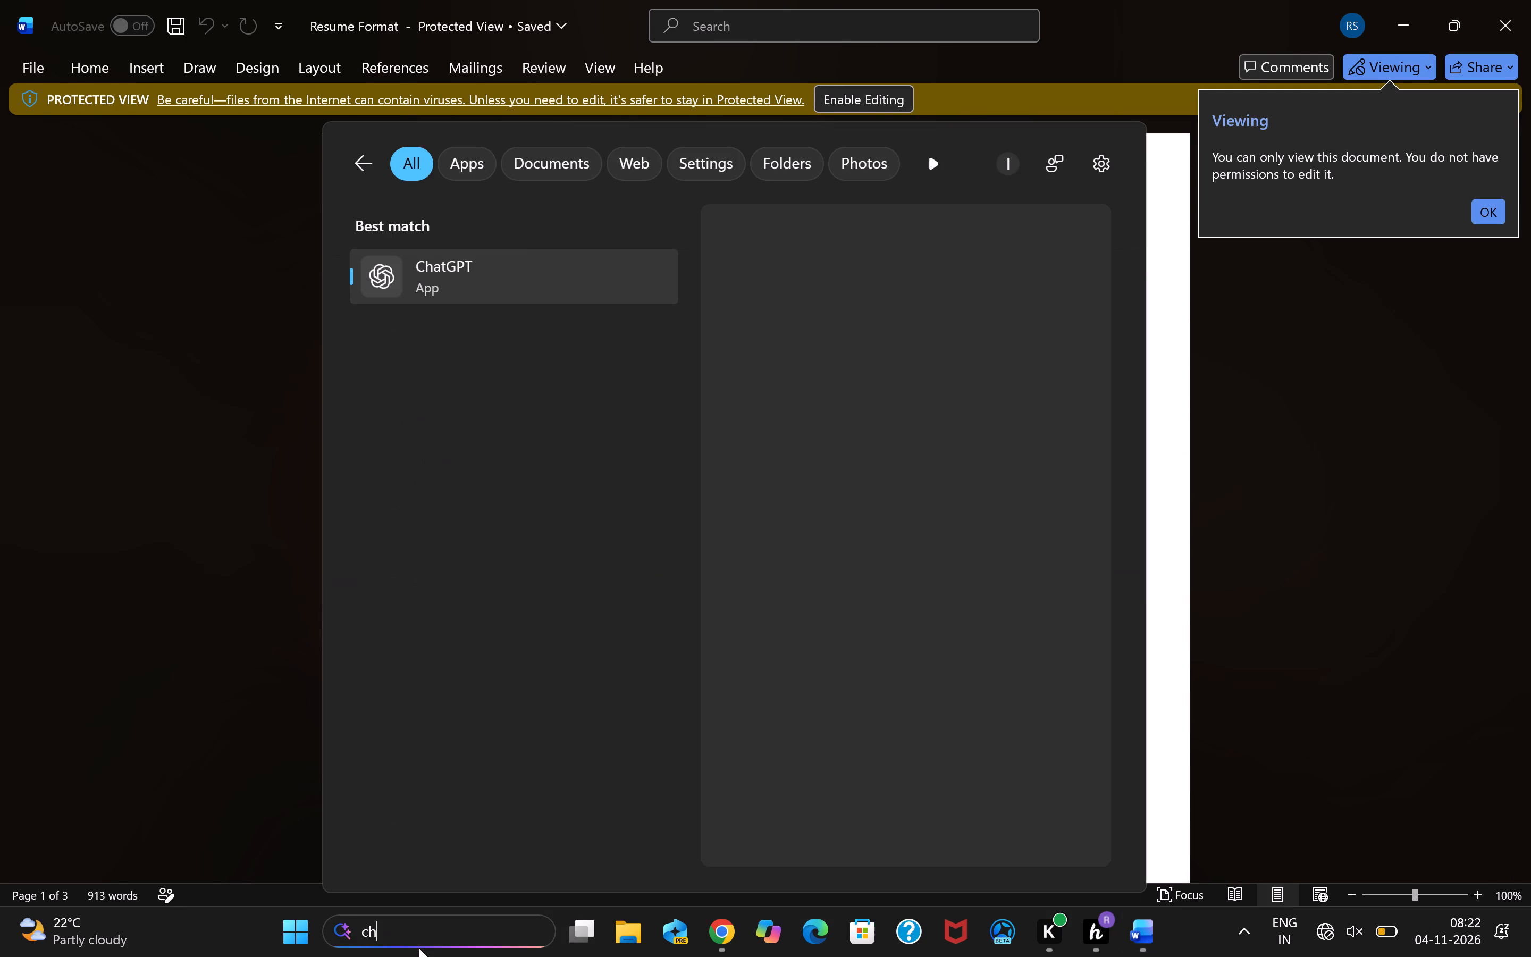
{"action": "key", "text": "Down"}
{"action": "key", "text": "Return"}
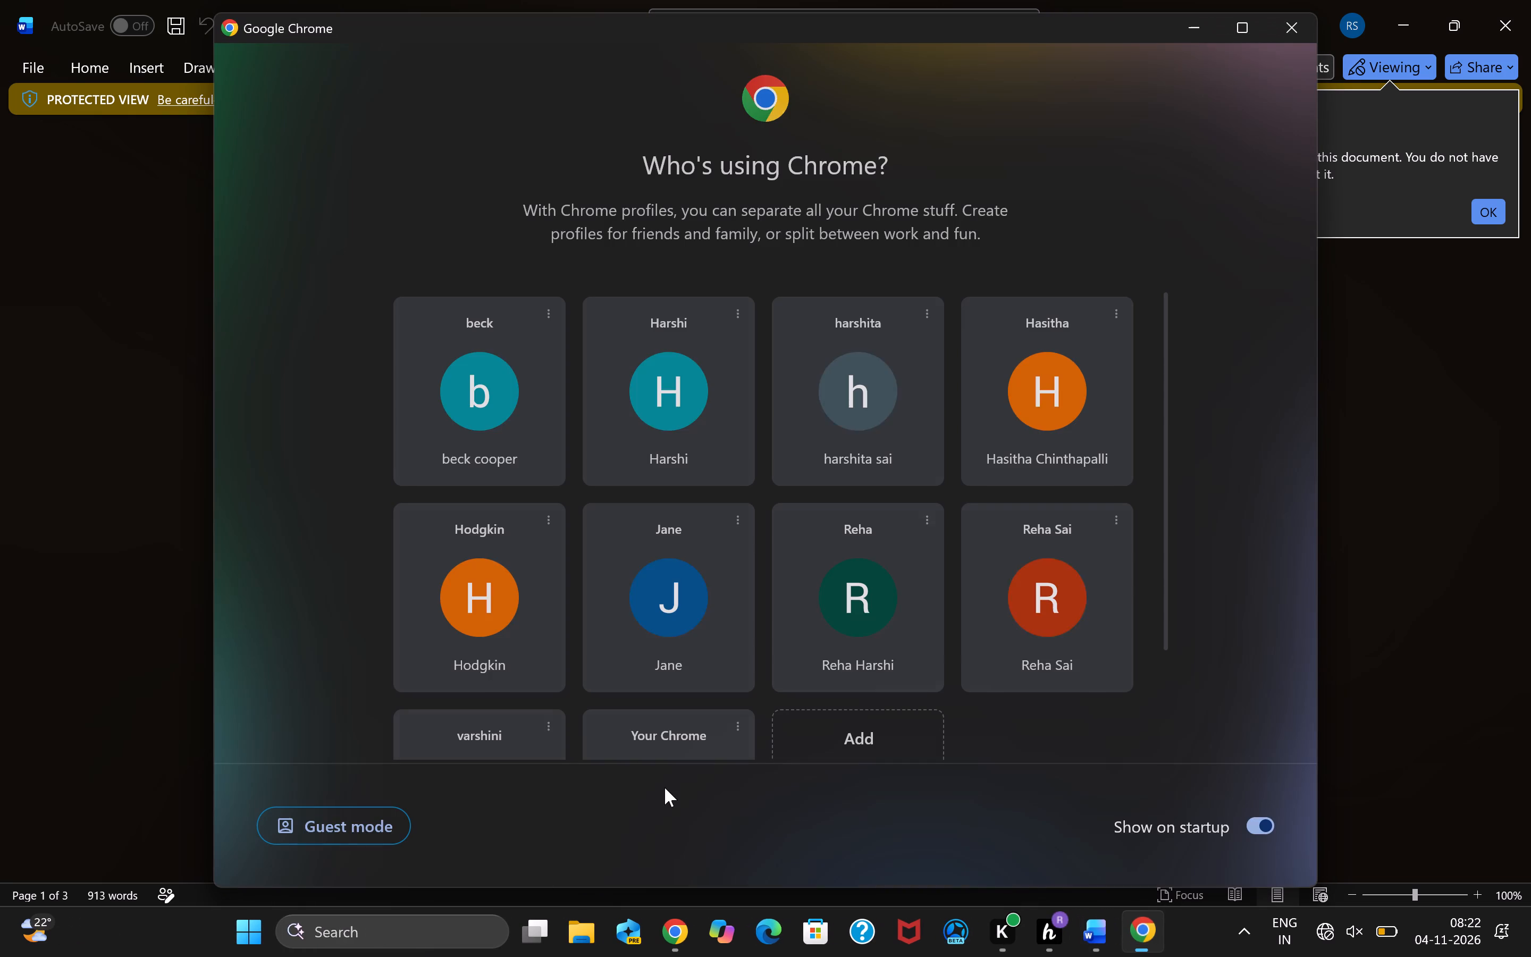
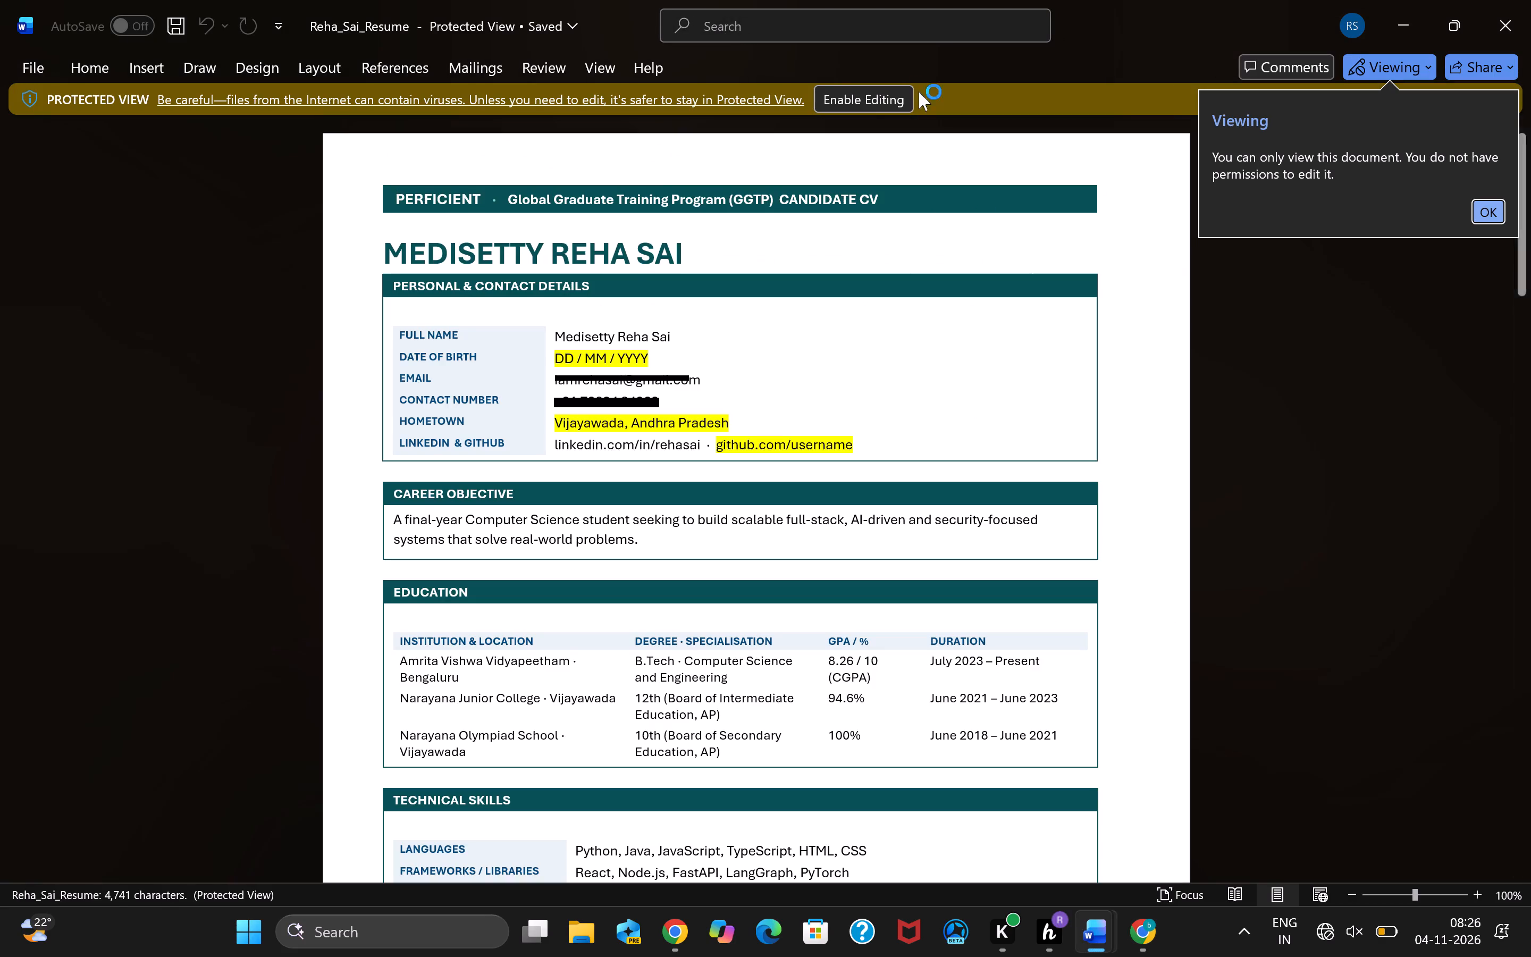
{"action": "left_click", "coordinate": [898, 90]}
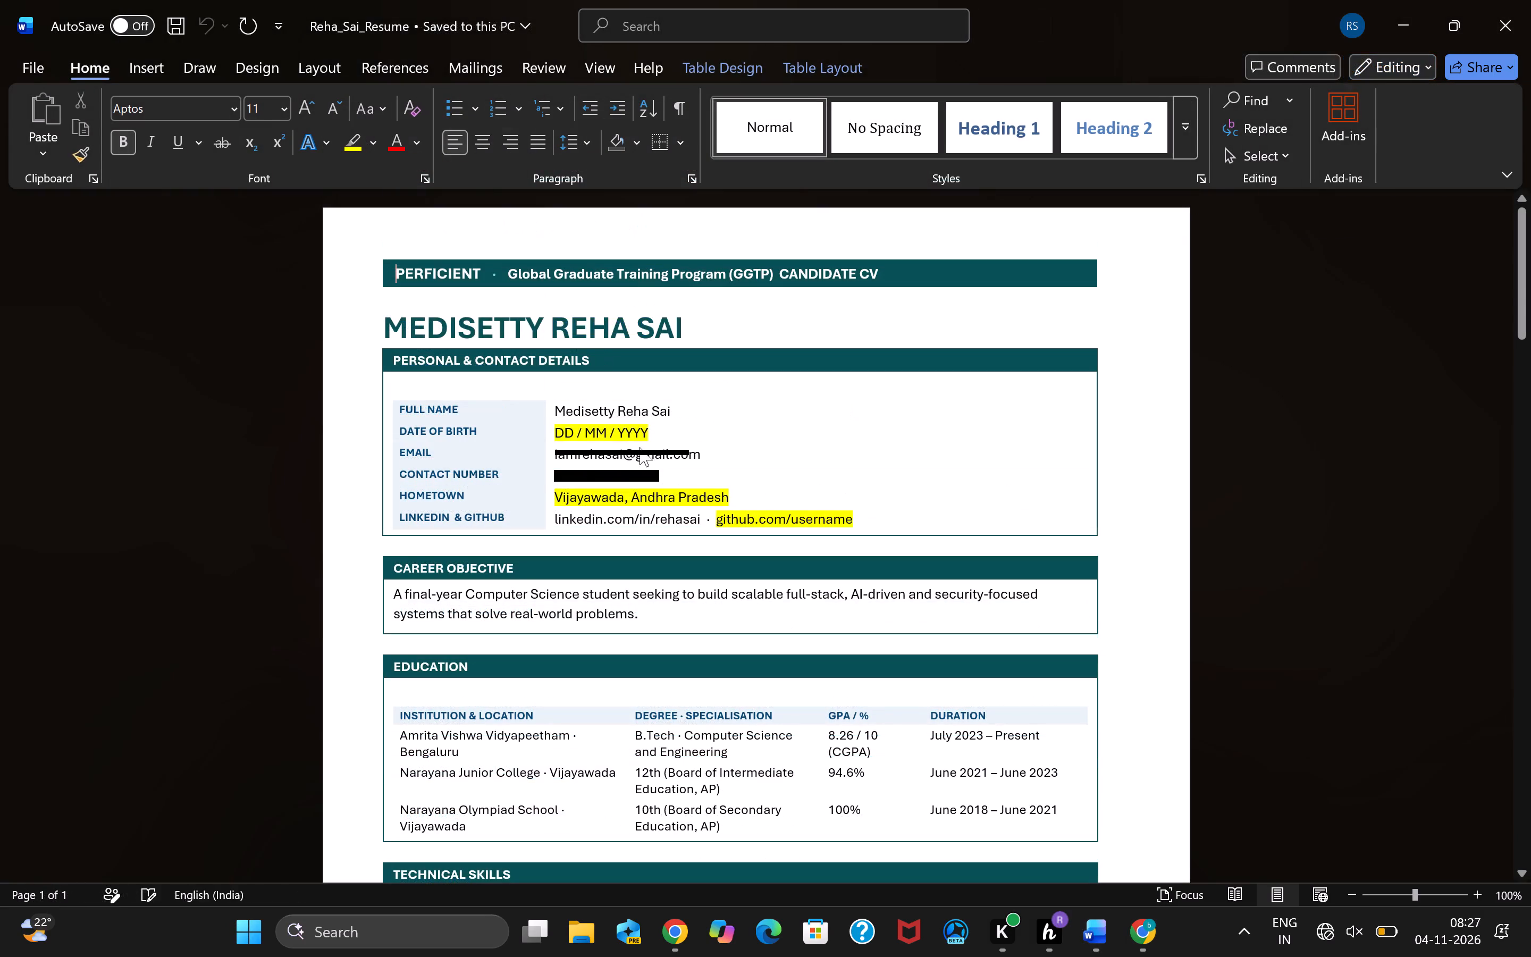
Replace the DD / MM / YYYY placeholder in the personal details with the candidate's date of birth, separated by slashes.
{"action": "left_click", "coordinate": [643, 433]}
{"action": "left_click", "coordinate": [651, 432]}
{"action": "key", "text": "BackSpace"}
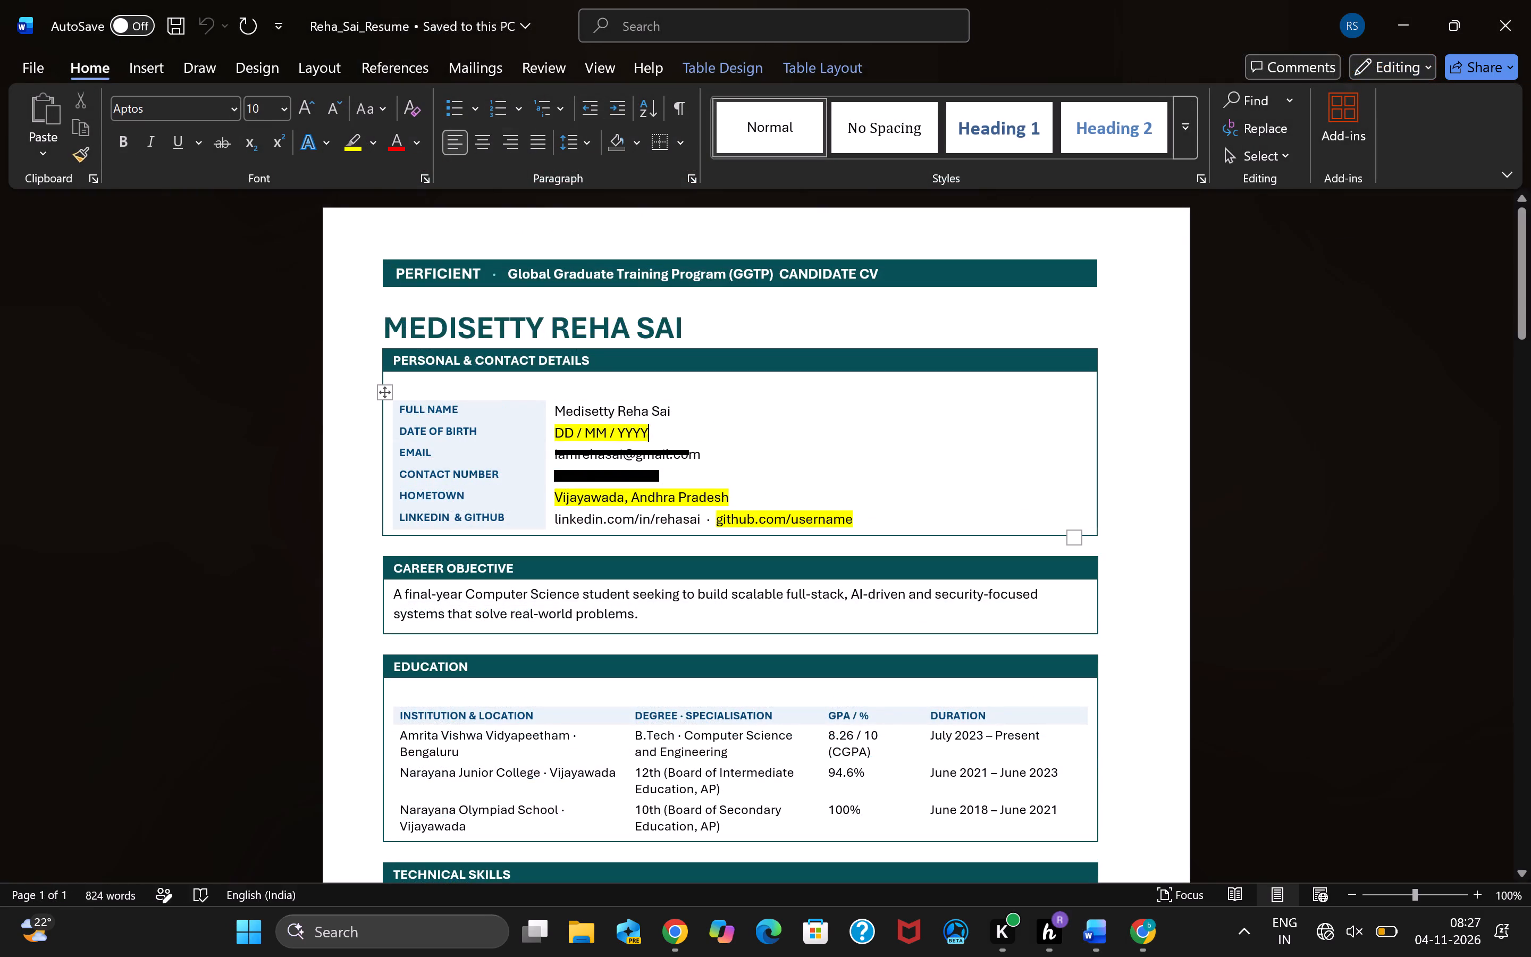
{"action": "key", "text": "BackSpace"}
{"action": "key", "text": "BackSpace"}
{"action": "key", "text": "BackSpace"}
{"action": "key", "text": "BackSpace"}
{"action": "key", "text": "BackSpace"}
{"action": "key", "text": "BackSpace"}
{"action": "key", "text": "BackSpace"}
{"action": "key", "text": "BackSpace"}
{"action": "key", "text": "BackSpace"}
{"action": "key", "text": "BackSpace"}
{"action": "key", "text": "BackSpace"}
{"action": "key", "text": "BackSpace"}
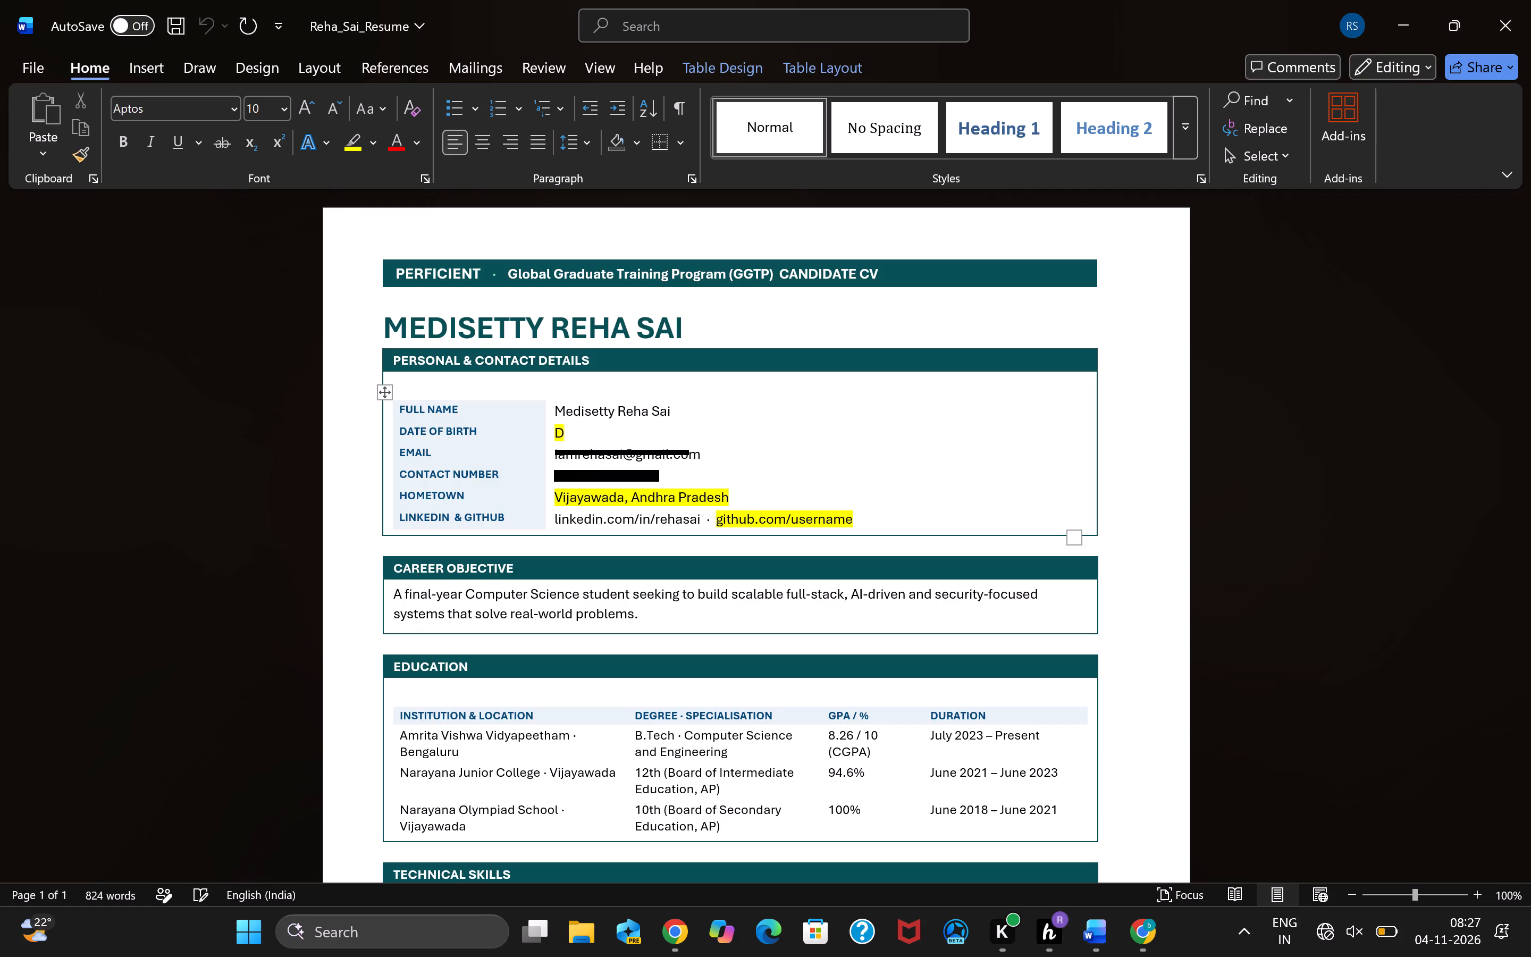
{"action": "key", "text": "BackSpace"}
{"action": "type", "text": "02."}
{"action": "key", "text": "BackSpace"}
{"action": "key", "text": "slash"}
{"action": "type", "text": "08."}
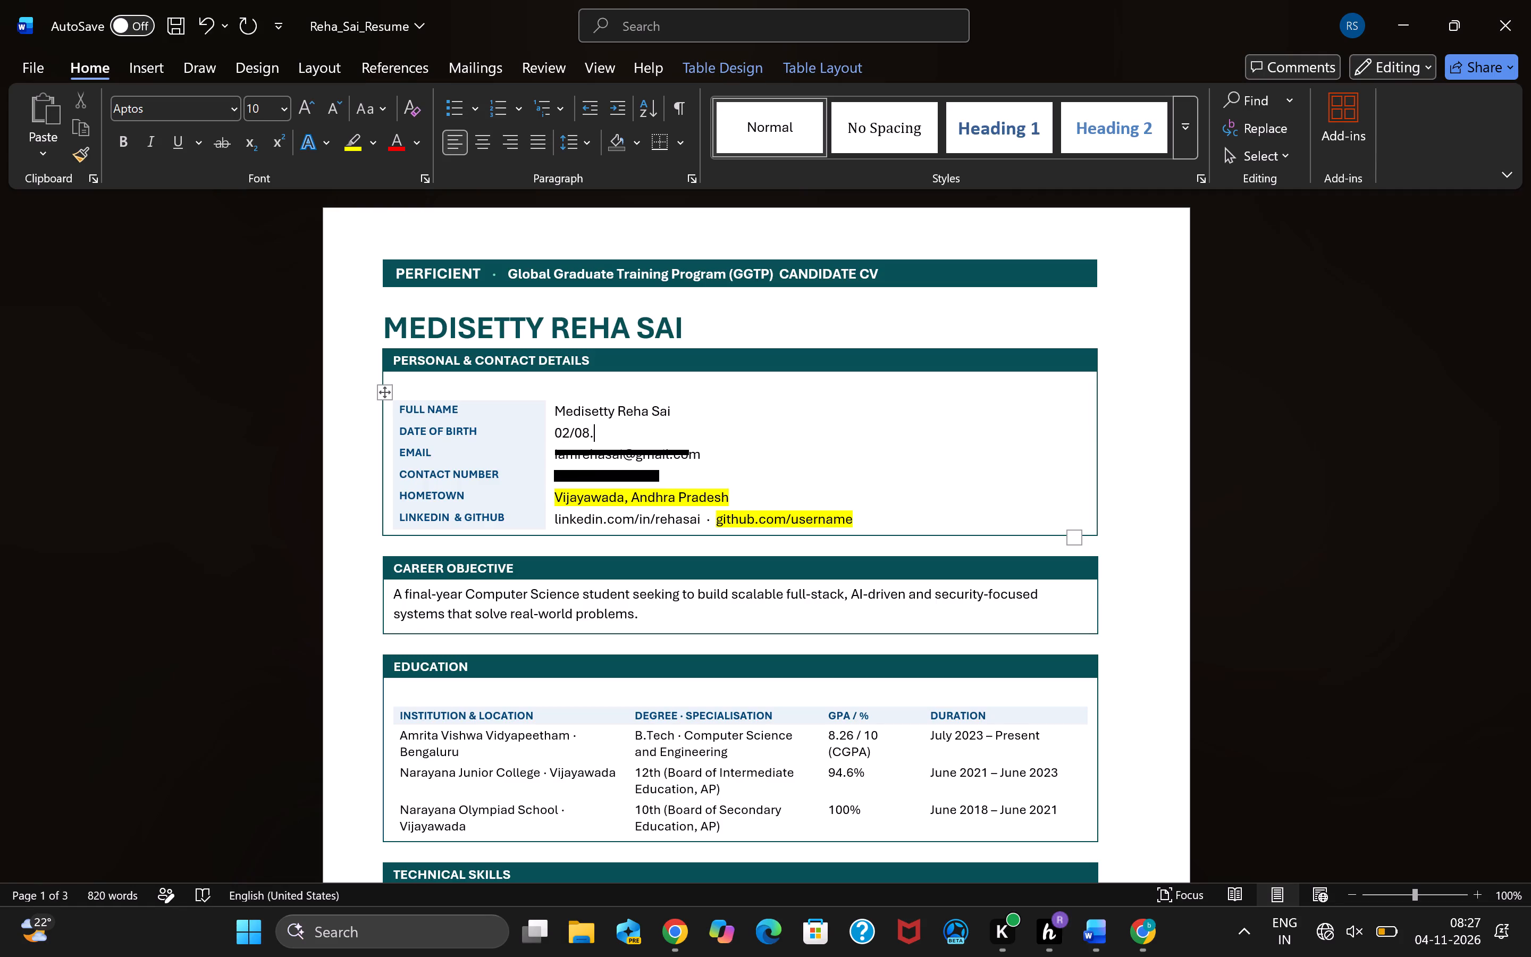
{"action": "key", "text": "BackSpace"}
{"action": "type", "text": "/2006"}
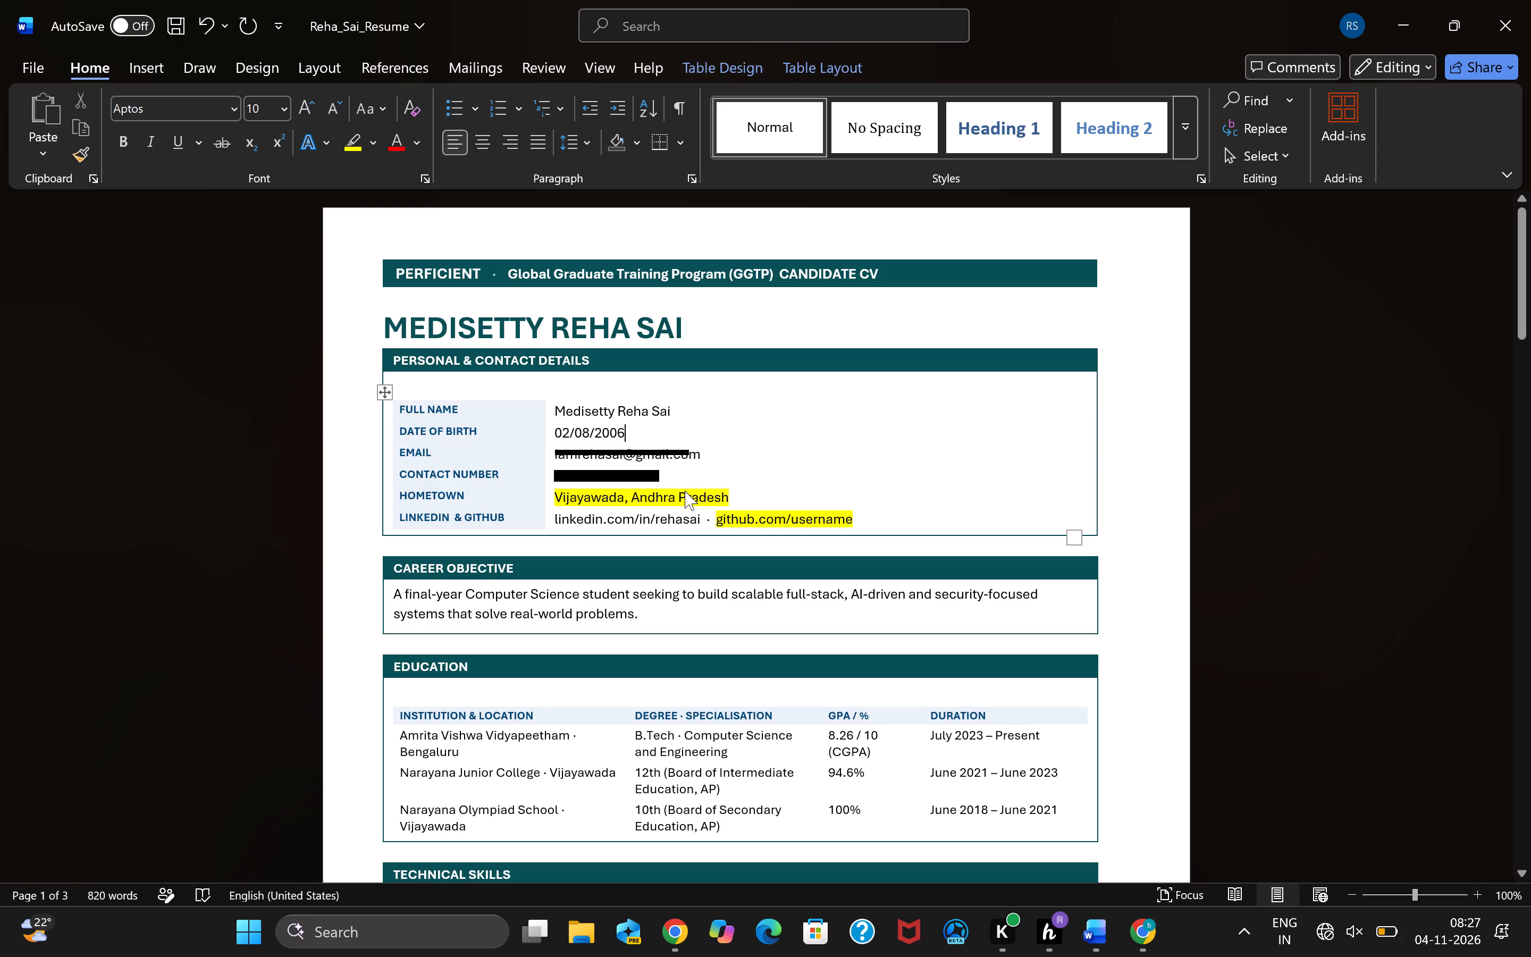
Select the whole hometown entry in the personal details and open the text highlight colour choices for it.
{"action": "left_click_drag", "start_coordinate": [549, 498], "coordinate": [664, 493]}
{"action": "left_click", "coordinate": [664, 493]}
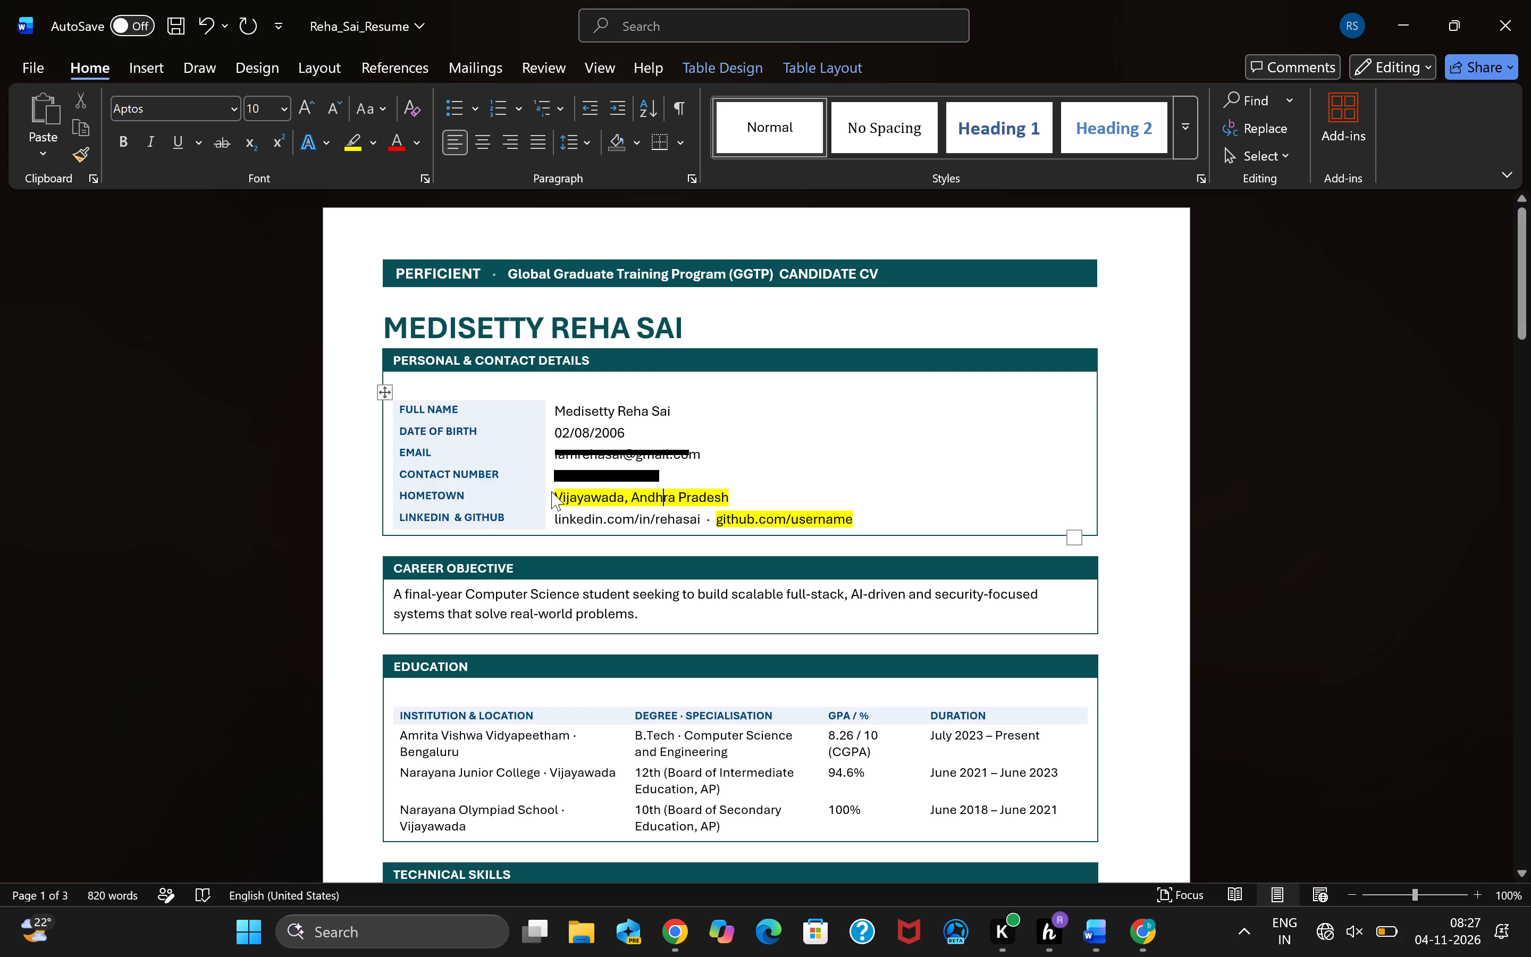
{"action": "left_click", "coordinate": [561, 491]}
{"action": "left_click_drag", "start_coordinate": [556, 498], "coordinate": [566, 498]}
{"action": "left_click_drag", "start_coordinate": [566, 498], "coordinate": [711, 496]}
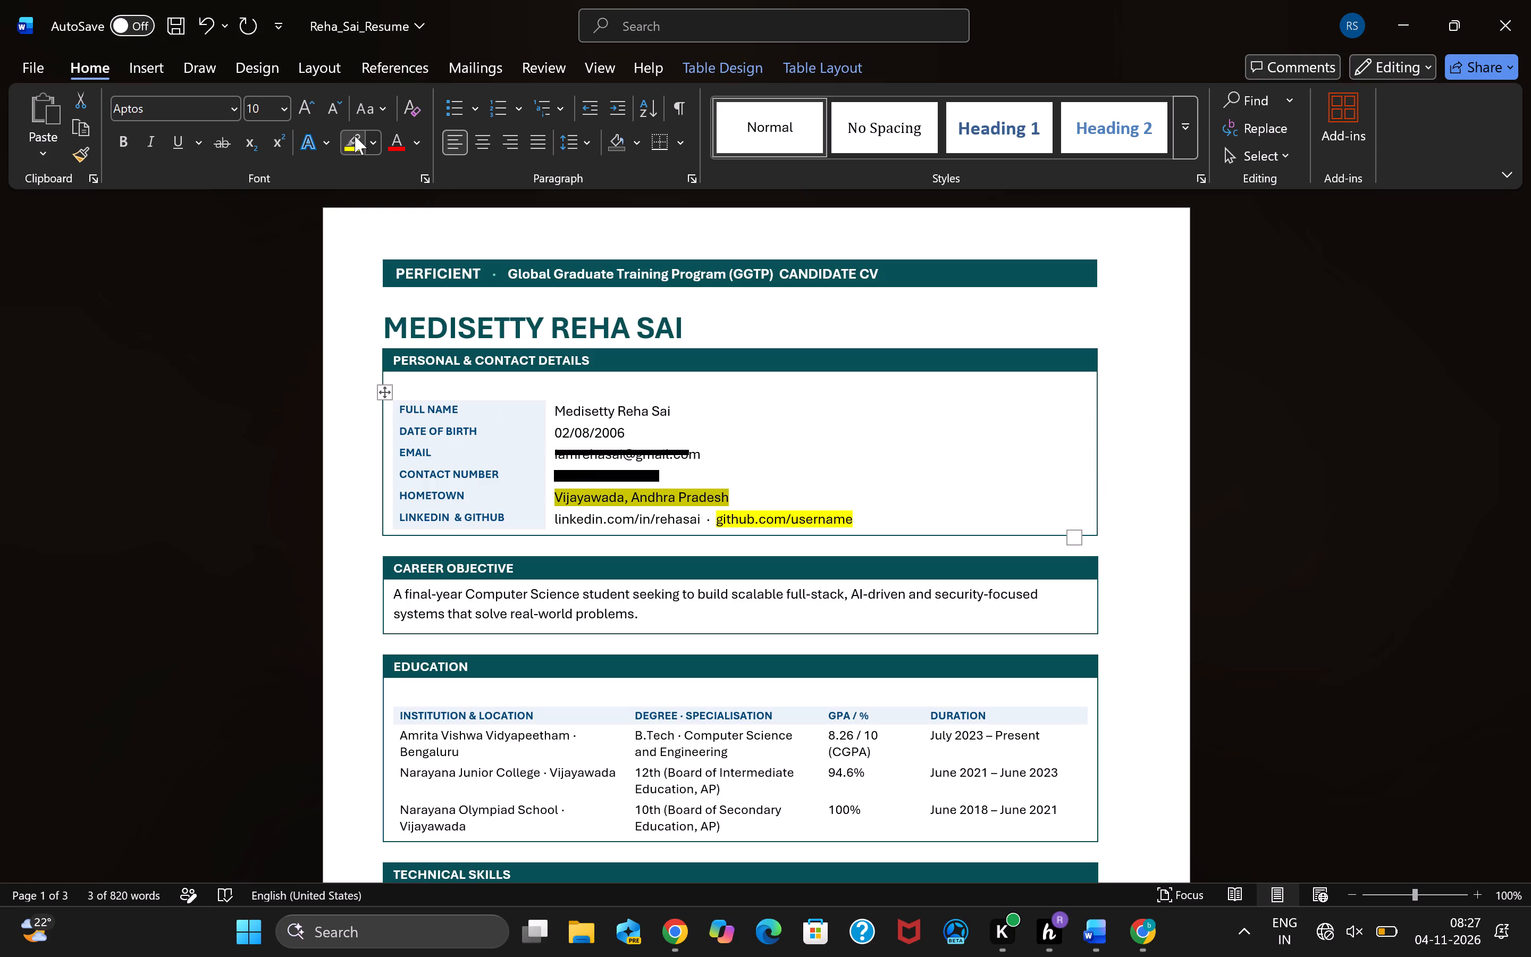
{"action": "left_click", "coordinate": [374, 143]}
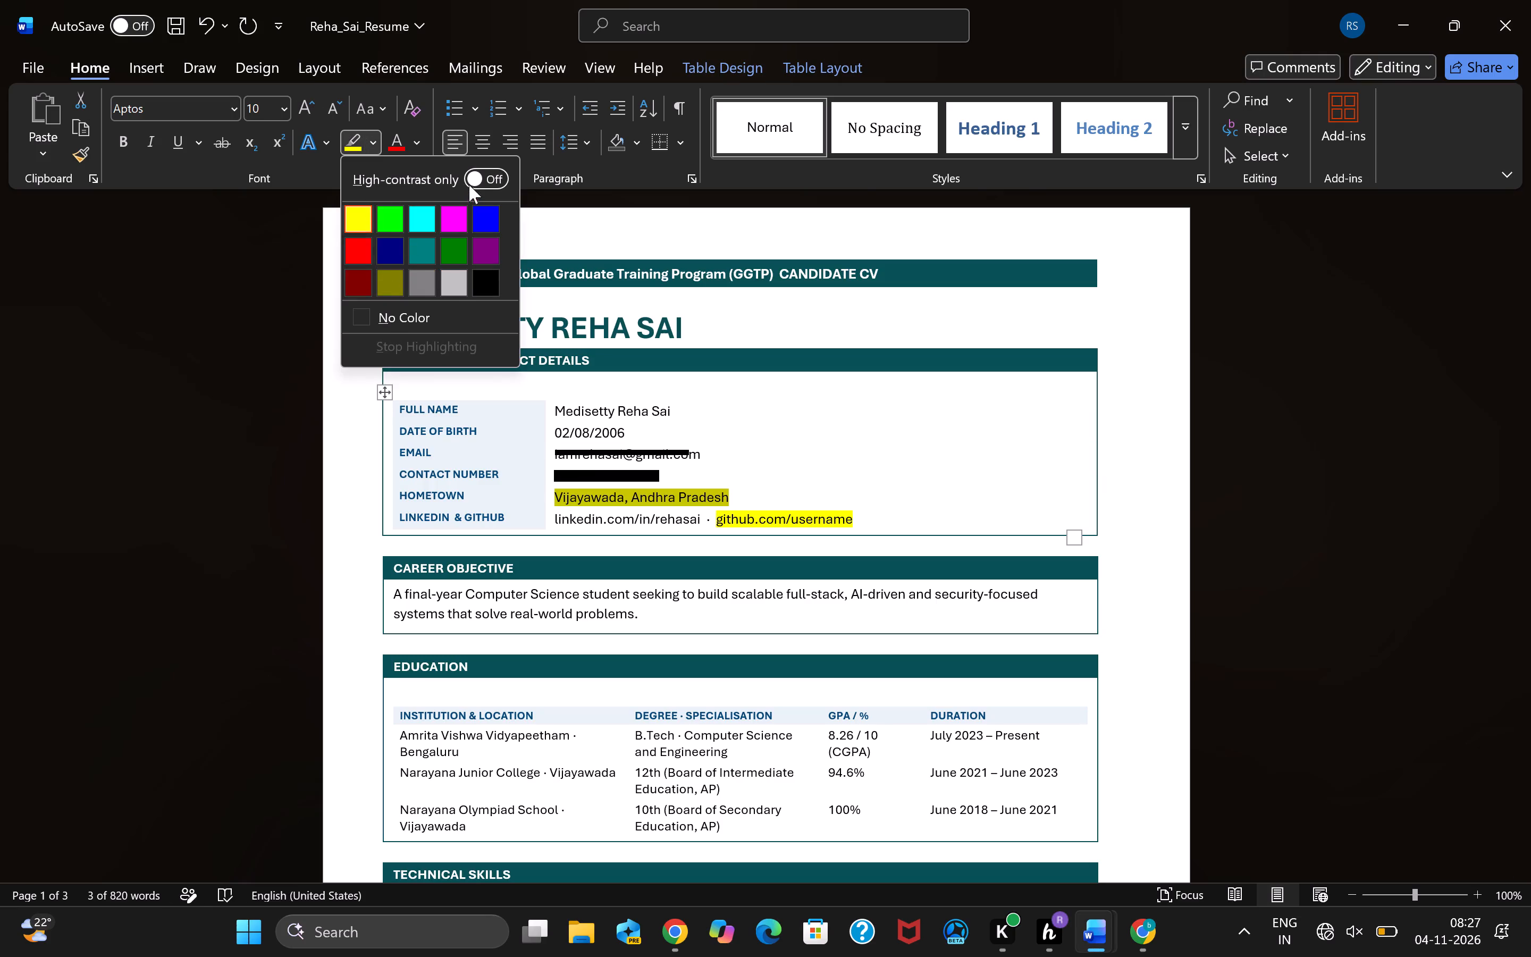
Remove the yellow highlight from the selected hometown entry by setting its highlight to No Color.
{"action": "left_click", "coordinate": [392, 318]}
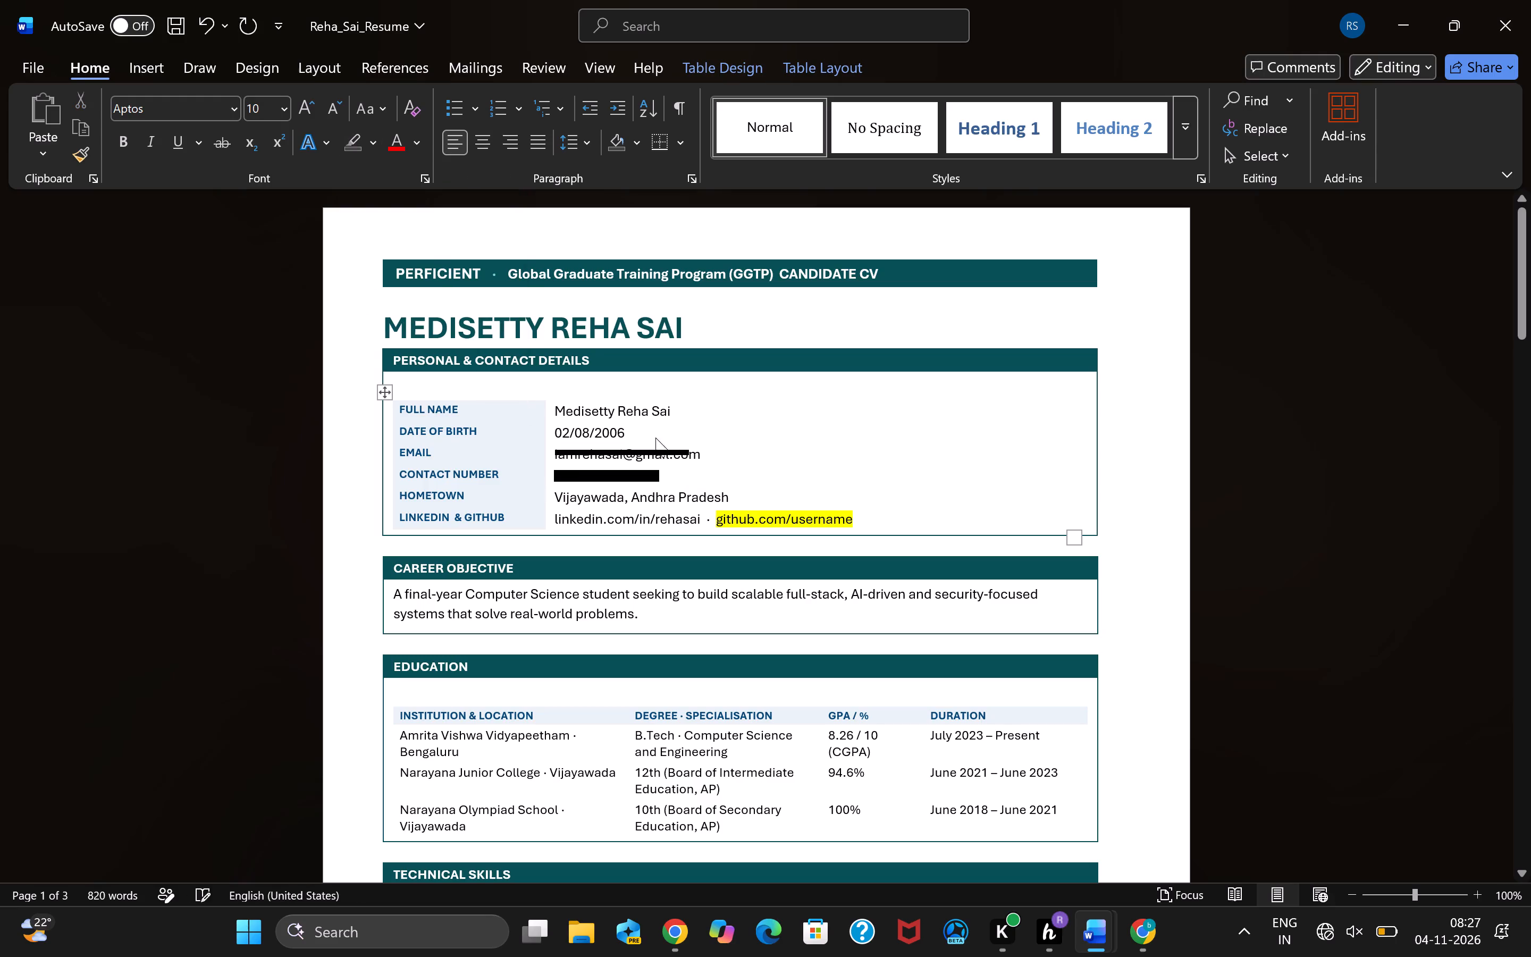
Replace the city Vijayawada in the hometown entry with Kakinada, keeping the state name after it.
{"action": "left_click", "coordinate": [624, 492]}
{"action": "left_click", "coordinate": [624, 492]}
{"action": "key", "text": "BackSpace"}
{"action": "key", "text": "BackSpace"}
{"action": "key", "text": "BackSpace"}
{"action": "key", "text": "BackSpace"}
{"action": "key", "text": "BackSpace"}
{"action": "key", "text": "BackSpace"}
{"action": "key", "text": "BackSpace"}
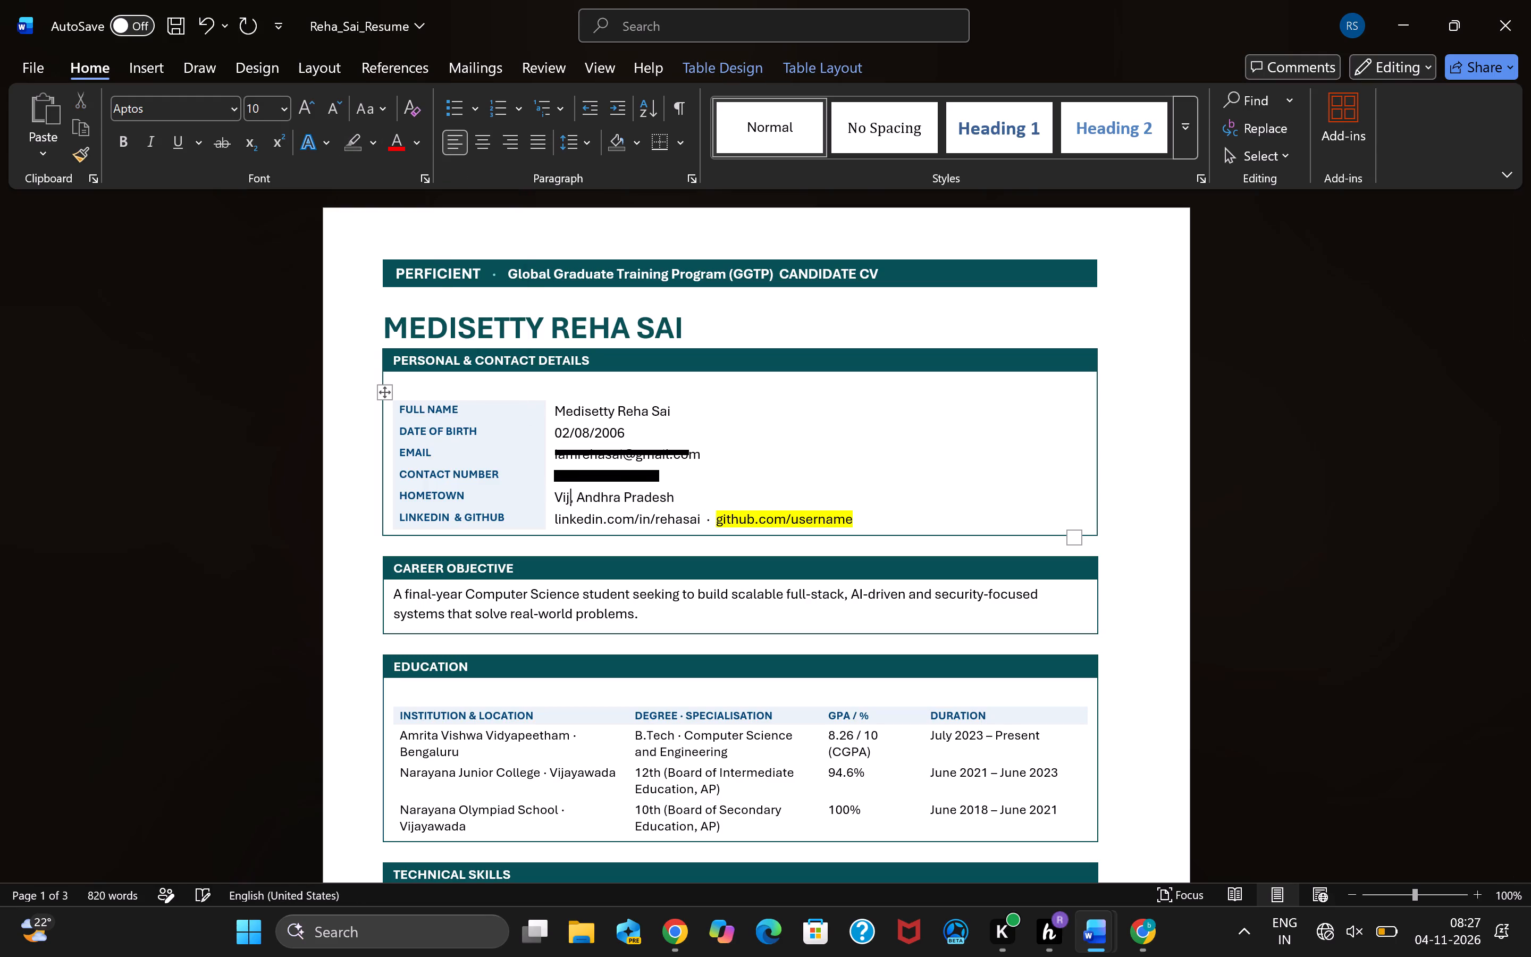
{"action": "key", "text": "BackSpace"}
{"action": "key", "text": "BackSpace"}
{"action": "key", "text": "BackSpace"}
{"action": "key", "text": "BackSpace"}
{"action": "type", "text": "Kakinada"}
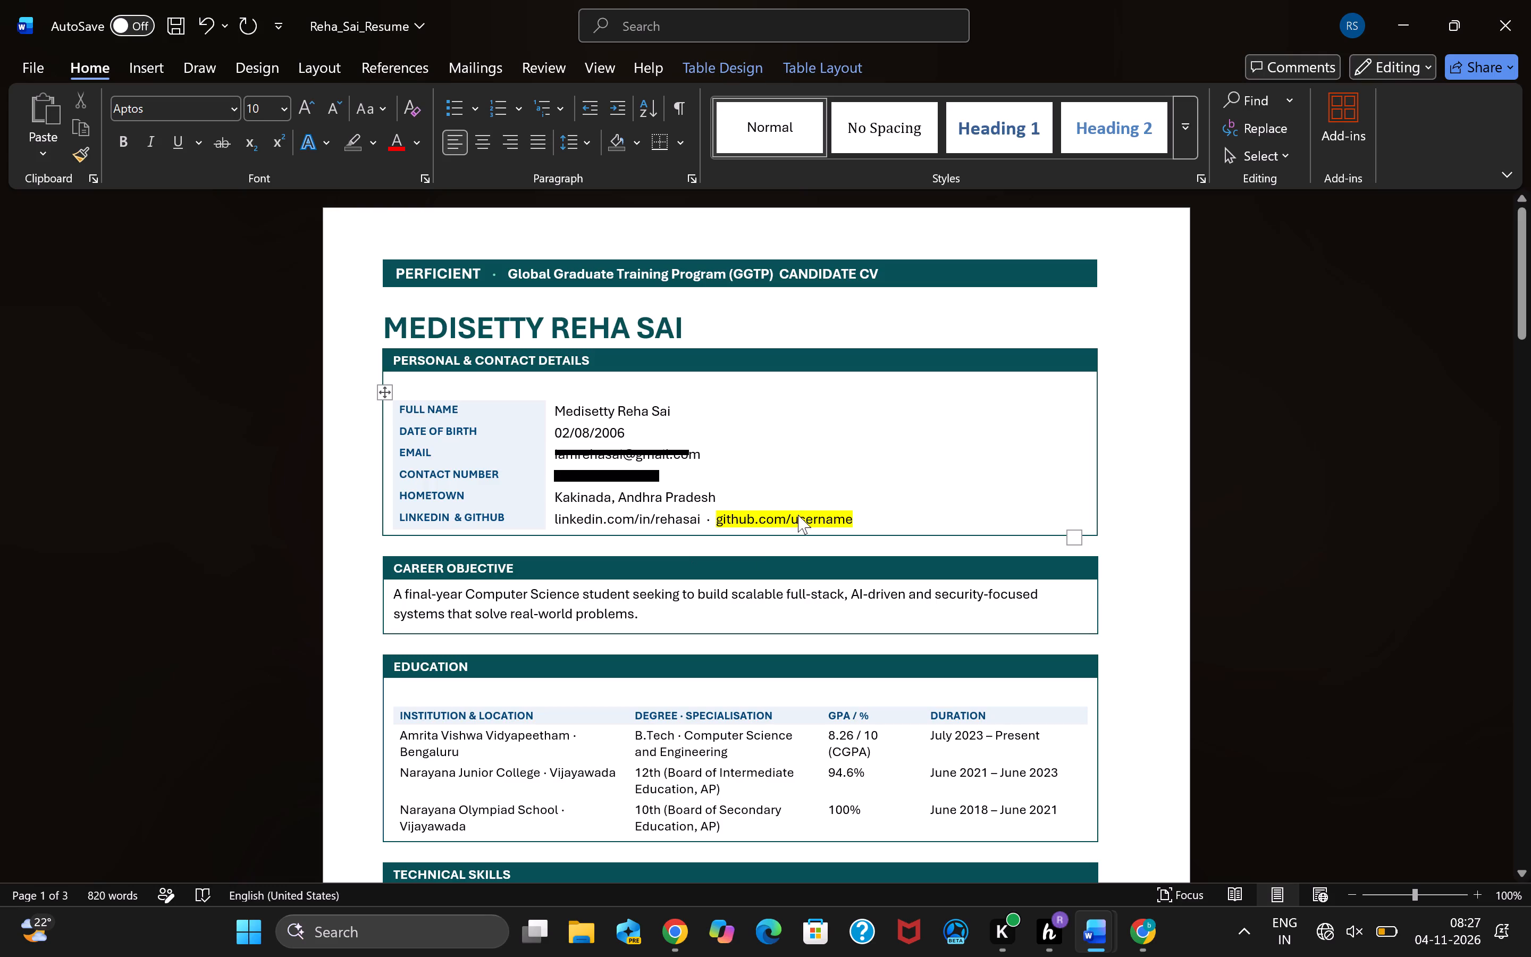
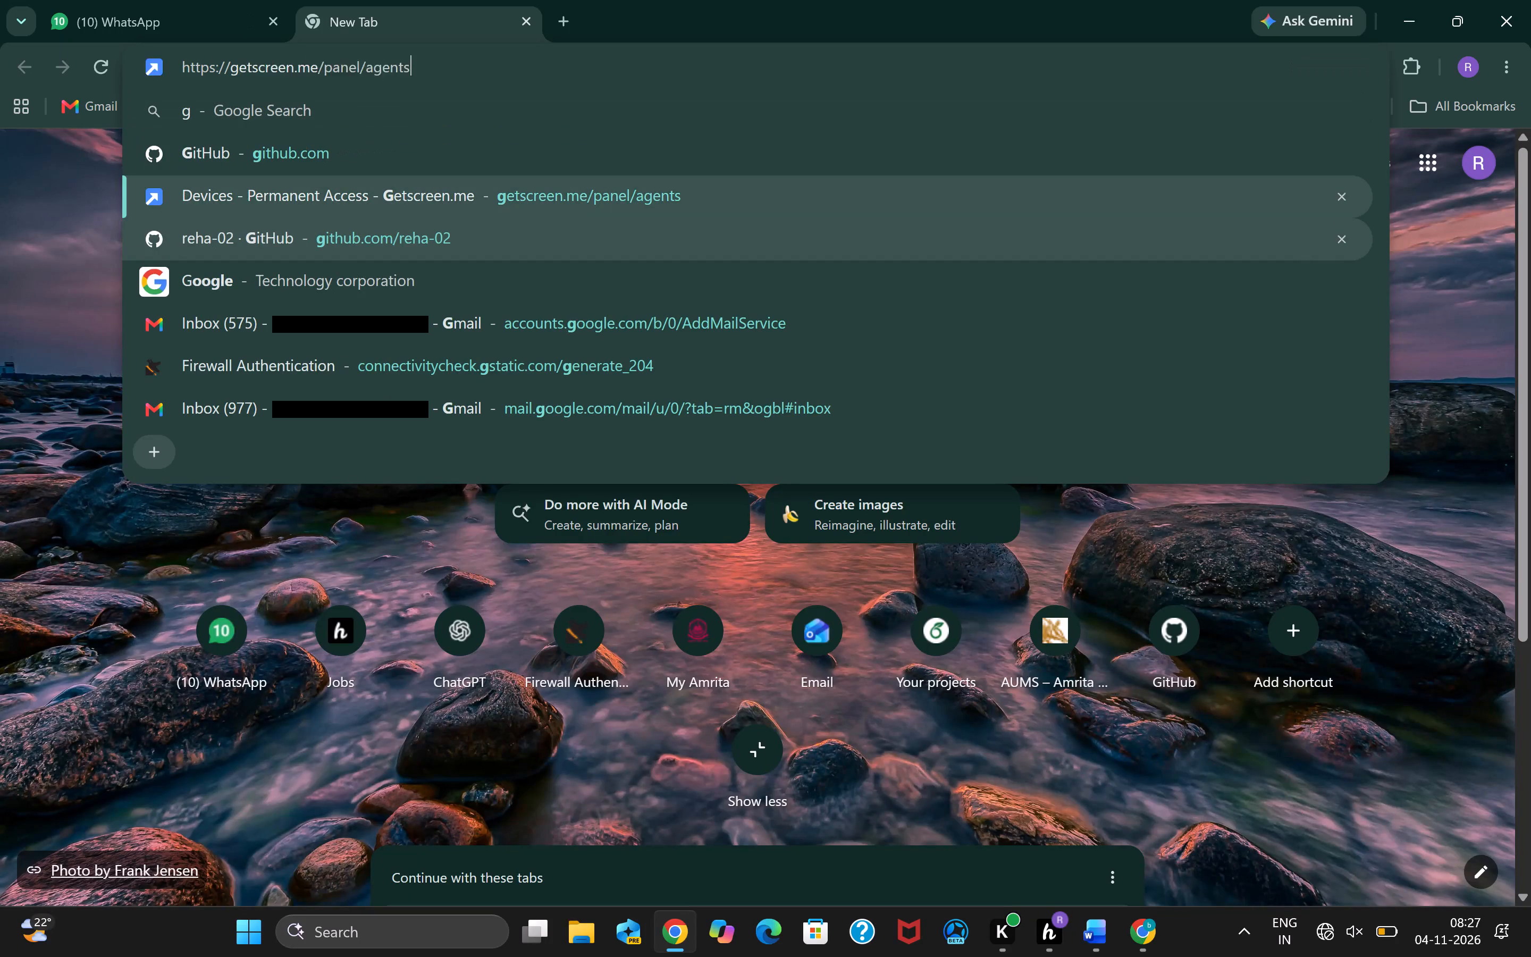
Copy the candidate's GitHub profile URL from the browser's address suggestions.
{"action": "key", "text": "Down"}
{"action": "key", "text": "ctrl+a"}
{"action": "key", "text": "ctrl+c"}
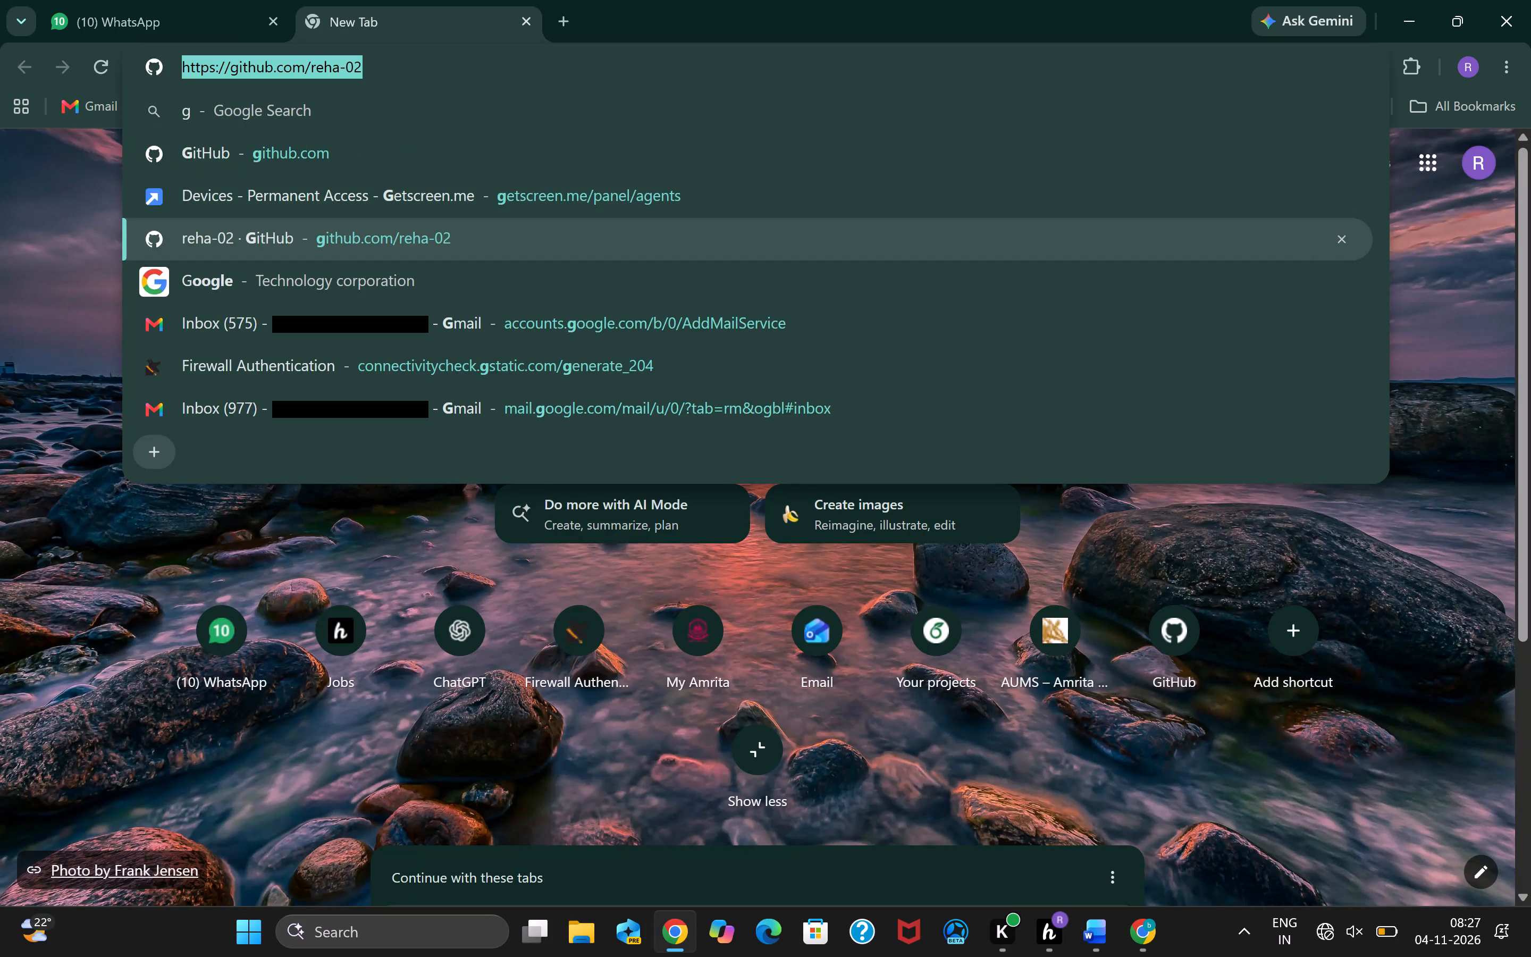
{"action": "key", "text": "ctrl+c"}
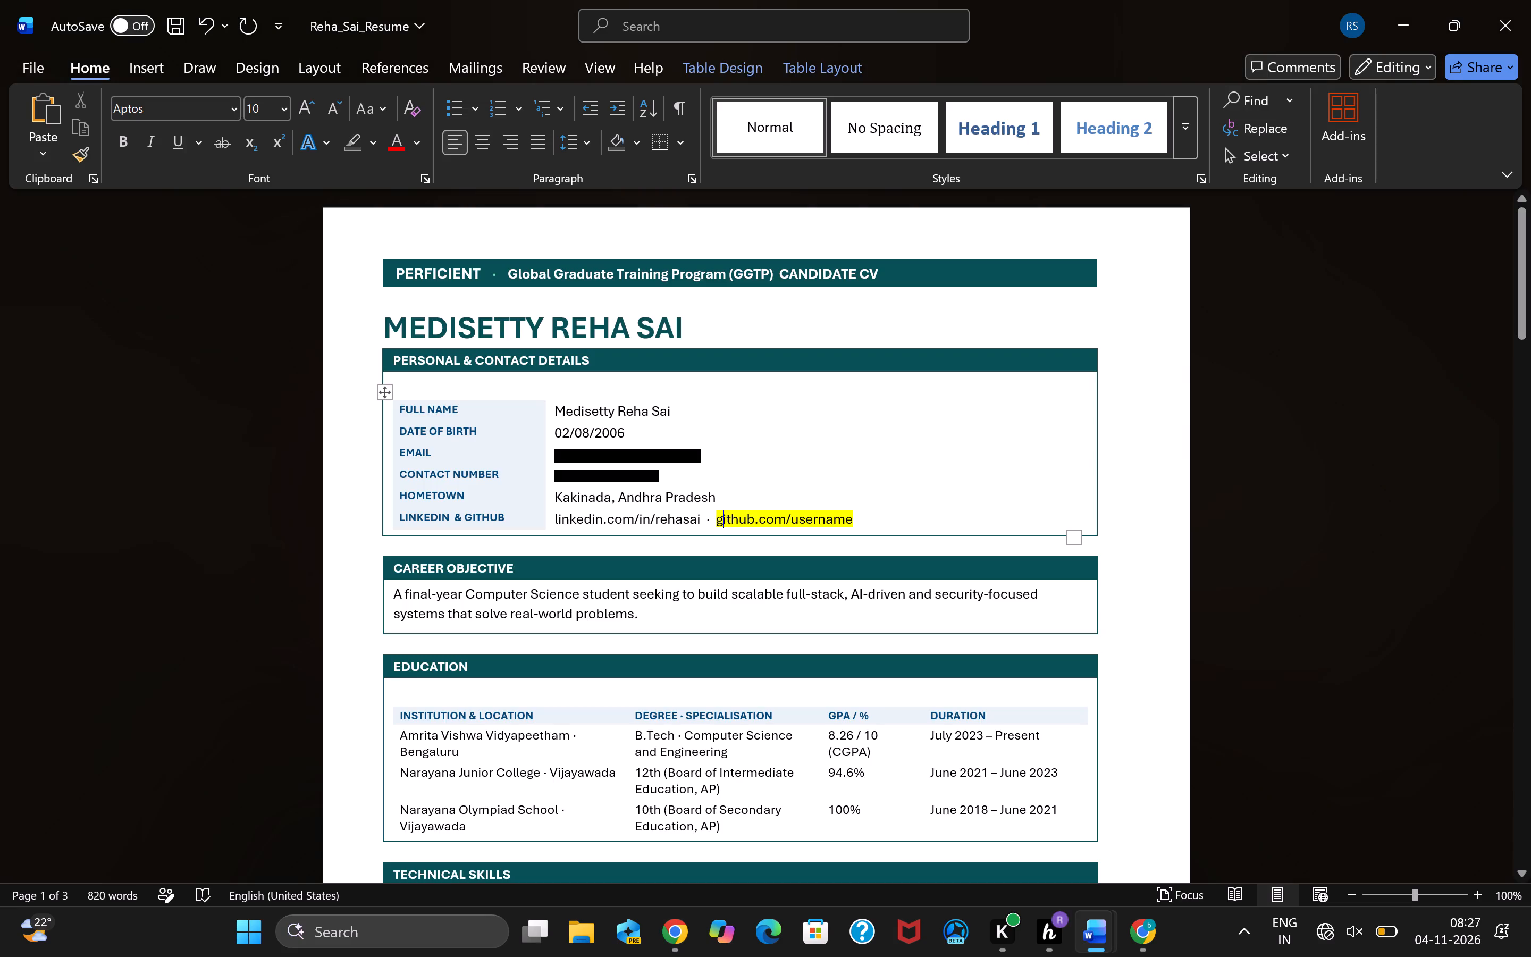
Switch to the resume in Word and select the highlighted github.com/username placeholder in the personal details.
{"action": "left_click", "coordinate": [721, 525]}
{"action": "left_click", "coordinate": [716, 523]}
{"action": "left_click_drag", "start_coordinate": [718, 518], "coordinate": [833, 519]}
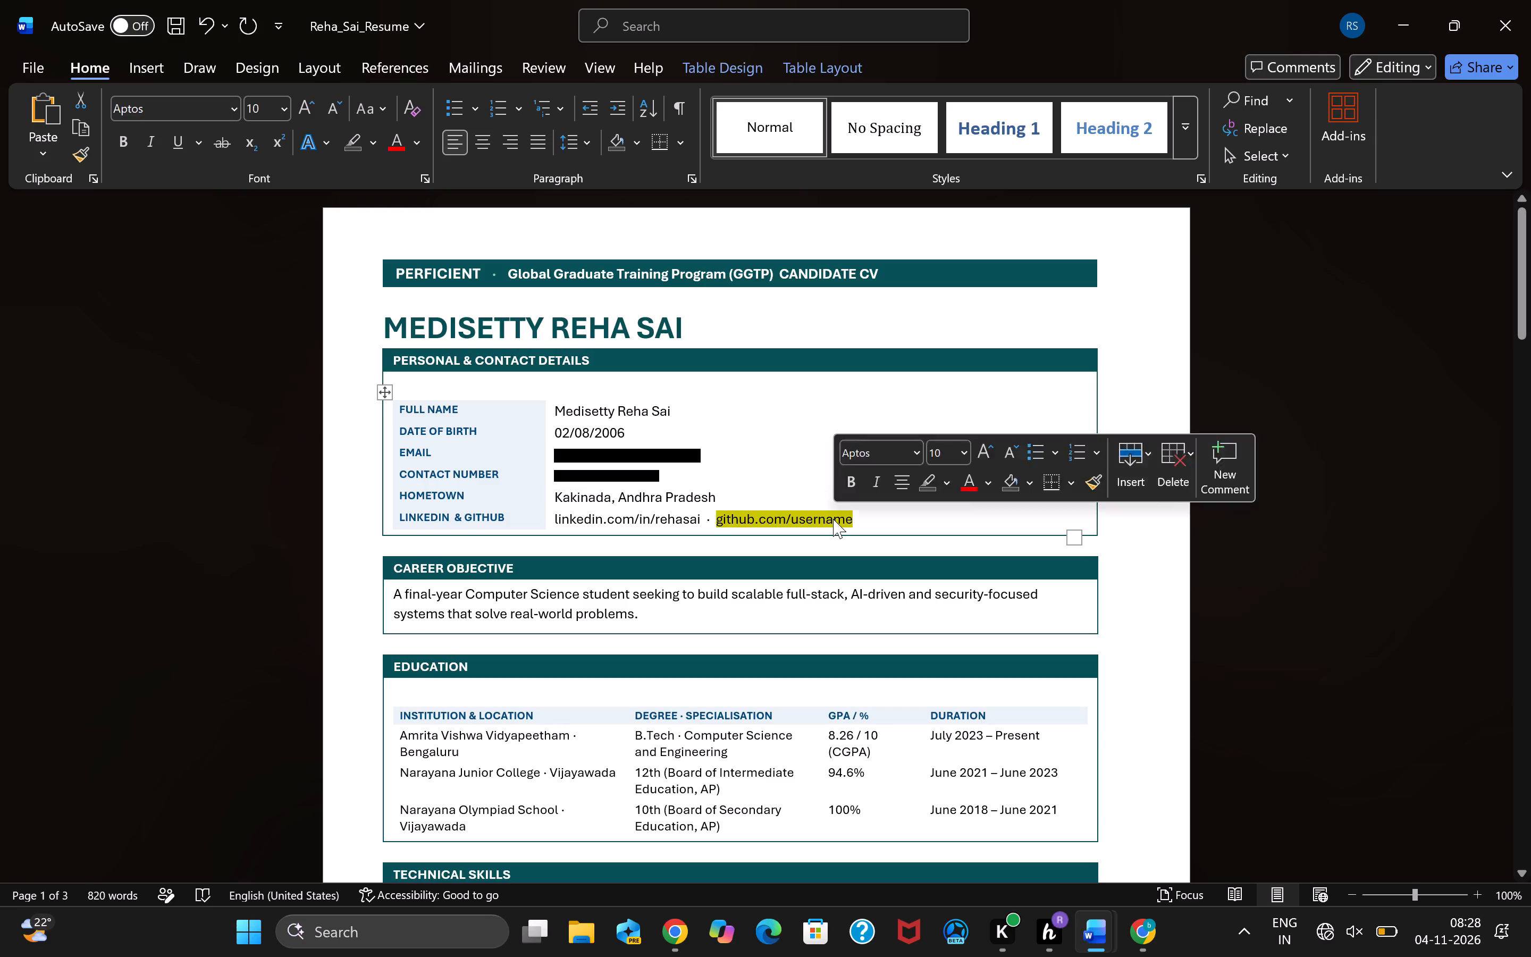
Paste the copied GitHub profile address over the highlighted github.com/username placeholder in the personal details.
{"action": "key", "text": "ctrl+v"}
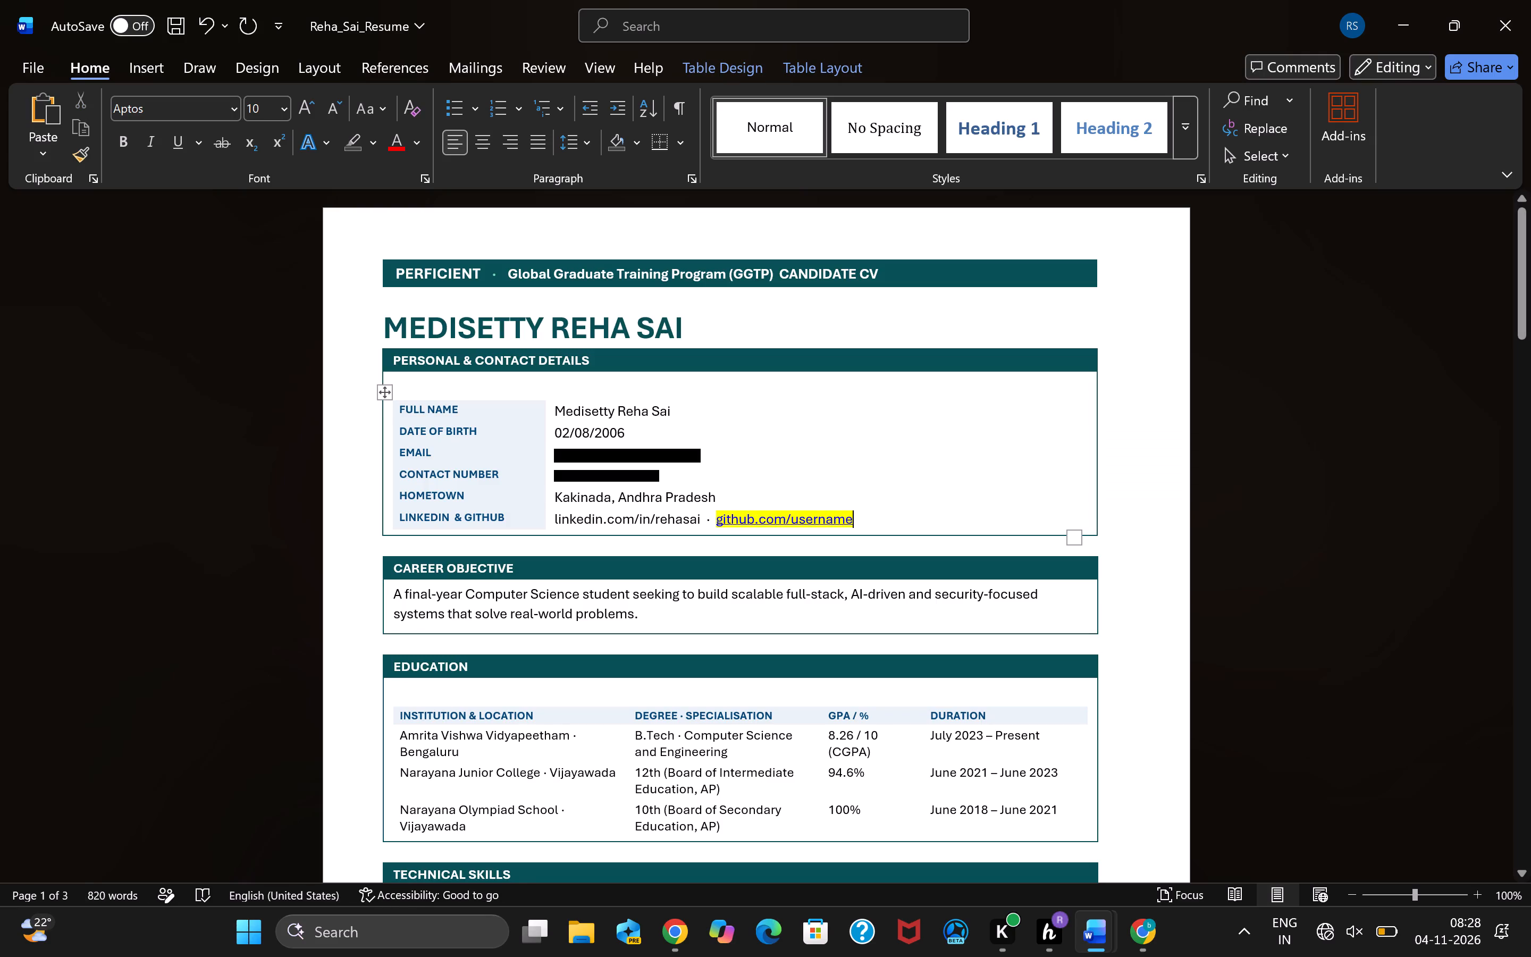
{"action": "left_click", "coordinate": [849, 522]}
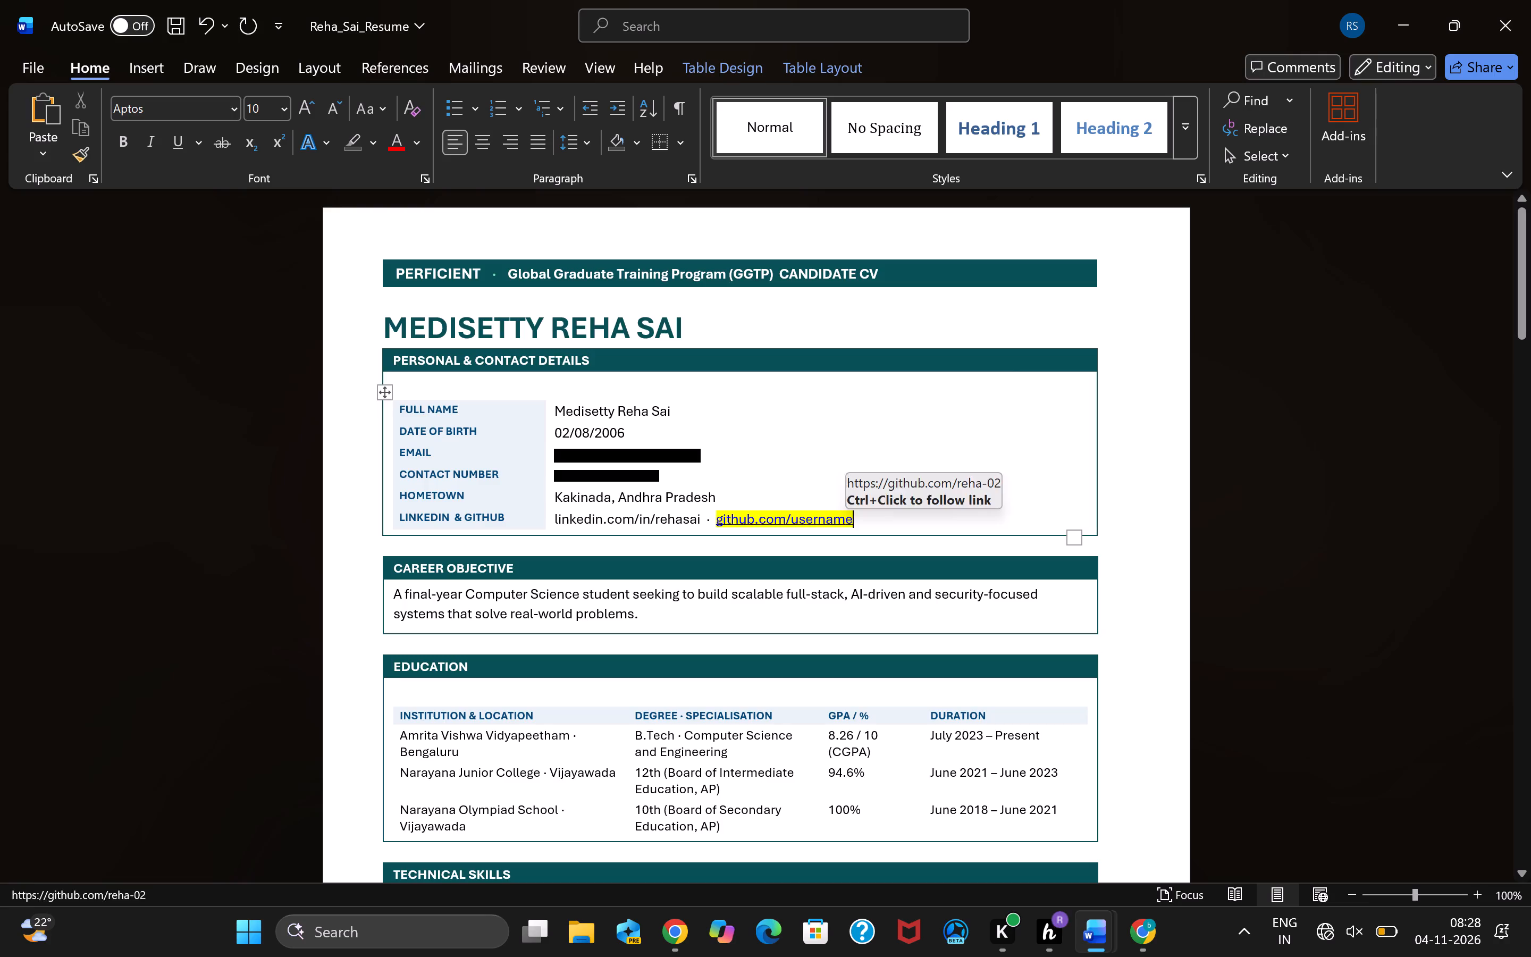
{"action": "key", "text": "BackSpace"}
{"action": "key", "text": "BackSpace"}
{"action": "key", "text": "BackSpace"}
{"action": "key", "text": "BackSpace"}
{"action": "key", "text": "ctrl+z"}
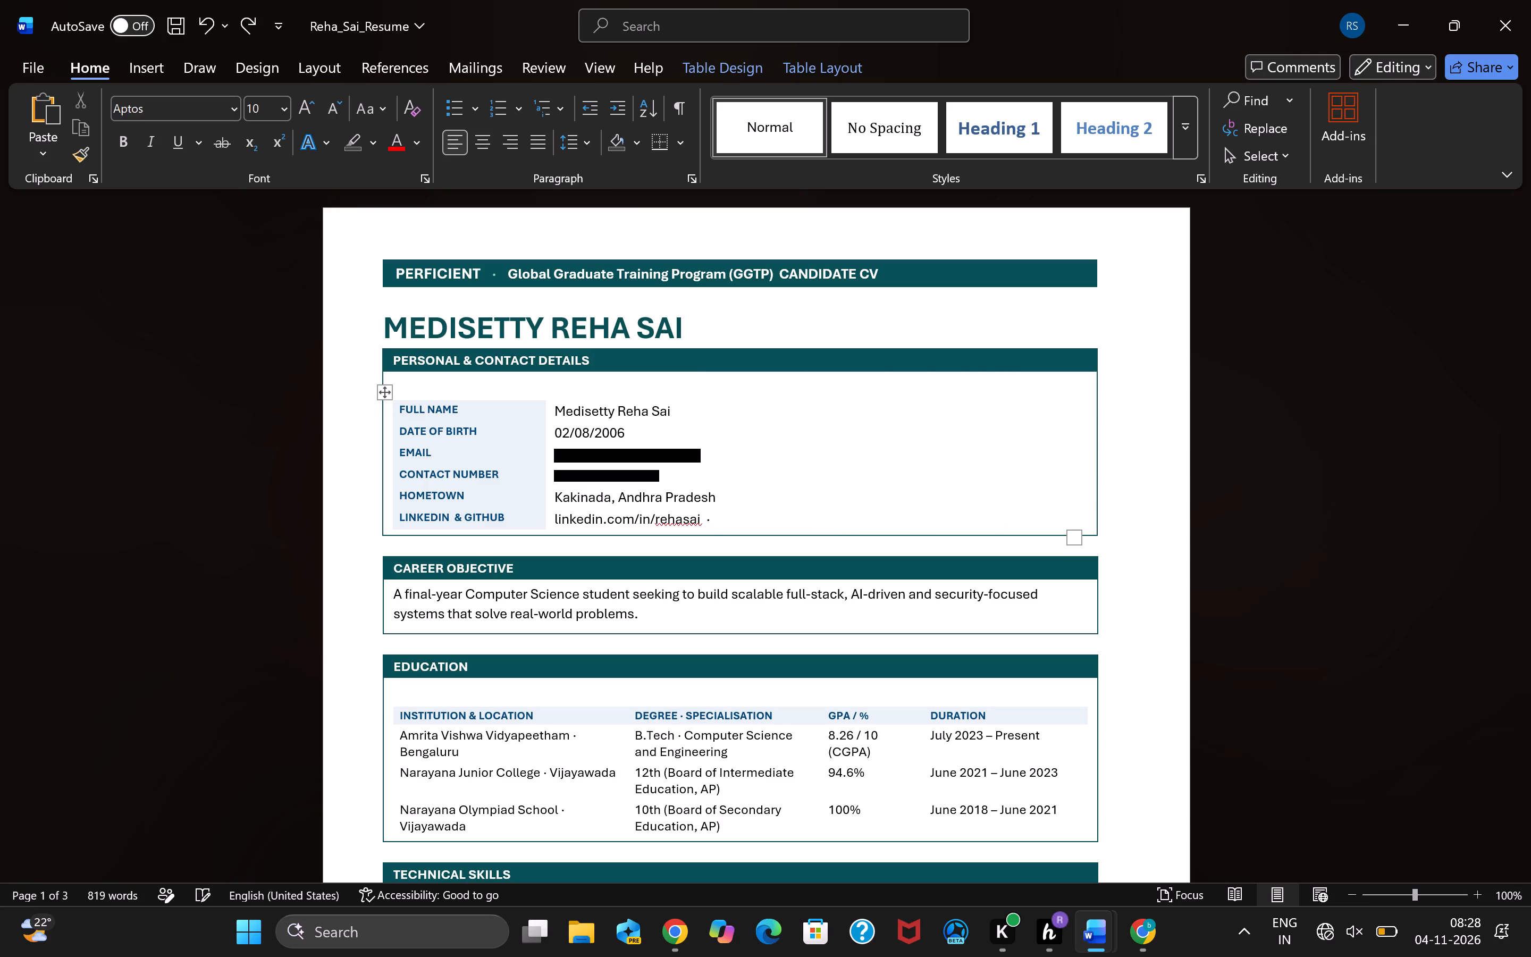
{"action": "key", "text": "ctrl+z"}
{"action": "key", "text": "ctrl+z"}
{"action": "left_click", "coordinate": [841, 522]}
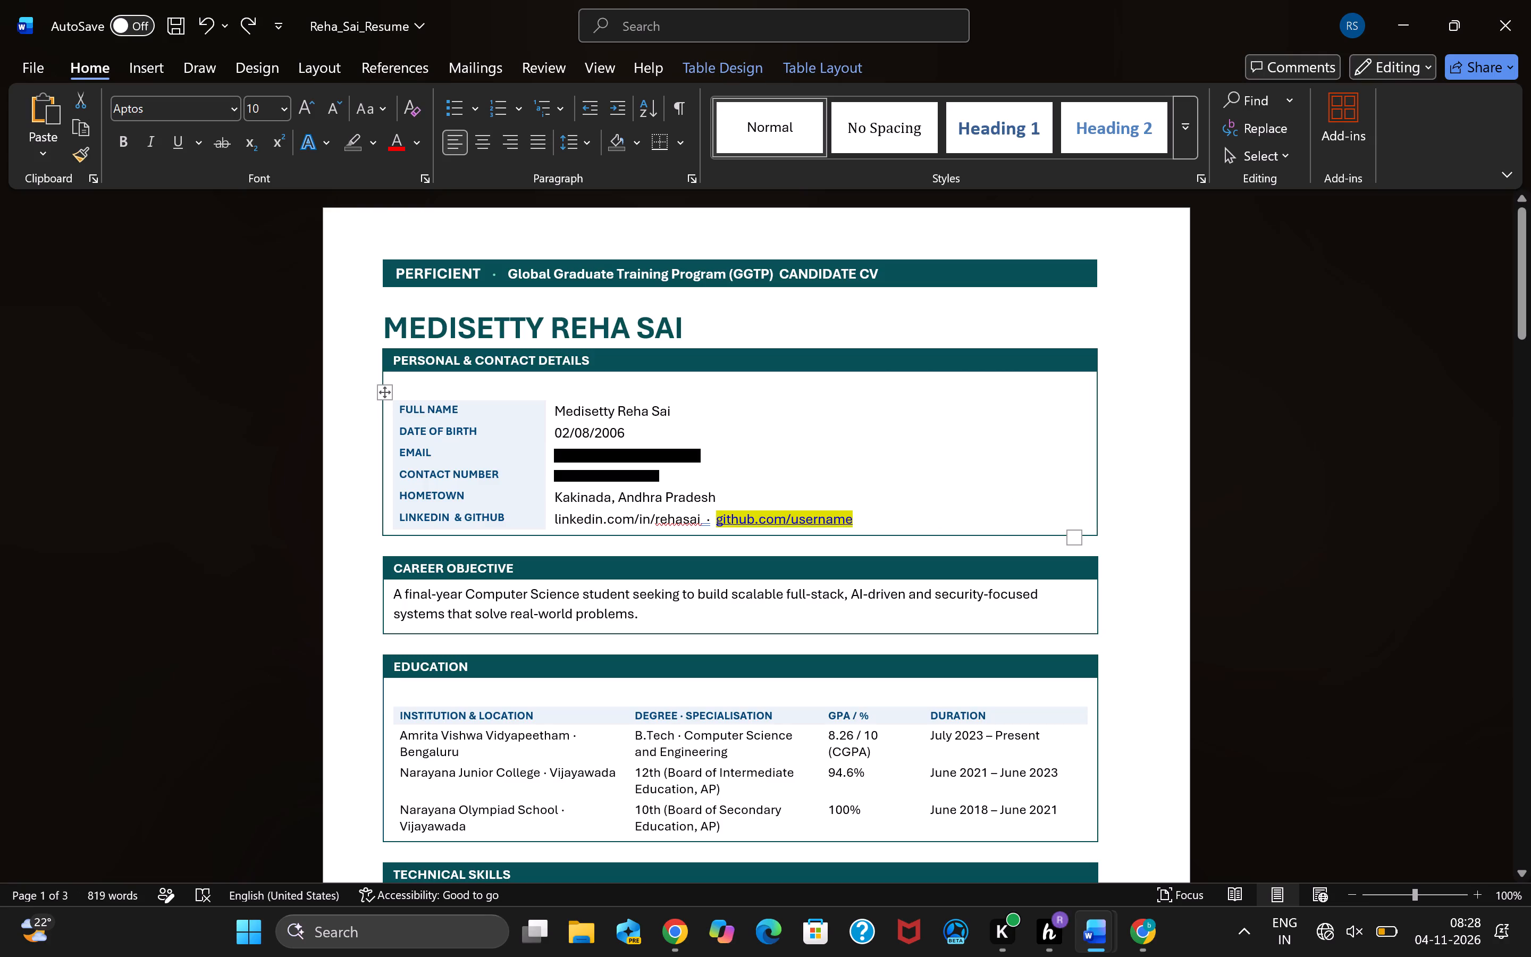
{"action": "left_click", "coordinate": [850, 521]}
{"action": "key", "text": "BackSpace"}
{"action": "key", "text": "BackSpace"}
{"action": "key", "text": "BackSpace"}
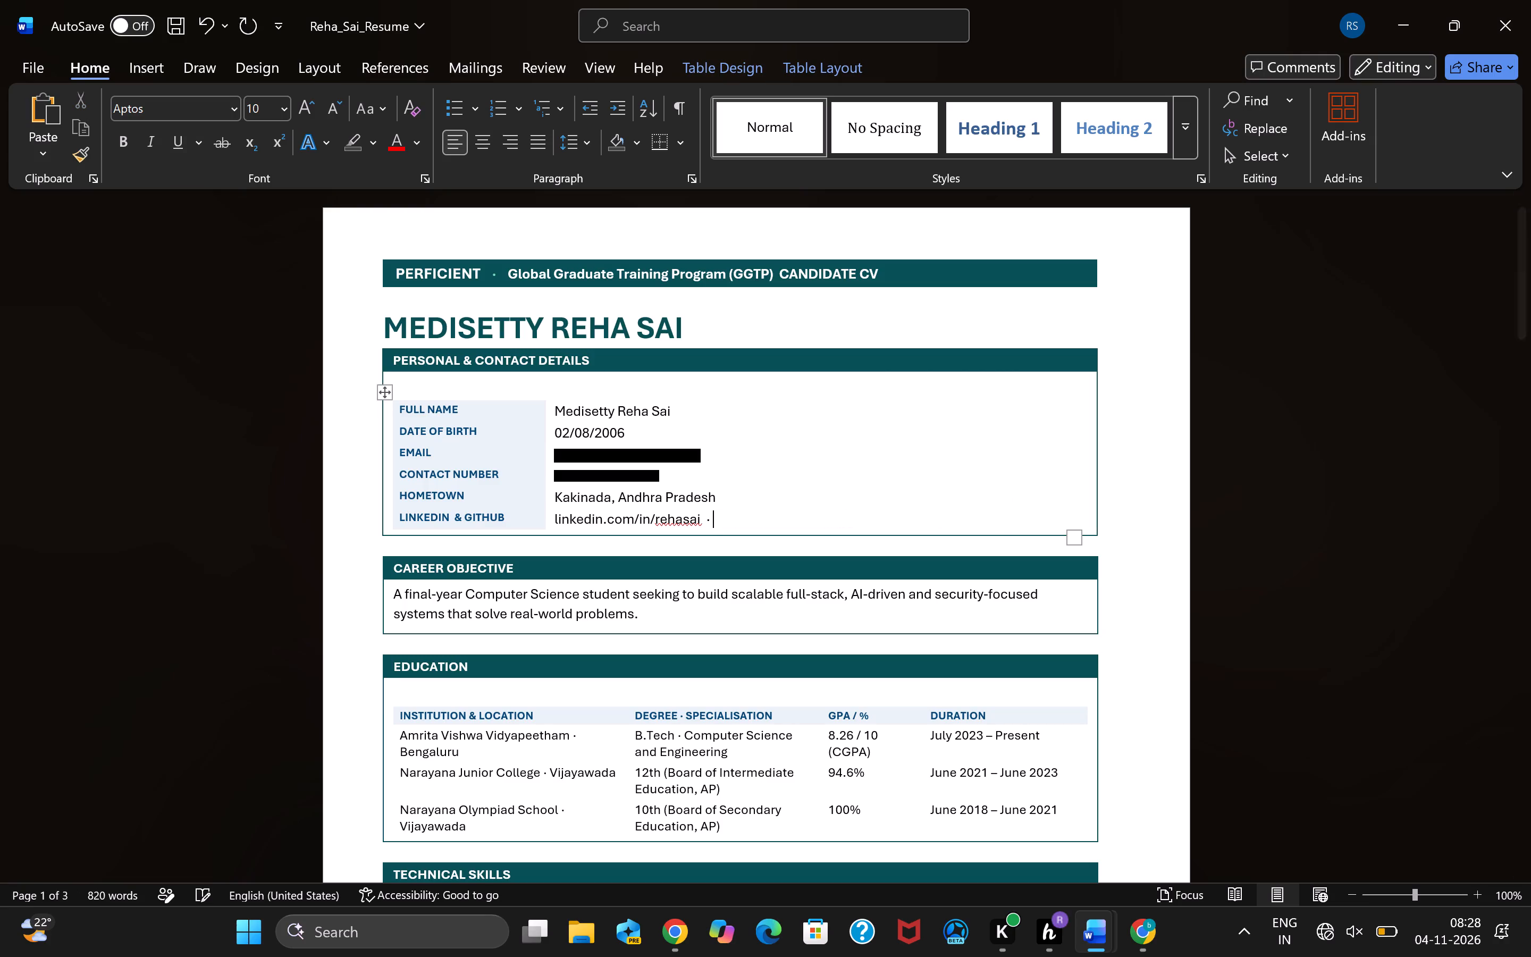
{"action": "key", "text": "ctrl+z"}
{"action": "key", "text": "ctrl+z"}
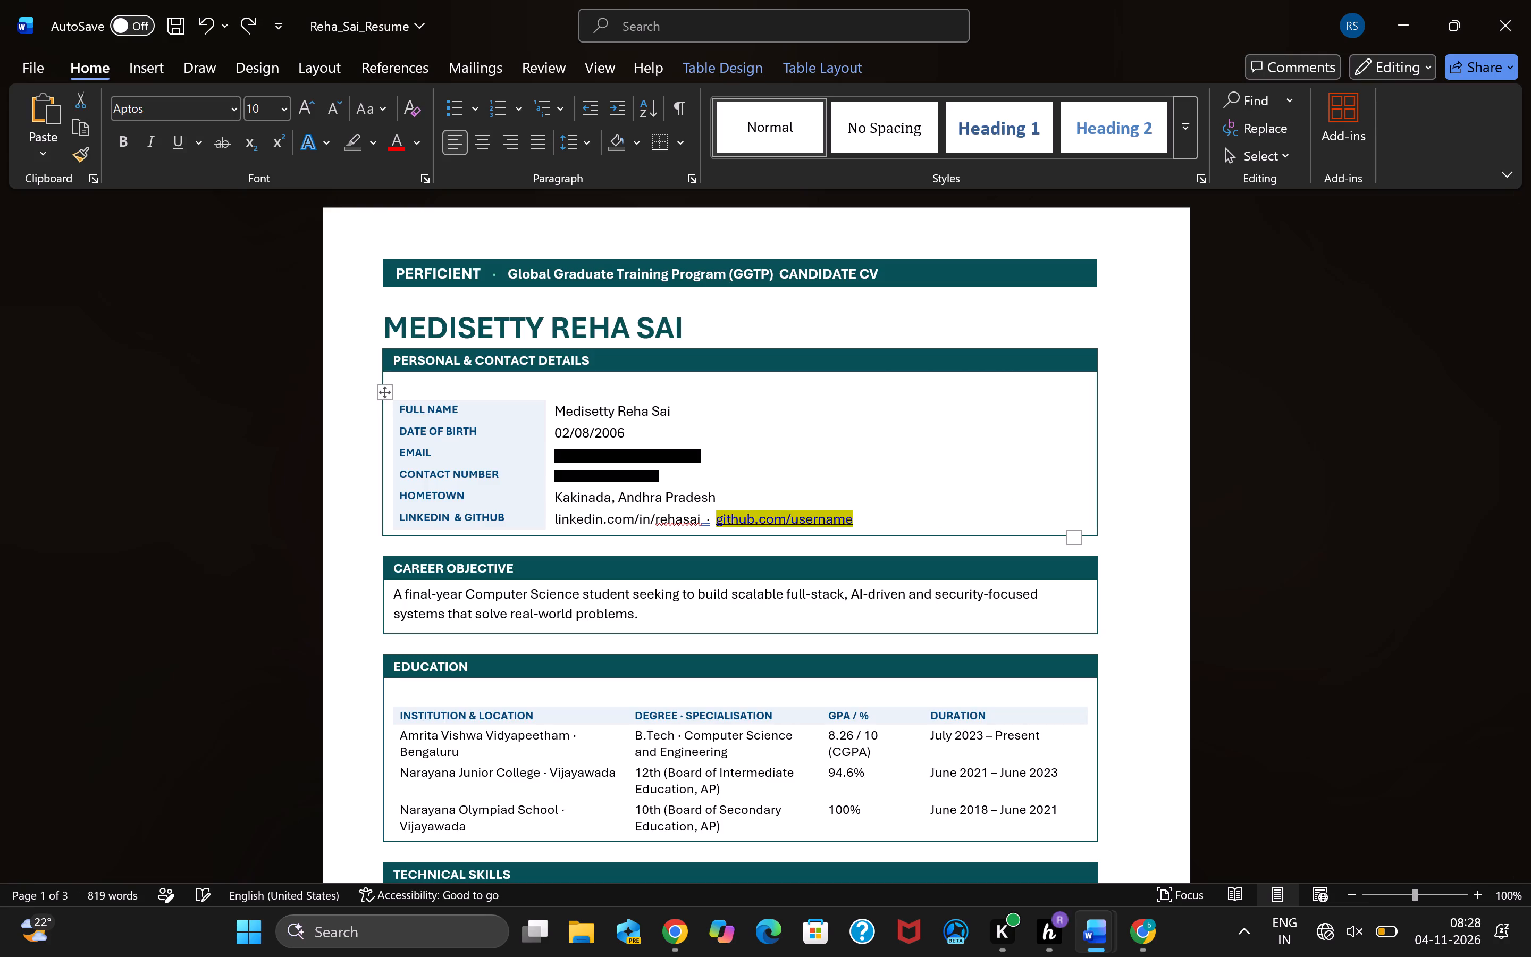
{"action": "left_click", "coordinate": [837, 525]}
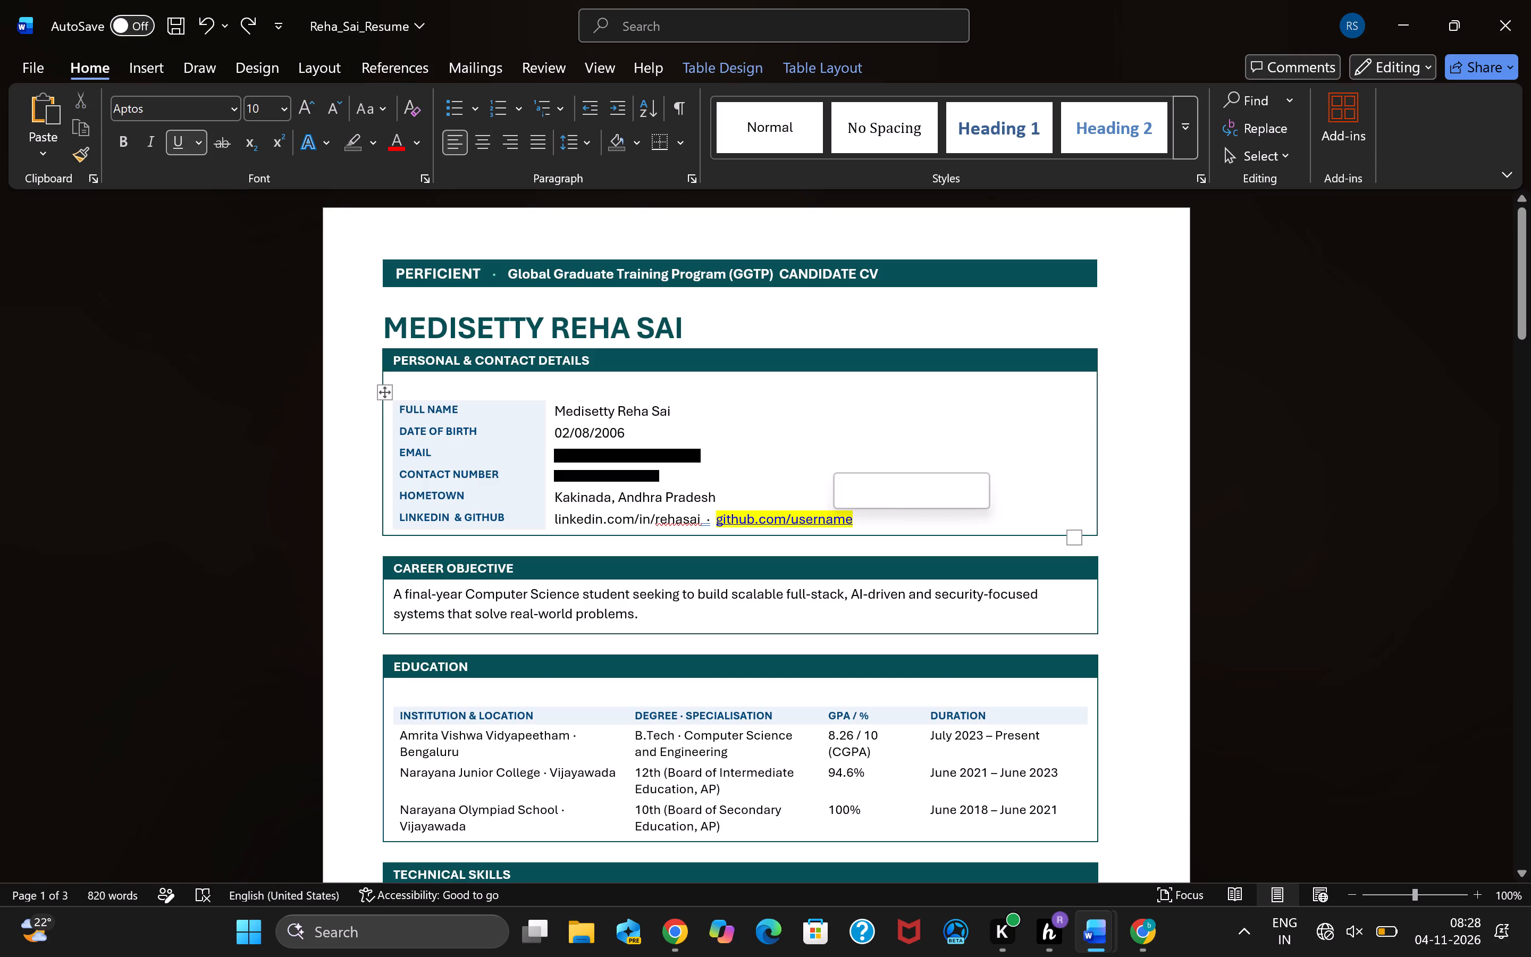
{"action": "left_click", "coordinate": [846, 522]}
{"action": "key", "text": "Right"}
{"action": "key", "text": "Left"}
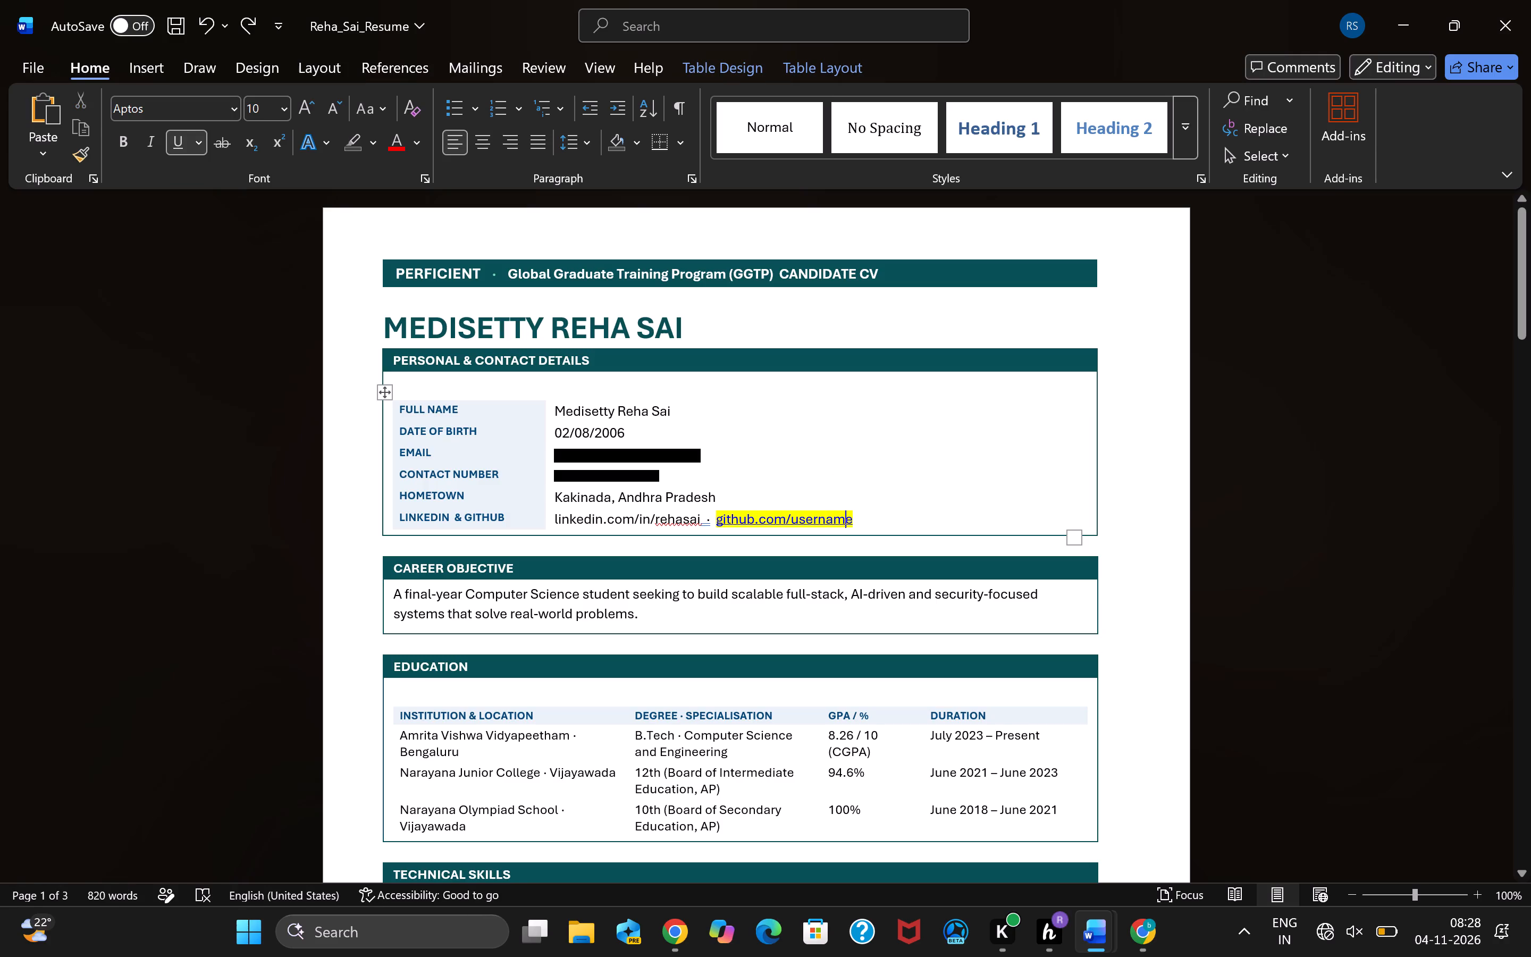
{"action": "key", "text": "BackSpace"}
{"action": "key", "text": "BackSpace"}
{"action": "key", "text": "BackSpace"}
{"action": "key", "text": "BackSpace"}
{"action": "key", "text": "BackSpace"}
{"action": "key", "text": "BackSpace"}
{"action": "key", "text": "BackSpace"}
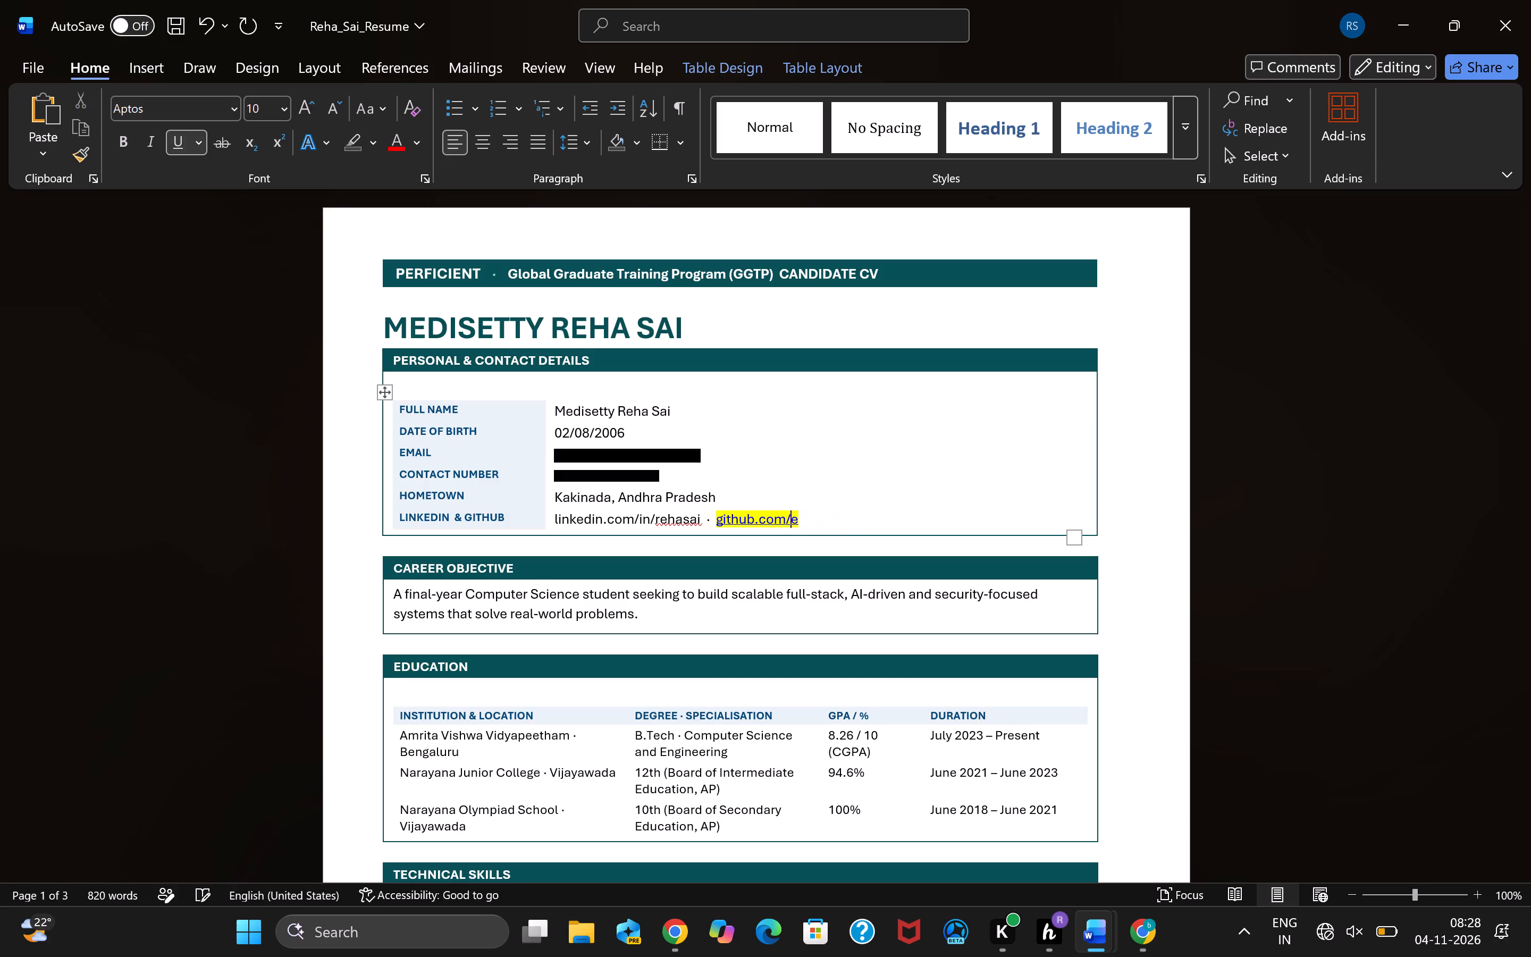
{"action": "key", "text": "e"}
{"action": "key", "text": "BackSpace"}
{"action": "key", "text": "r"}
{"action": "key", "text": "Right"}
{"action": "type", "text": "ha"}
{"action": "type", "text": "-0"}
{"action": "key", "text": "2"}
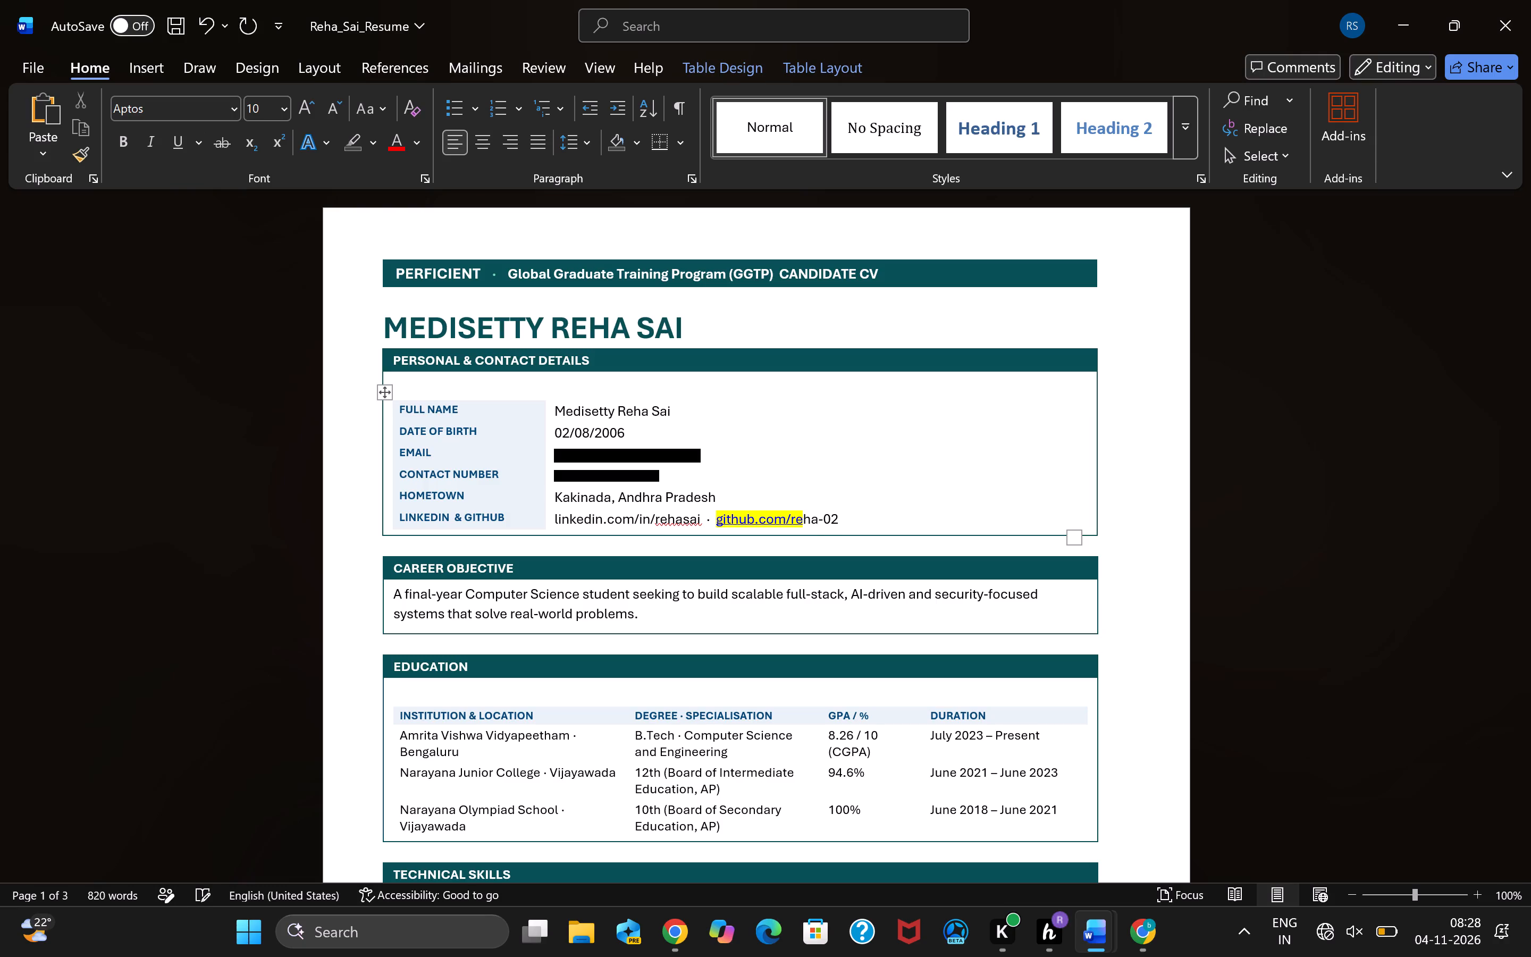
Remove the yellow highlighting from the whole GitHub address in the personal details.
{"action": "left_click_drag", "start_coordinate": [848, 520], "coordinate": [800, 518]}
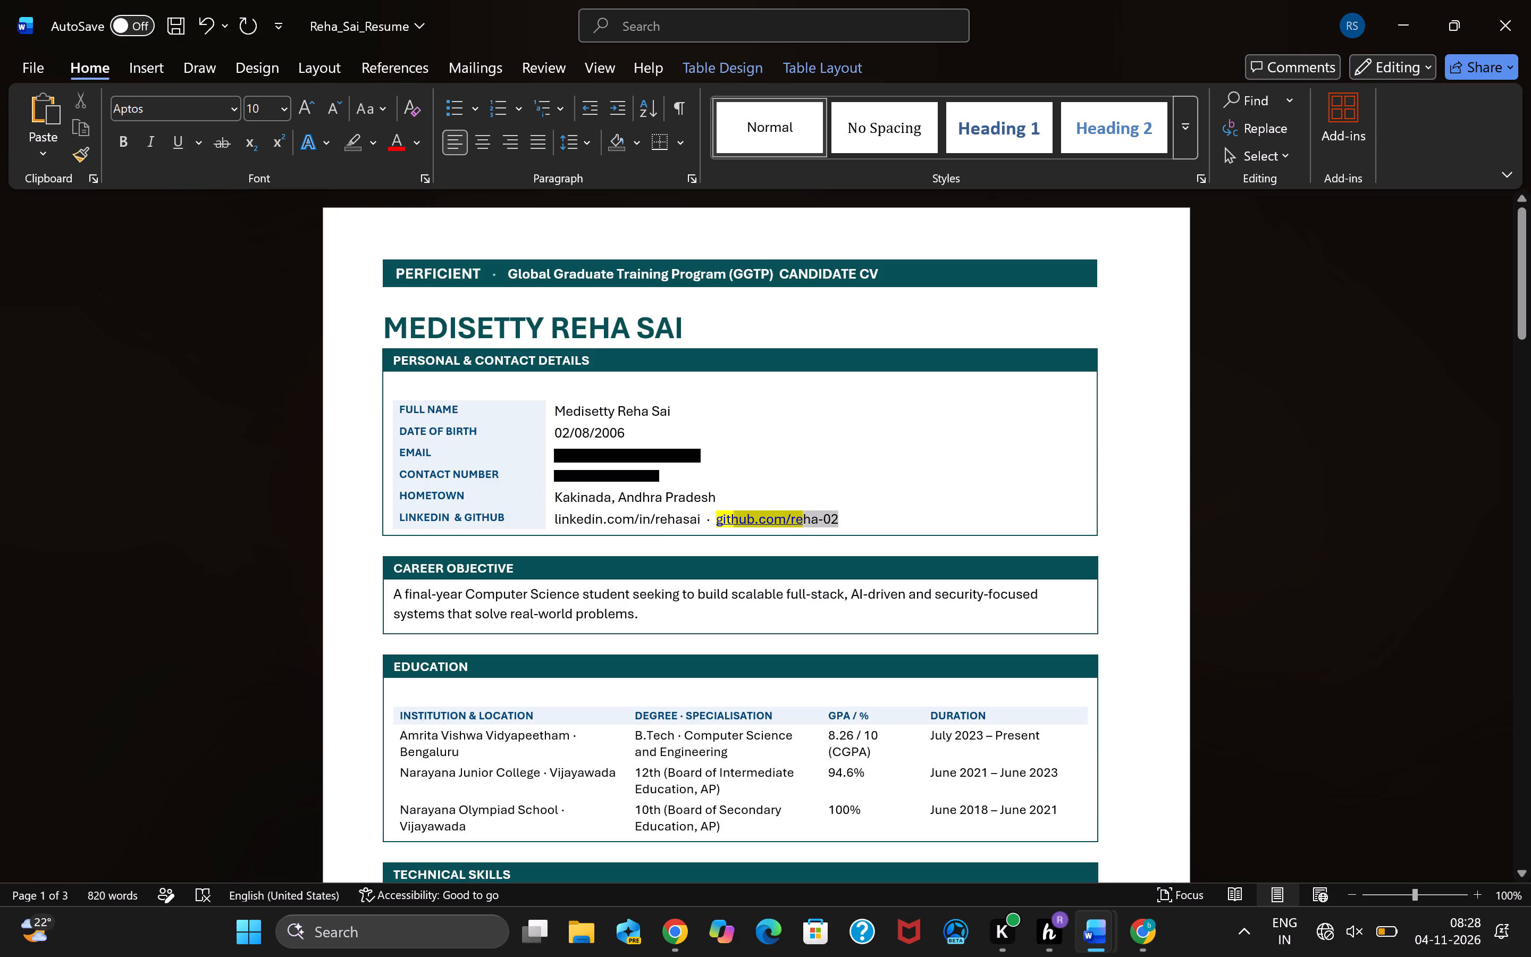
{"action": "left_click_drag", "start_coordinate": [800, 518], "coordinate": [788, 518]}
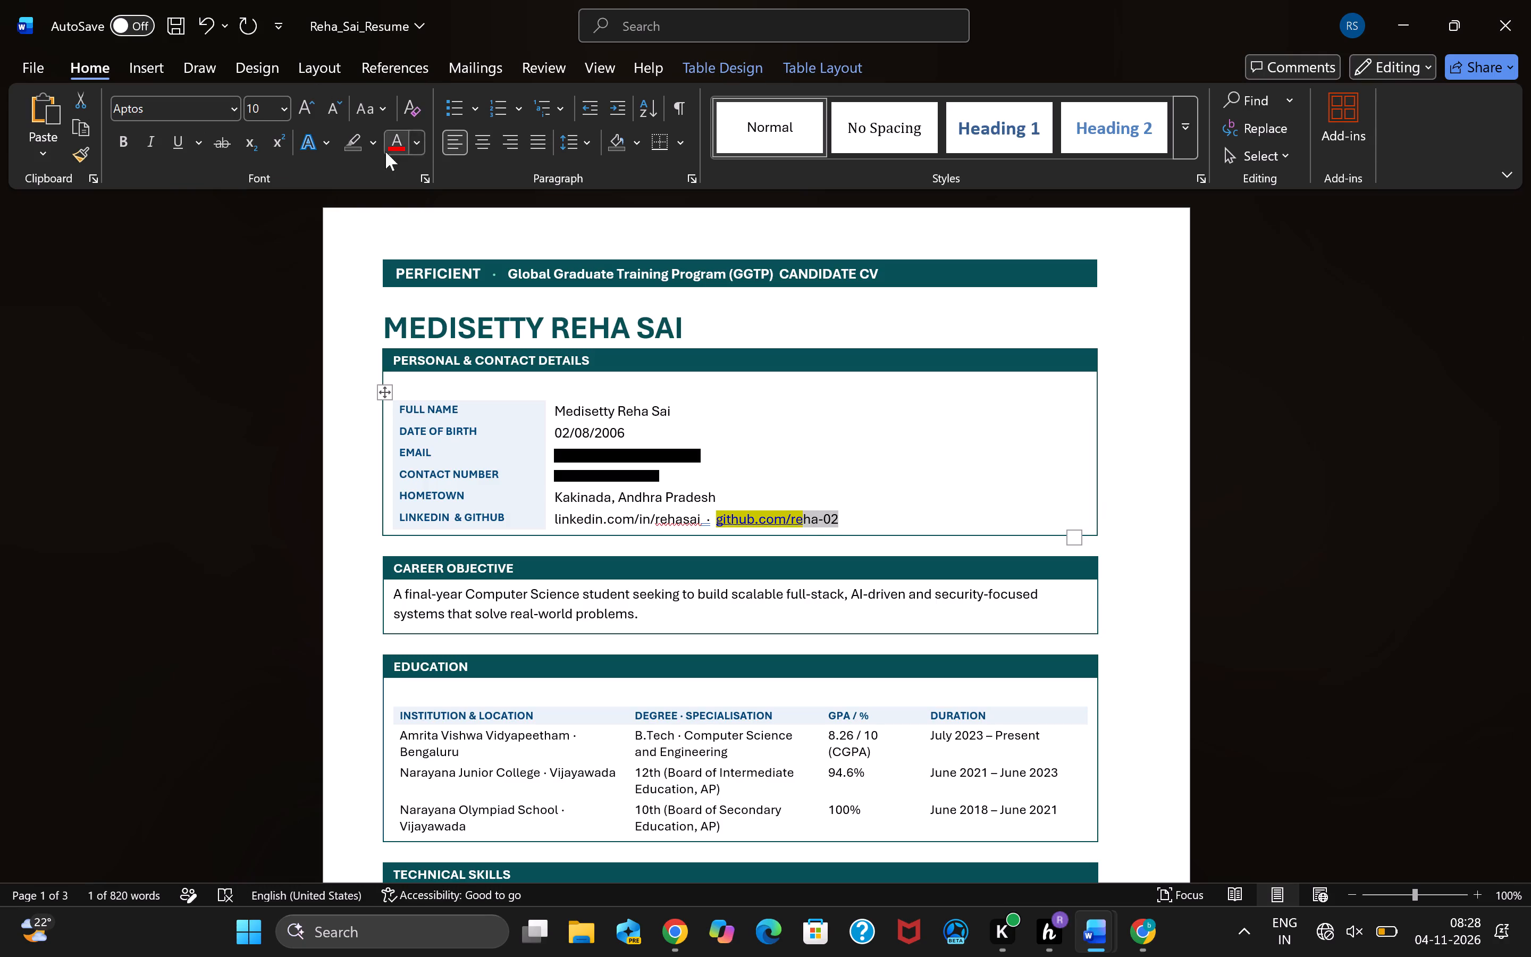
{"action": "left_click", "coordinate": [425, 150]}
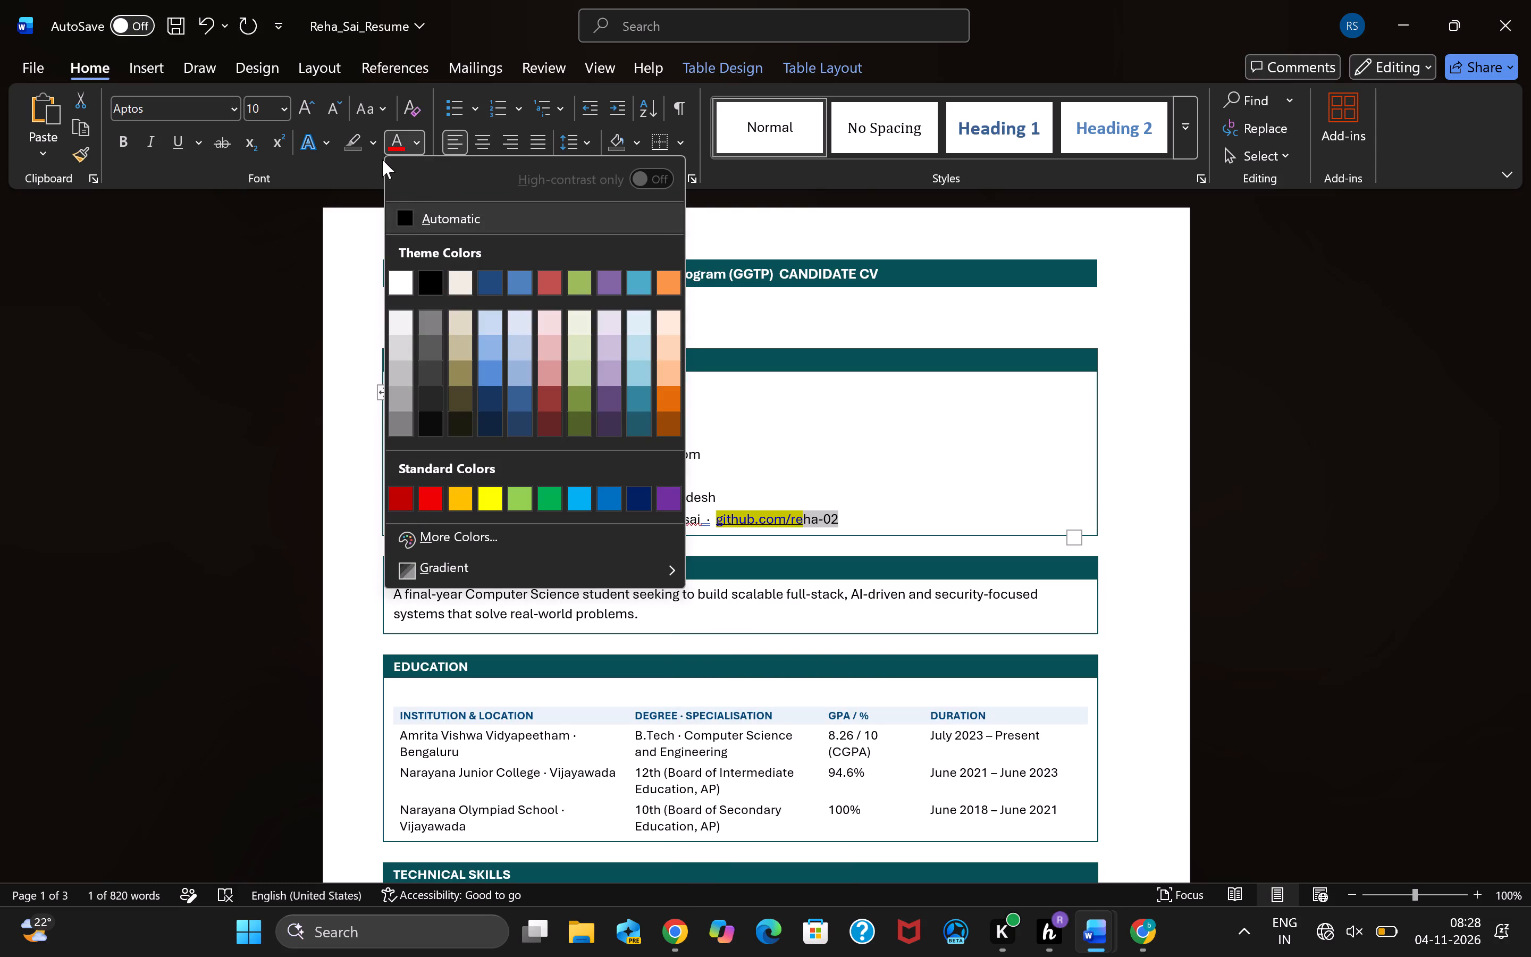
{"action": "left_click", "coordinate": [371, 143]}
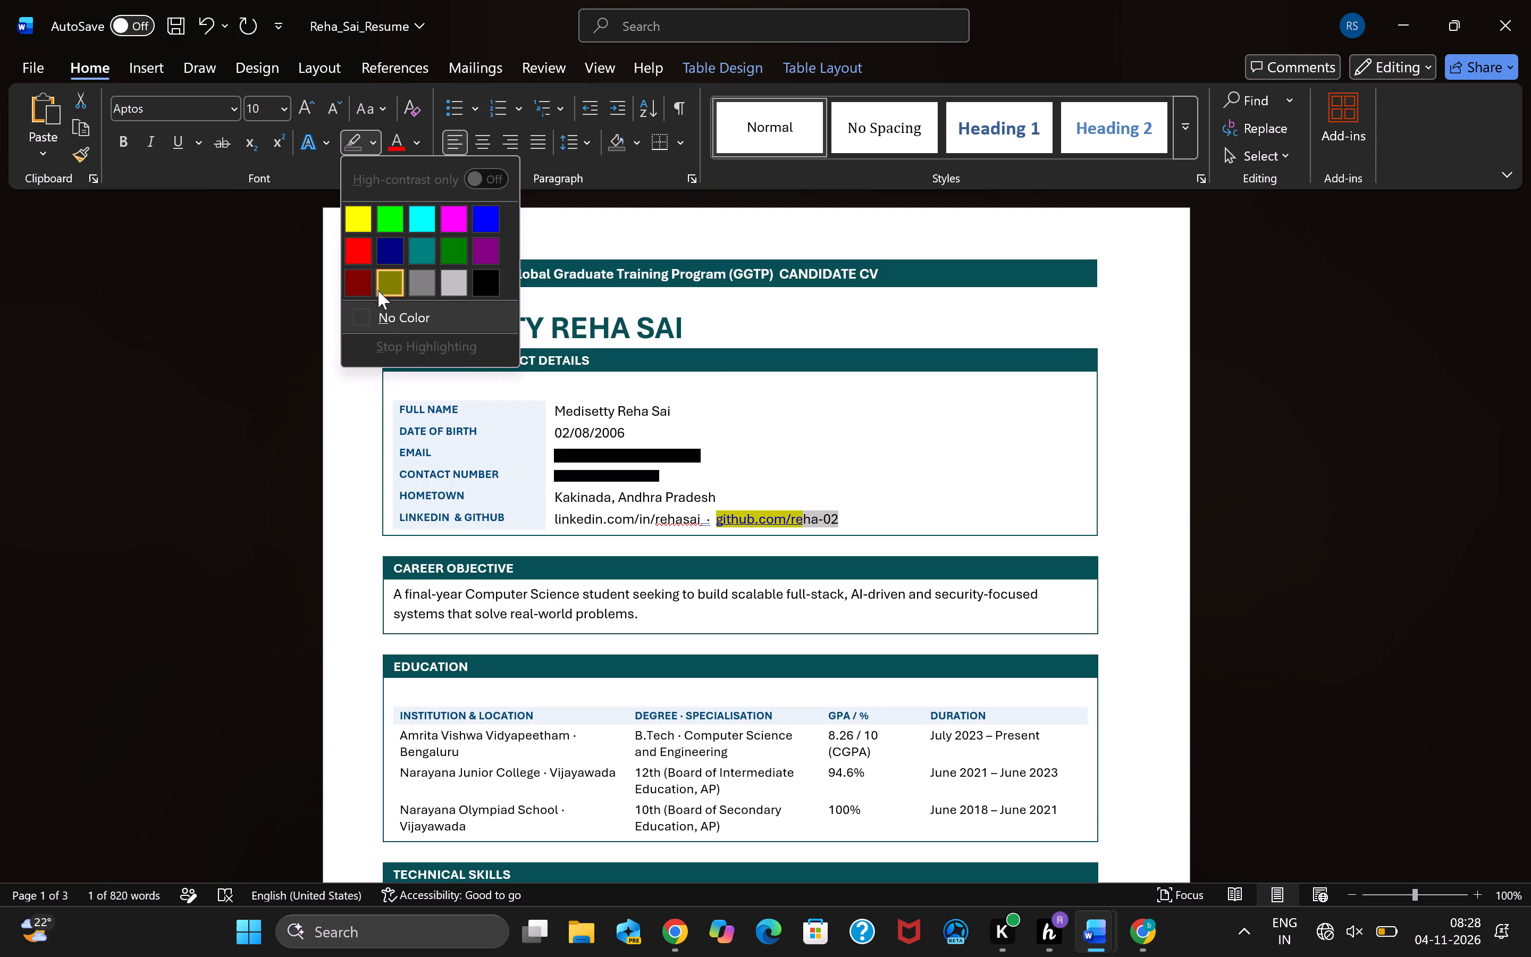
{"action": "left_click", "coordinate": [364, 318]}
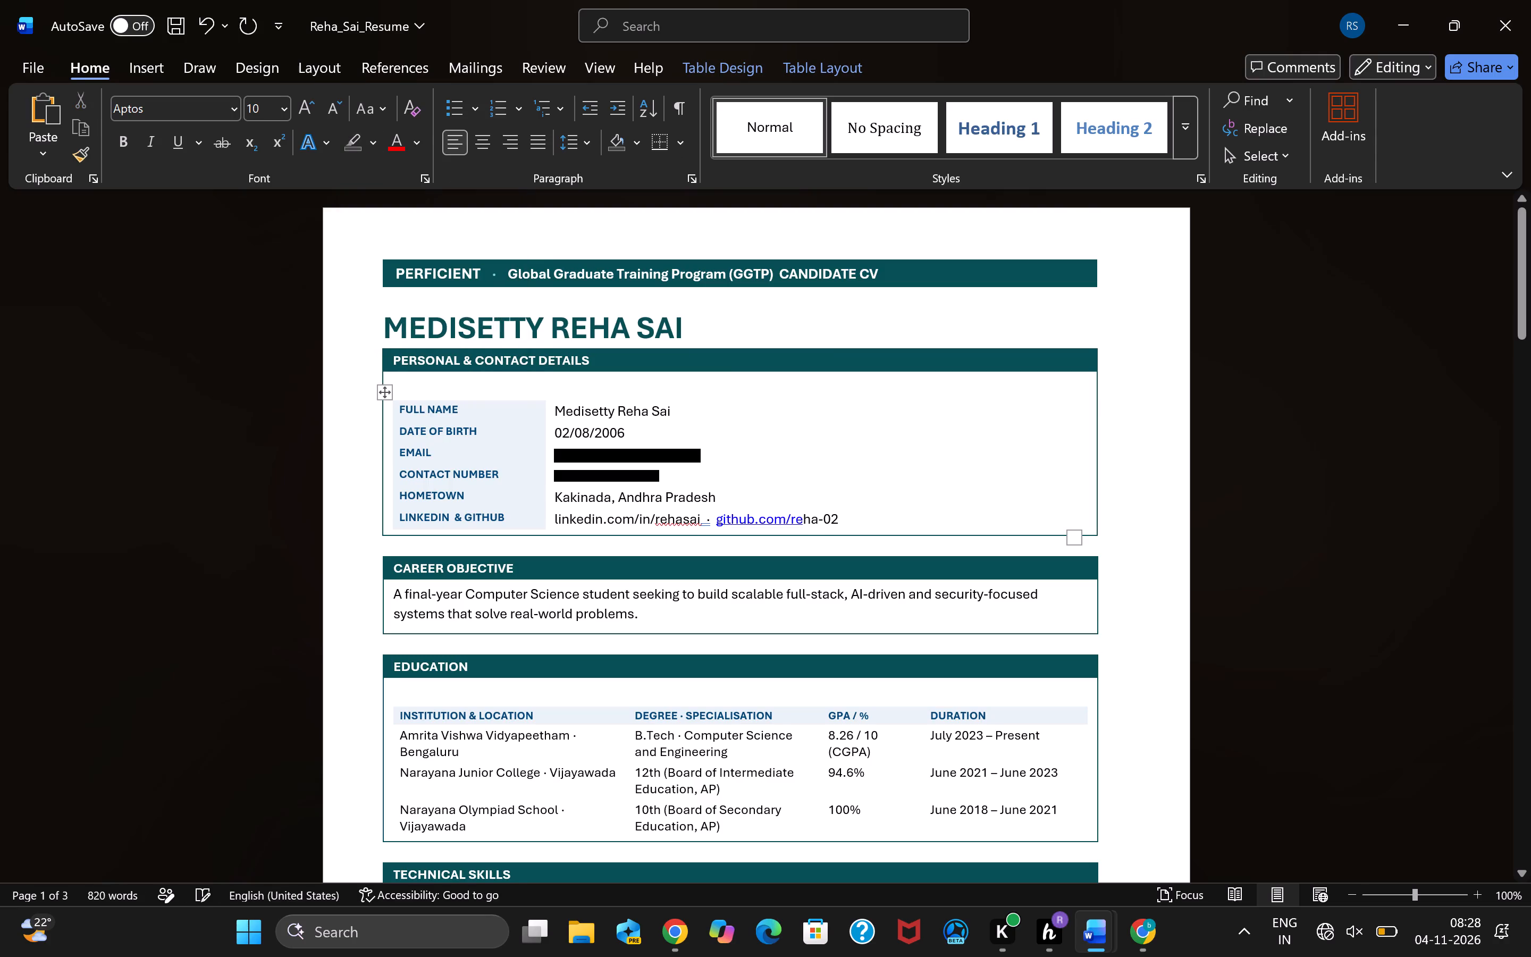
Set the font colour of the whole GitHub address to Automatic.
{"action": "left_click", "coordinate": [837, 523]}
{"action": "left_click_drag", "start_coordinate": [837, 523], "coordinate": [756, 522]}
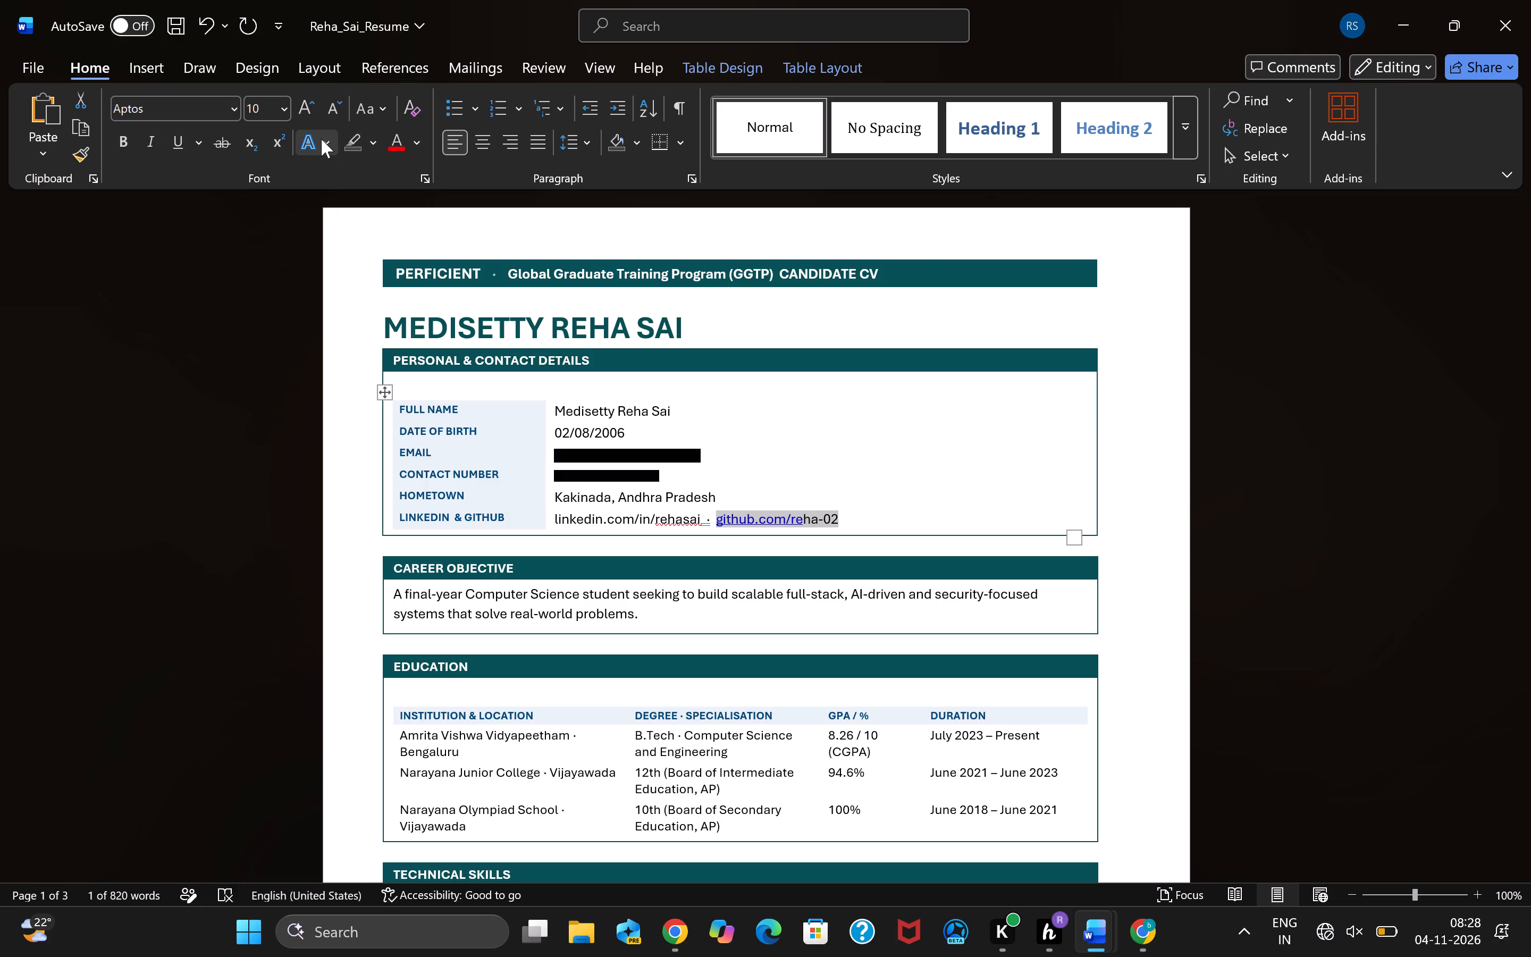
{"action": "left_click", "coordinate": [381, 135]}
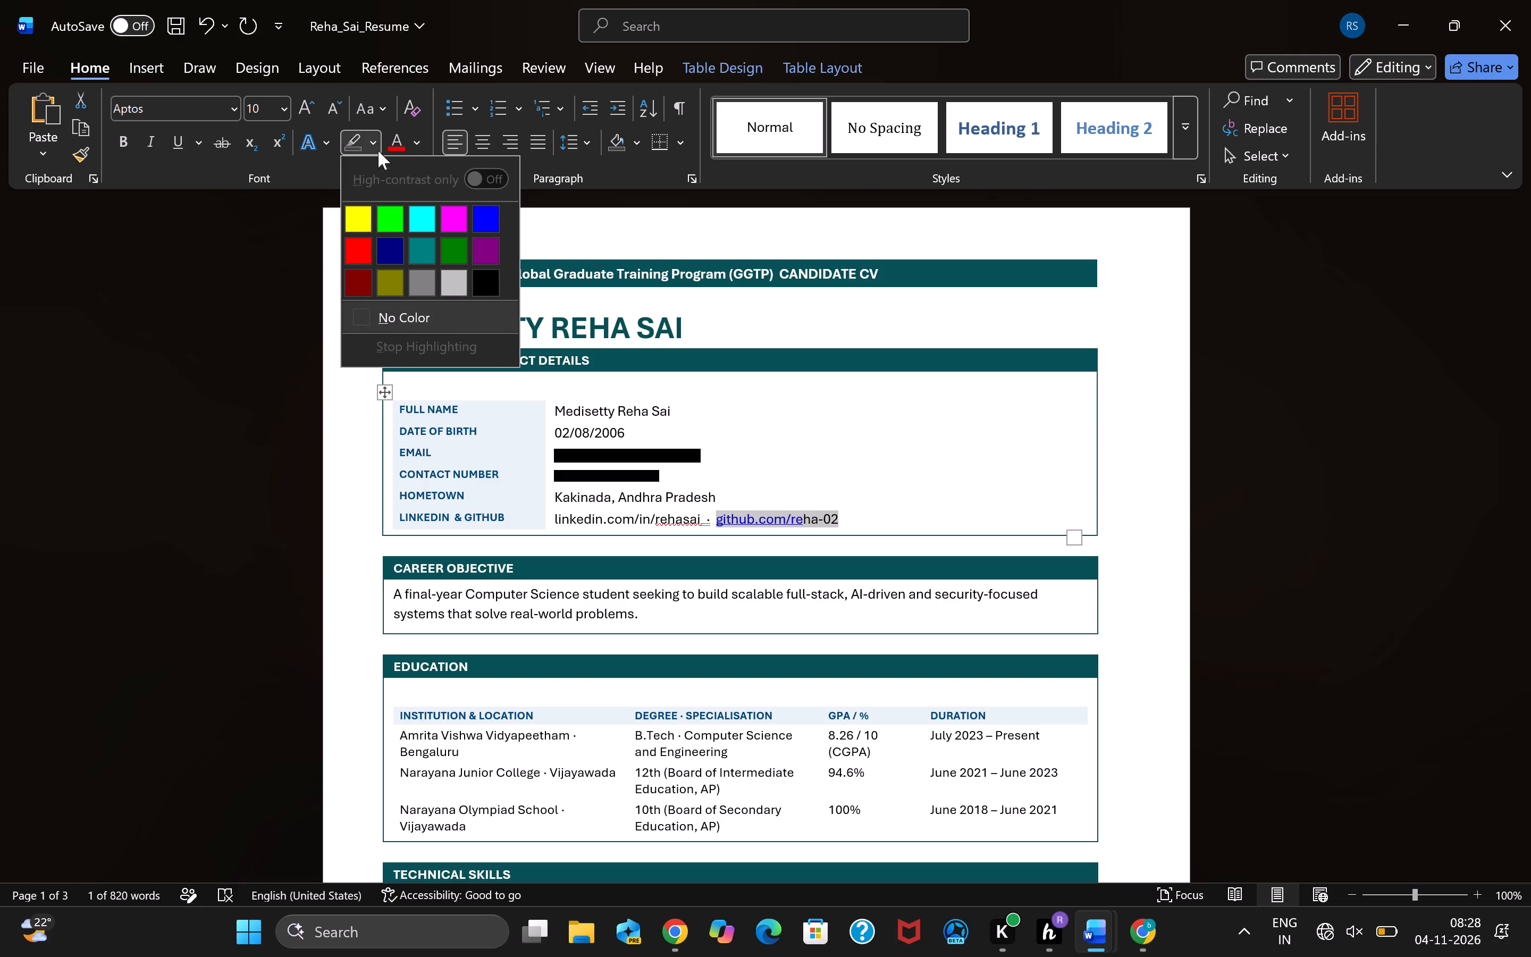
{"action": "left_click", "coordinate": [416, 137]}
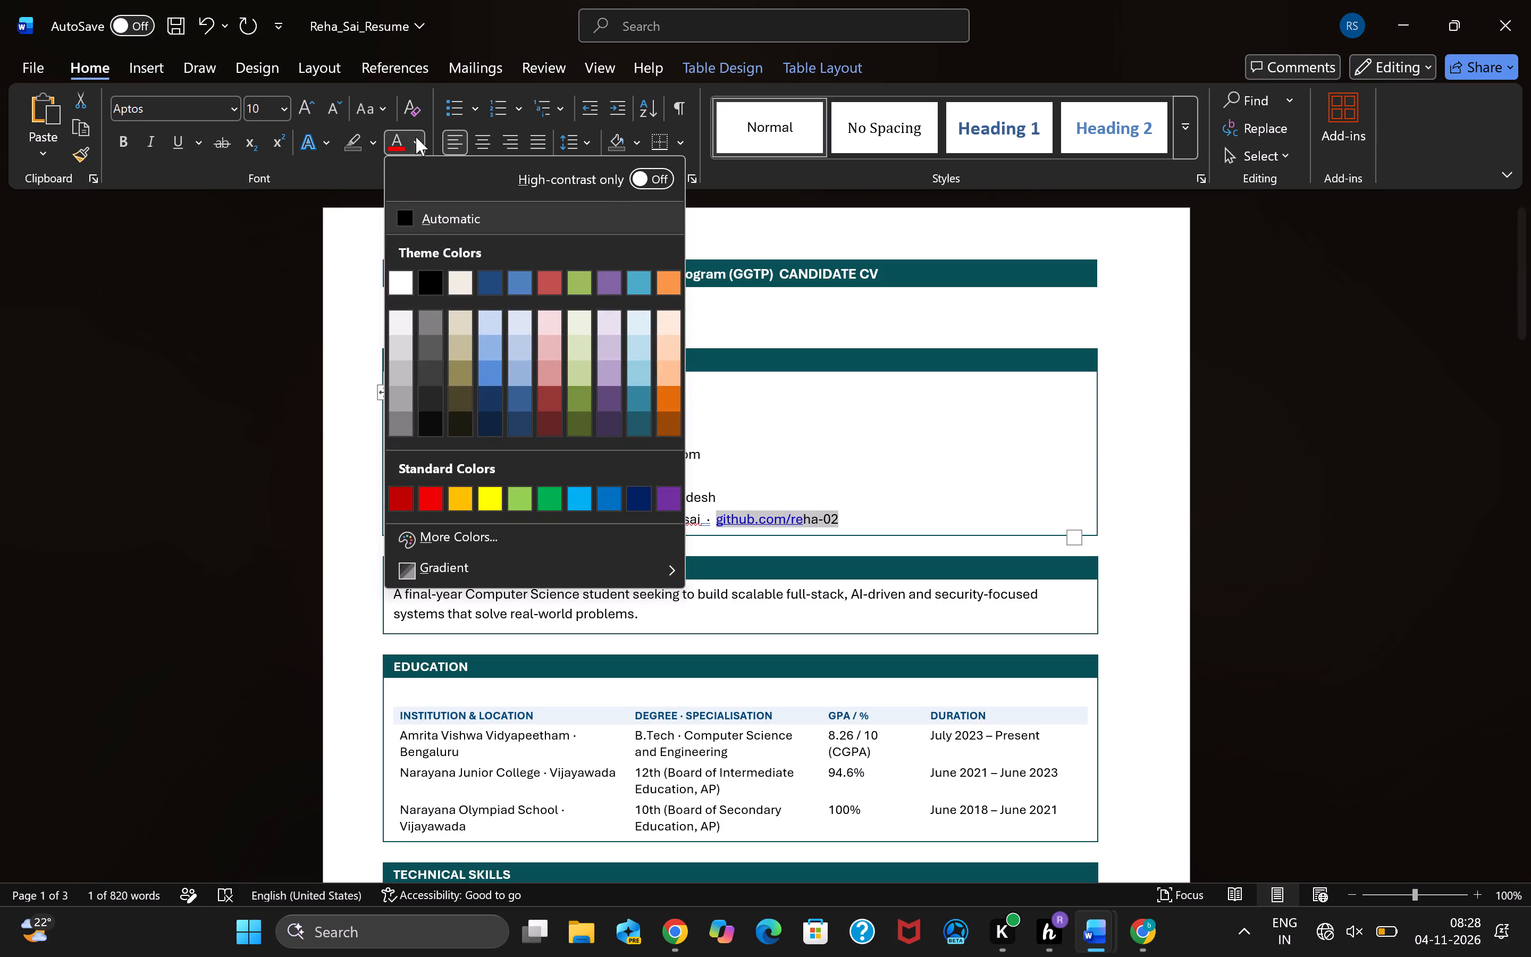
{"action": "left_click", "coordinate": [405, 215]}
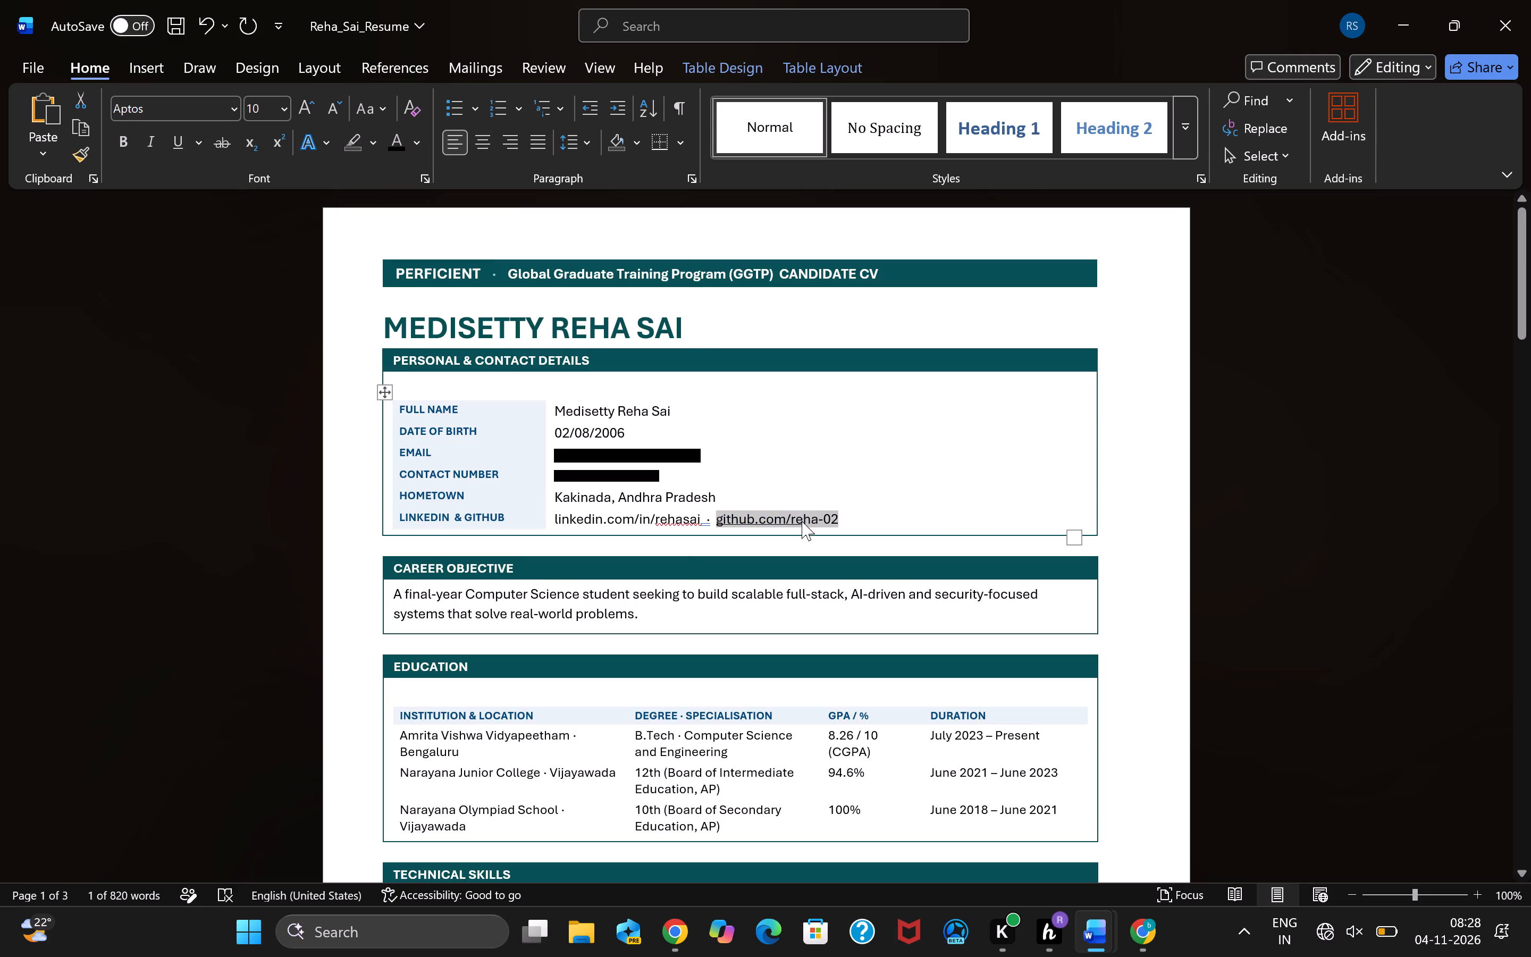
{"action": "left_click", "coordinate": [865, 526]}
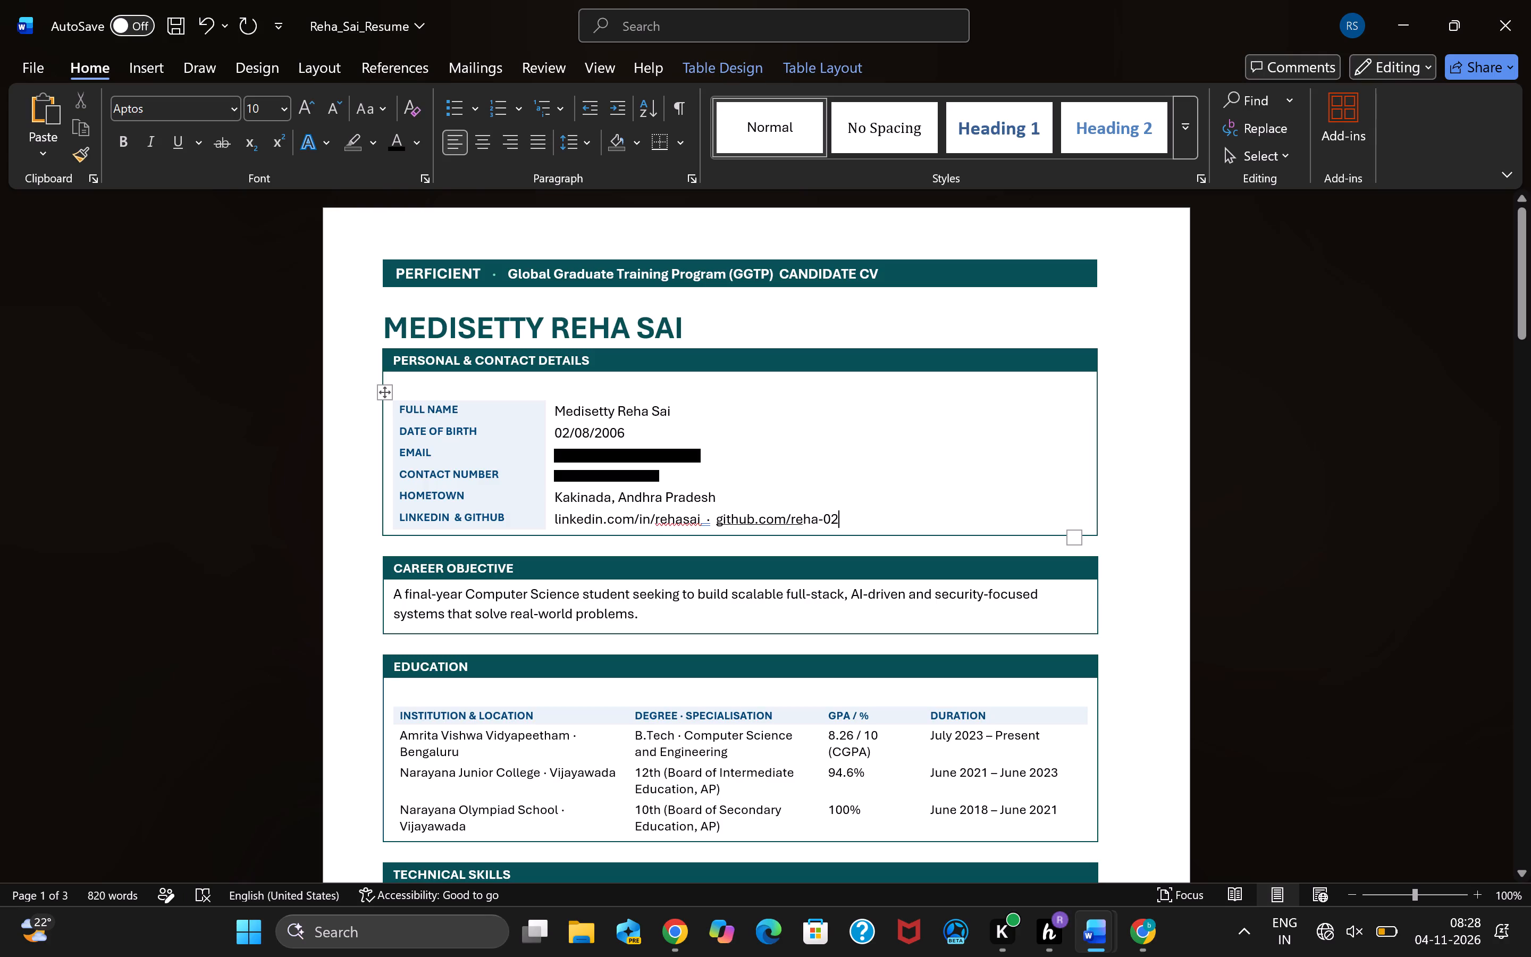
Remove the hyperlink from the GitHub address, keeping its text.
{"action": "right_click", "coordinate": [798, 523]}
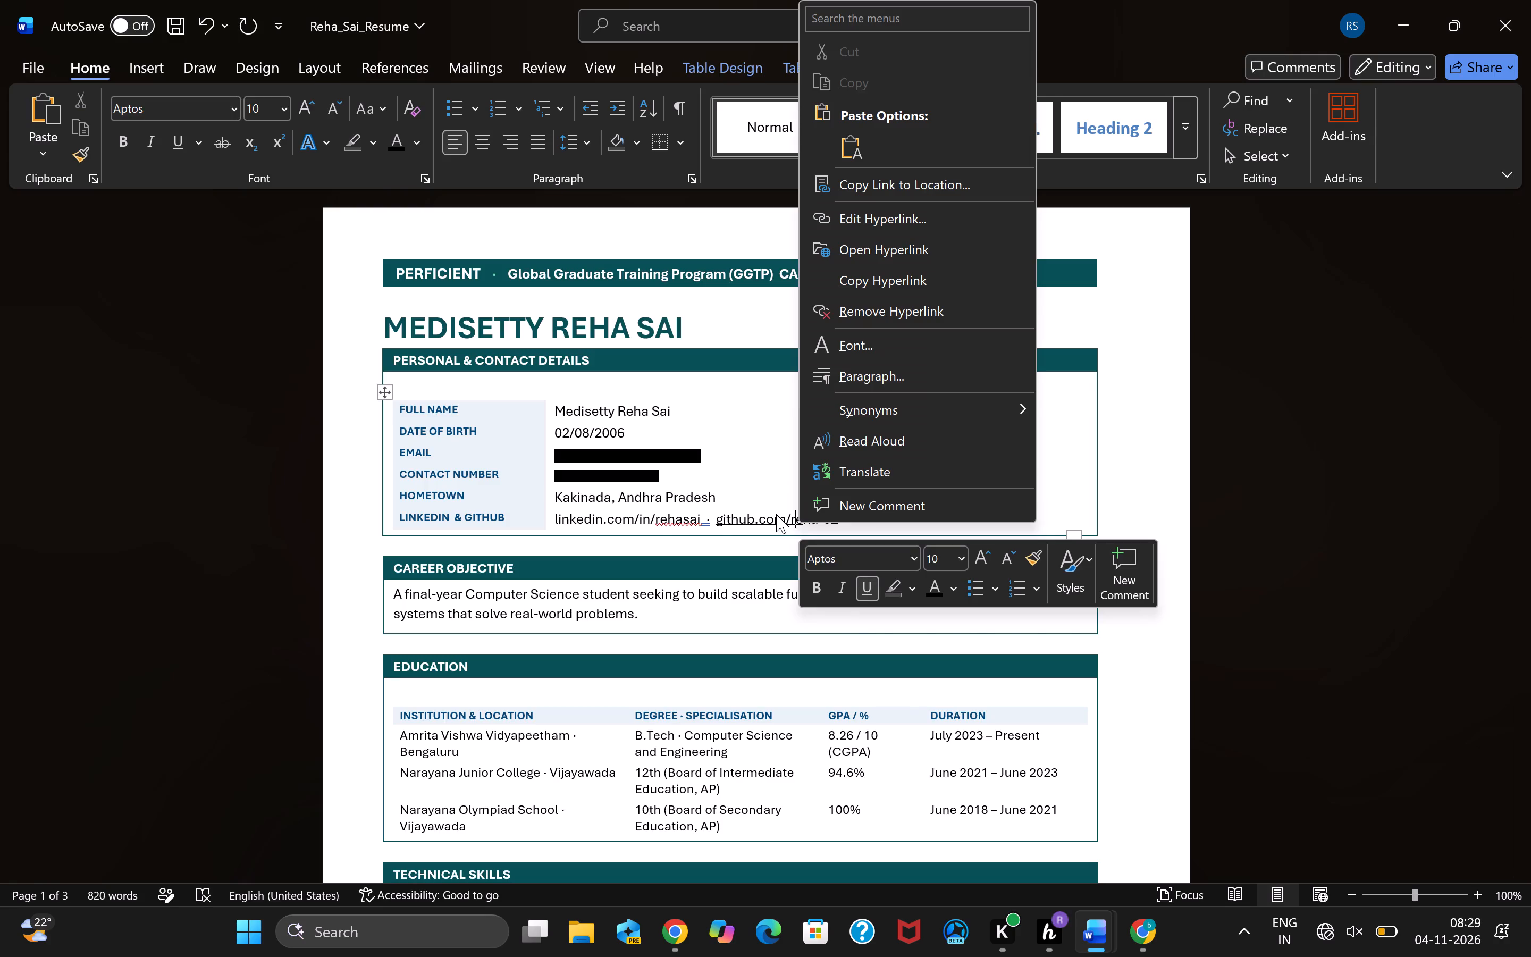
{"action": "right_click", "coordinate": [776, 514]}
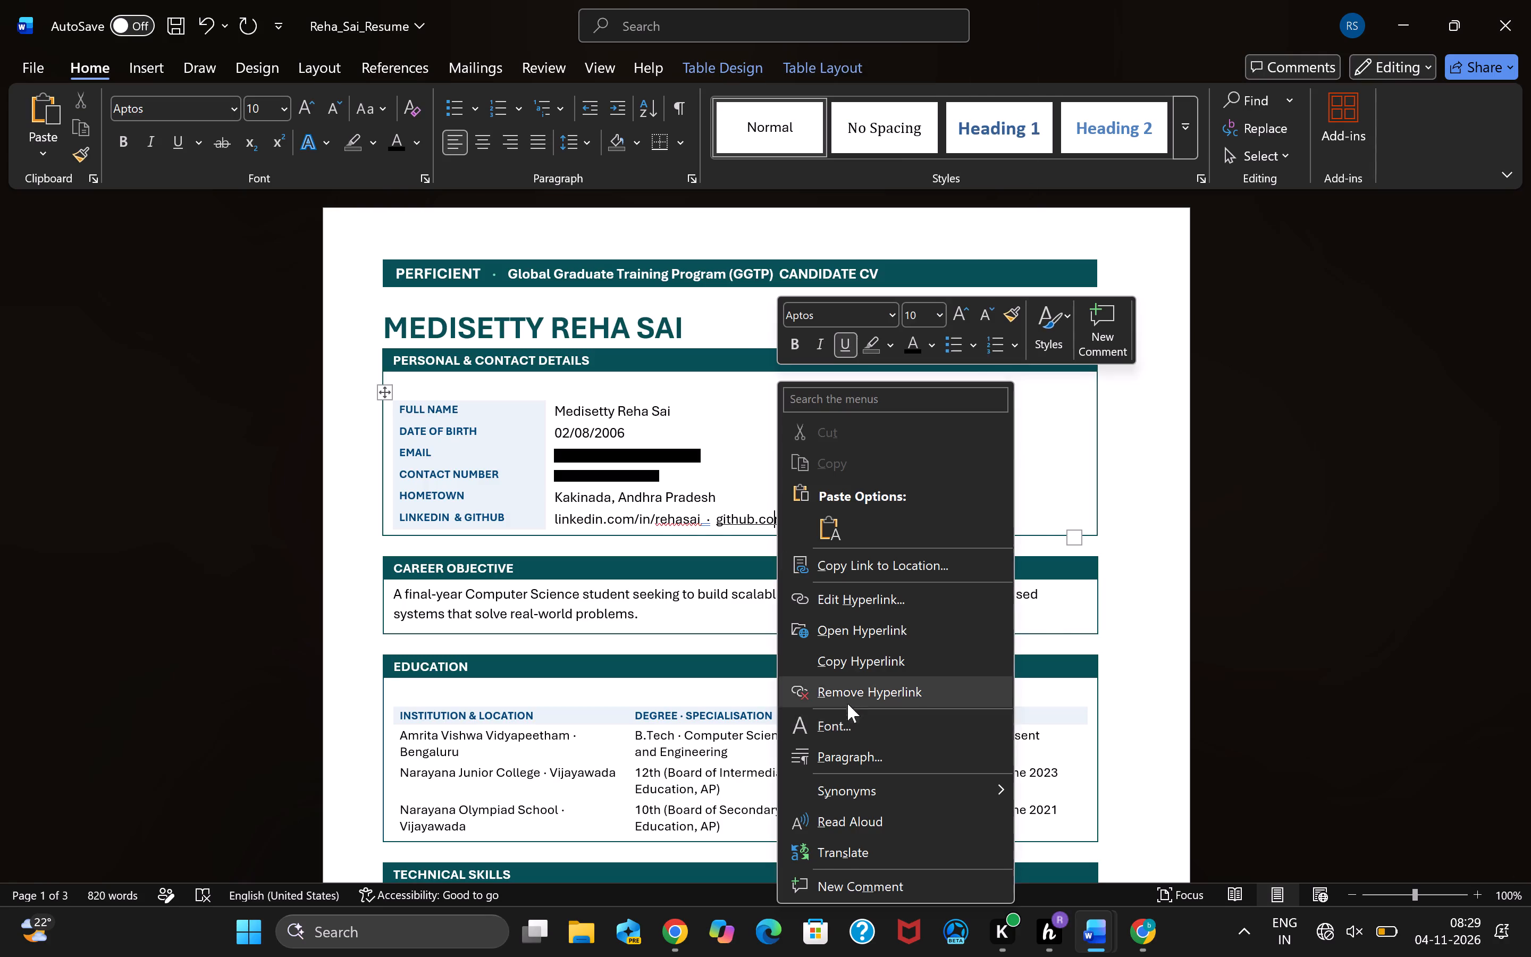
{"action": "left_click", "coordinate": [871, 685]}
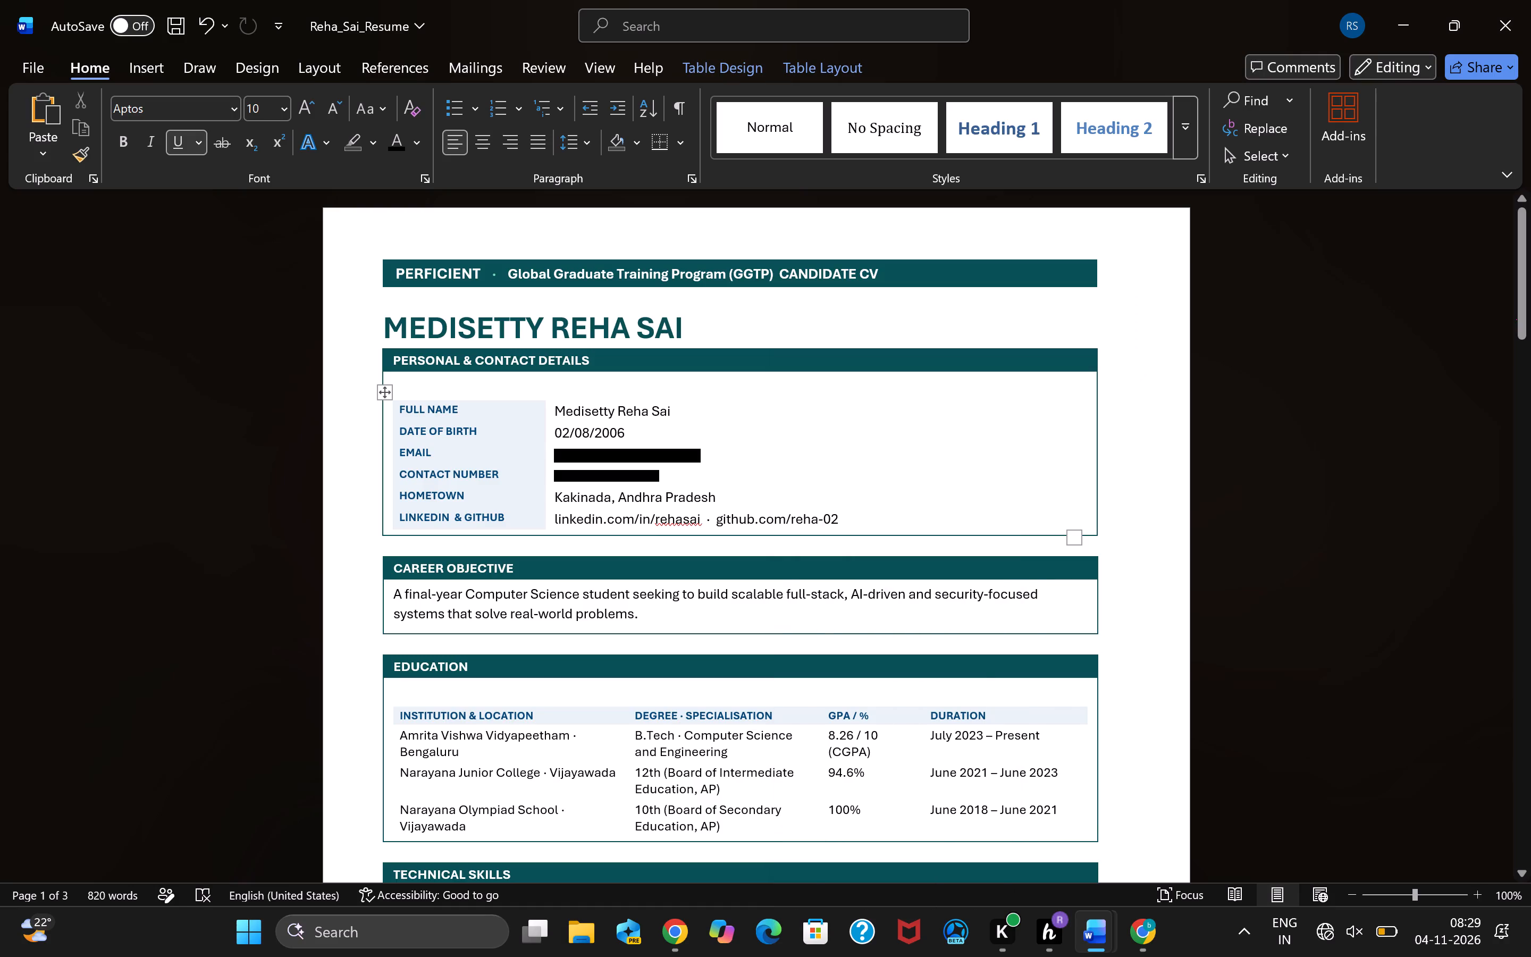
Review the resume's first page from personal details through technical skills, and check the haveloc jobs list in between.
{"action": "left_click", "coordinate": [702, 520]}
{"action": "scroll", "coordinate": [880, 514], "scroll_direction": "down", "scroll_amount": 2}
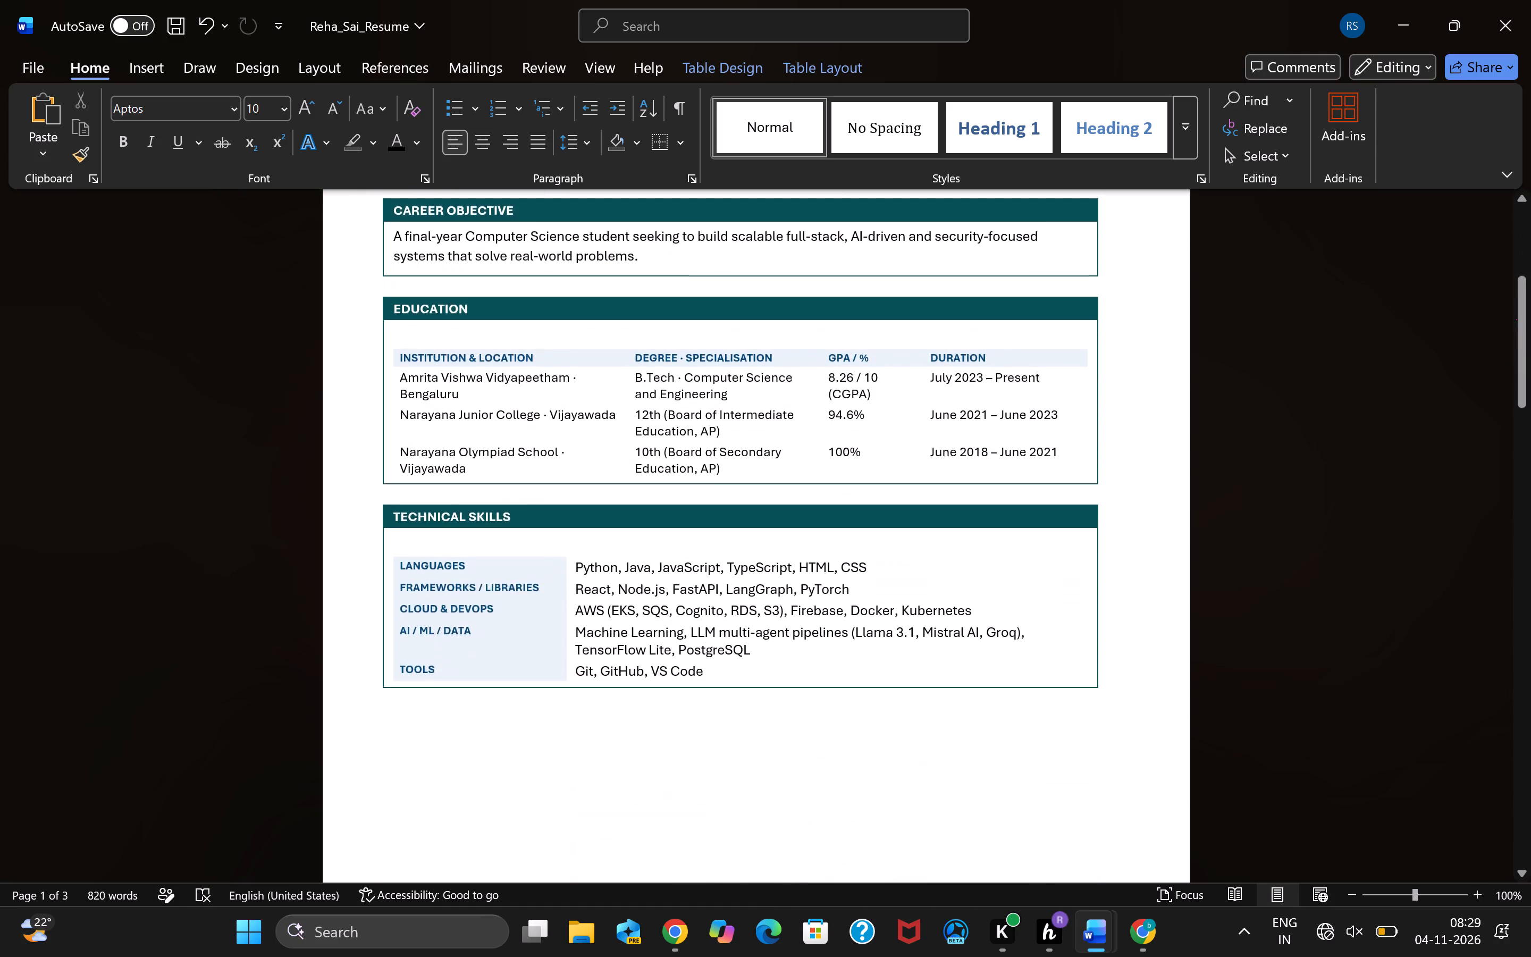
{"action": "scroll", "coordinate": [880, 514], "scroll_direction": "down", "scroll_amount": 1}
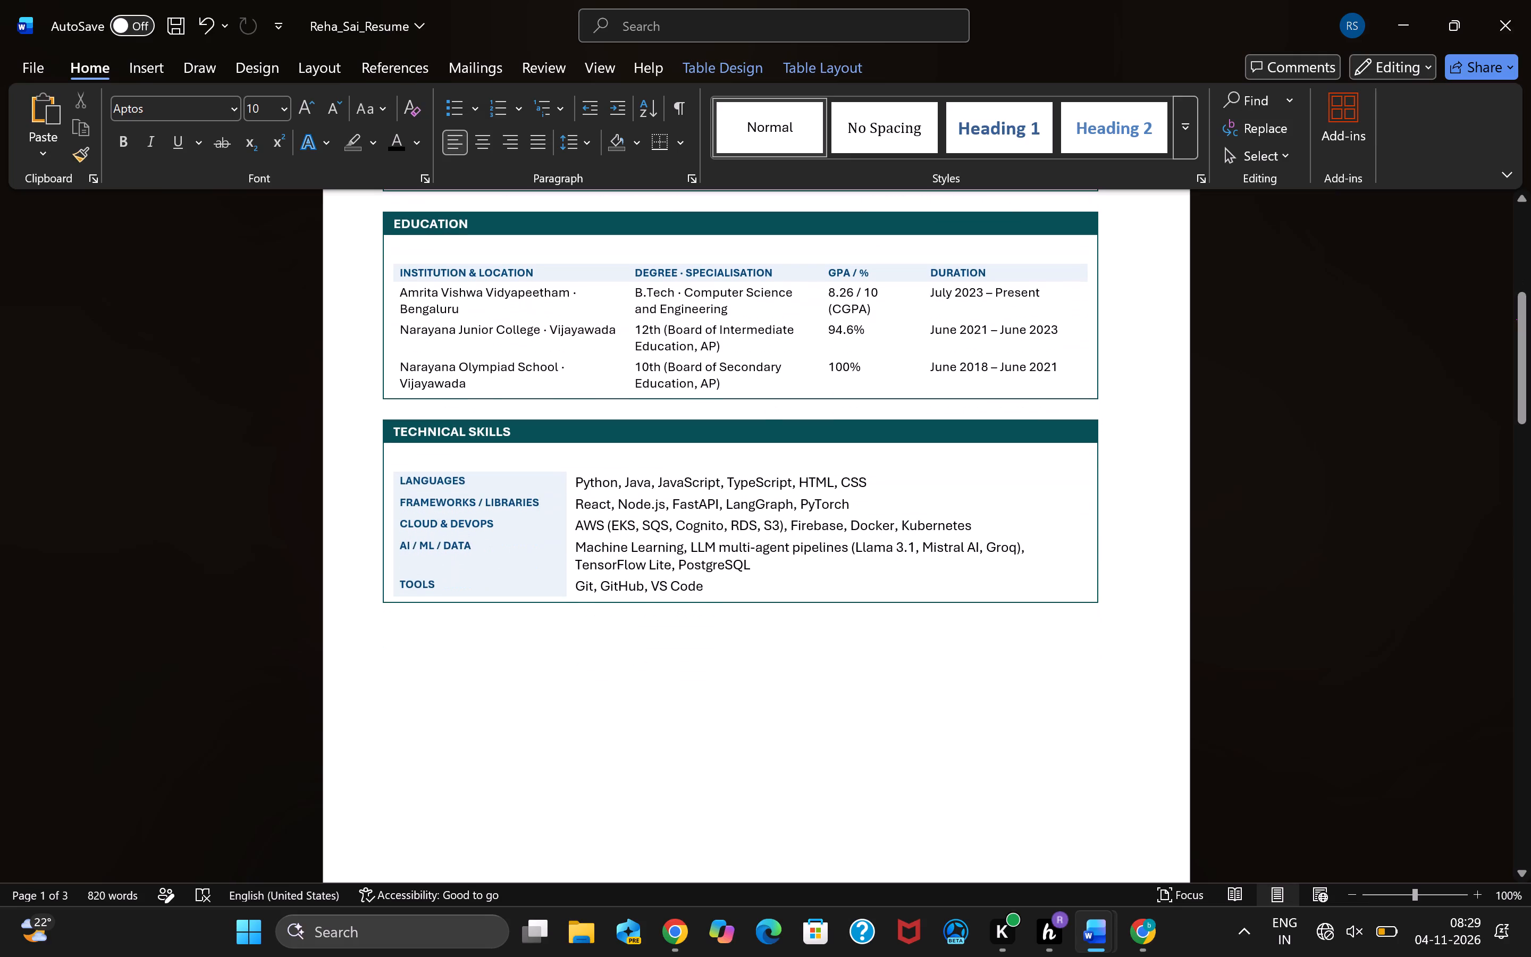
{"action": "scroll", "coordinate": [880, 514], "scroll_direction": "down", "scroll_amount": 1}
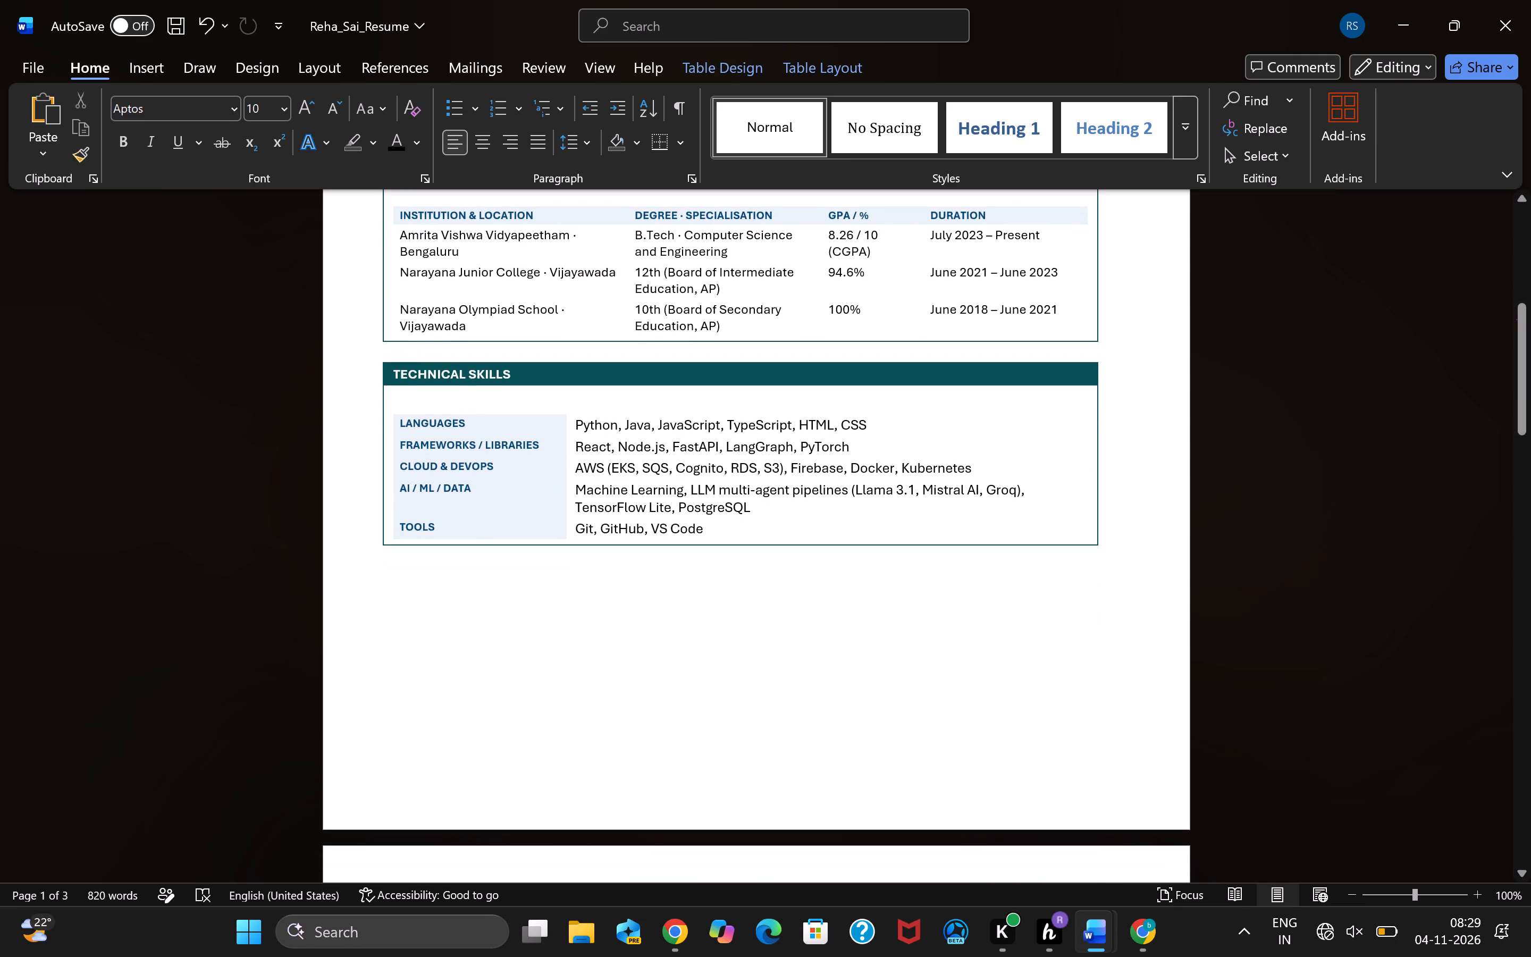
{"action": "scroll", "coordinate": [880, 514], "scroll_direction": "up", "scroll_amount": 1}
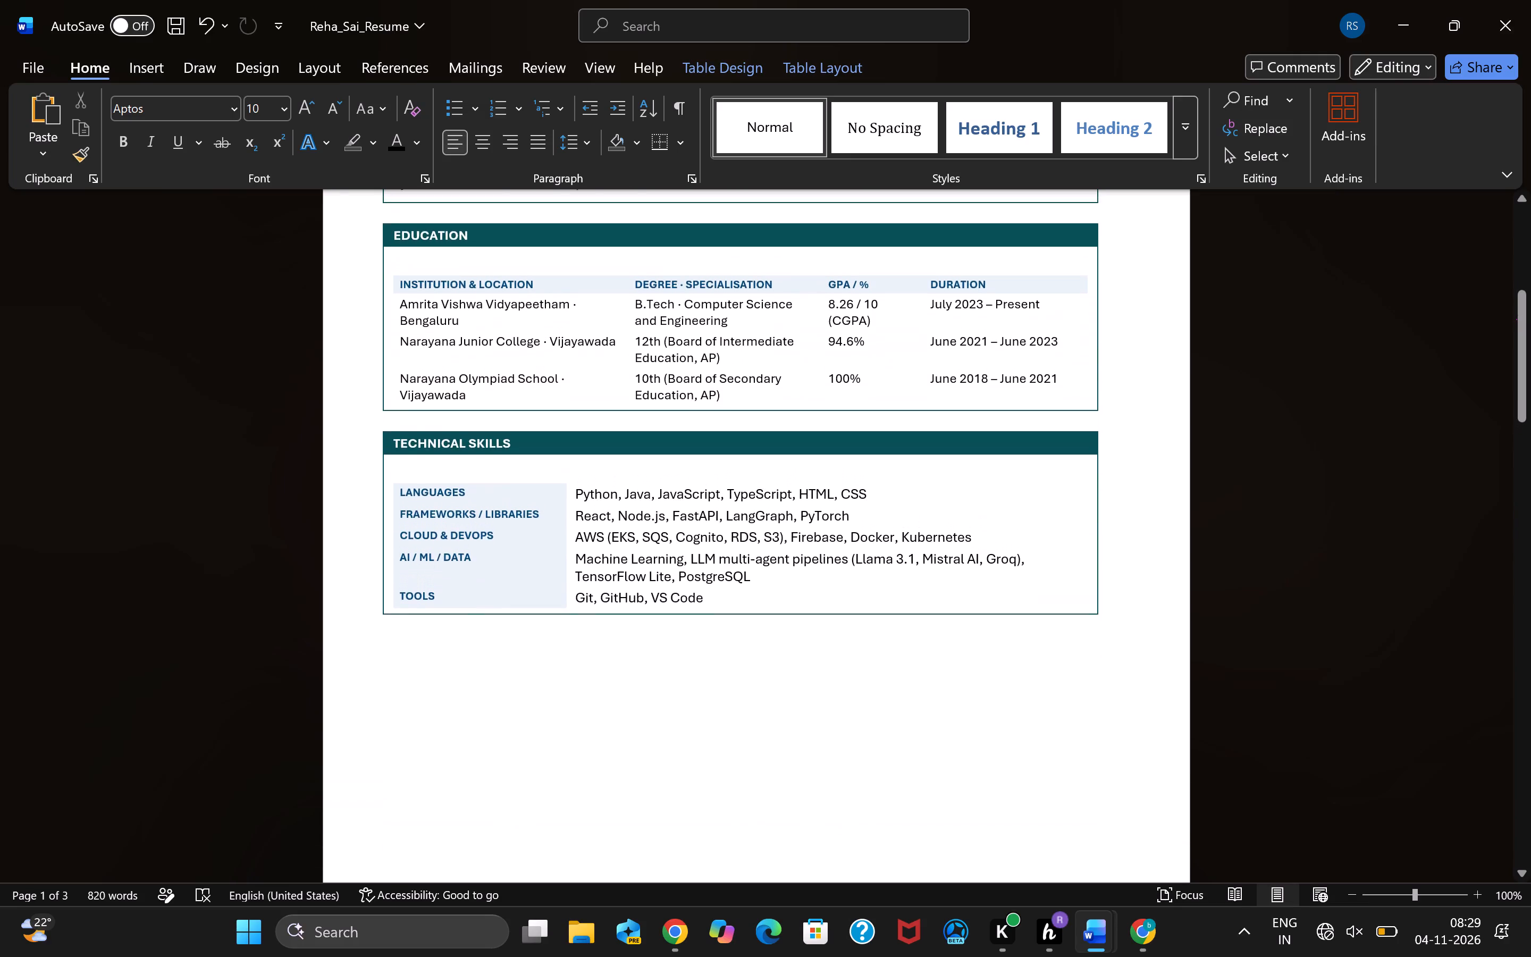
{"action": "scroll", "coordinate": [880, 514], "scroll_direction": "up", "scroll_amount": 6}
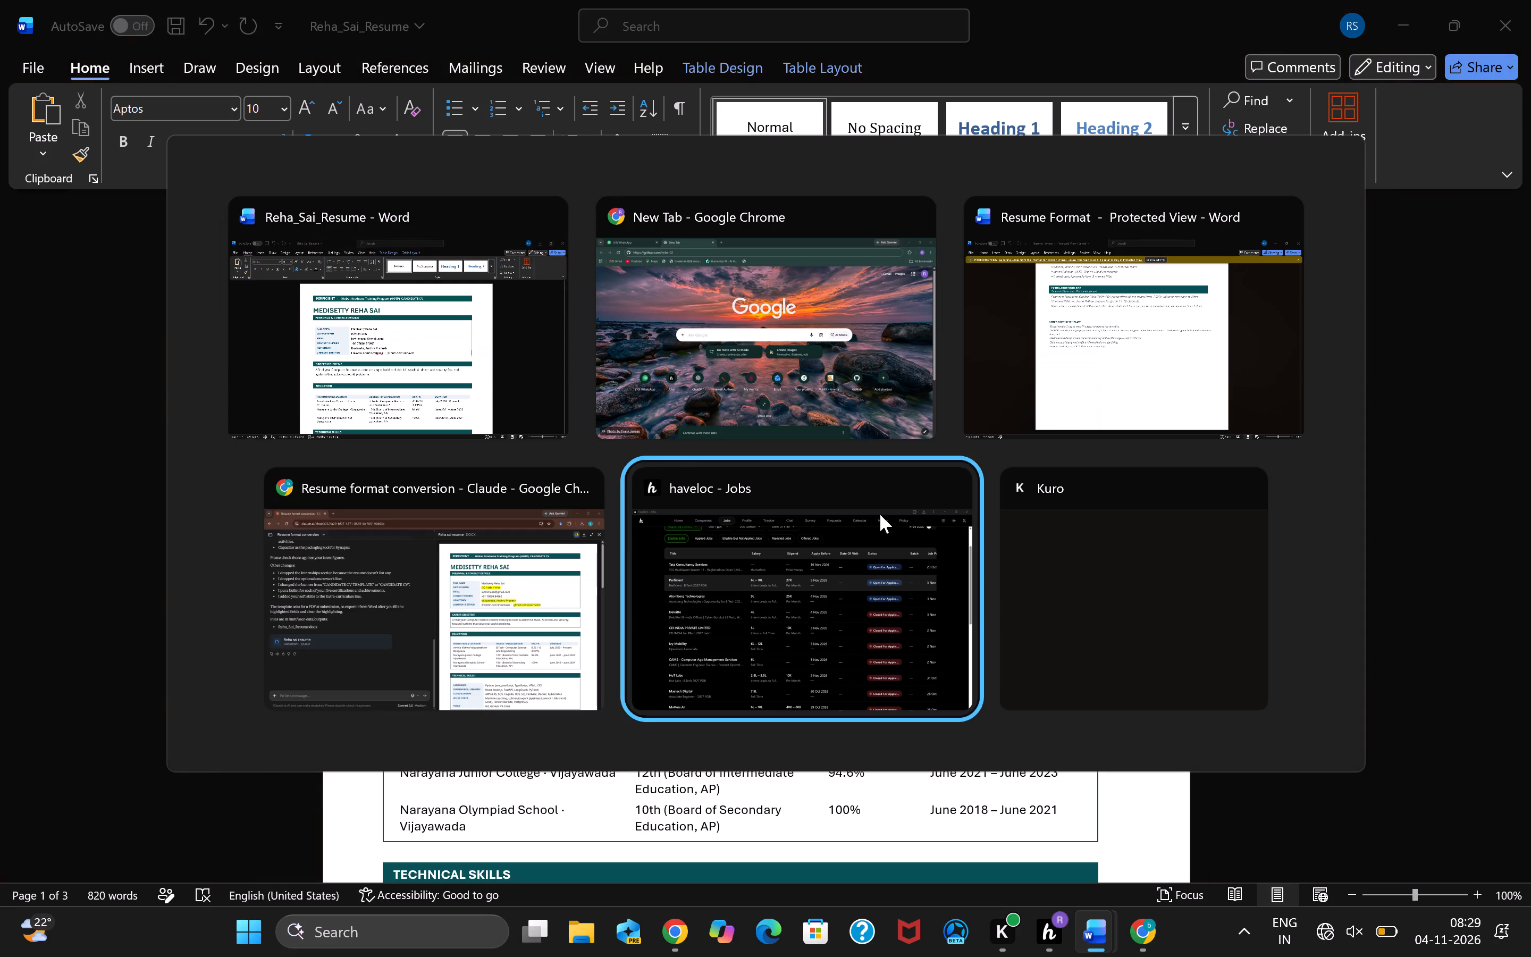
{"action": "scroll", "coordinate": [784, 592], "scroll_direction": "down", "scroll_amount": 1}
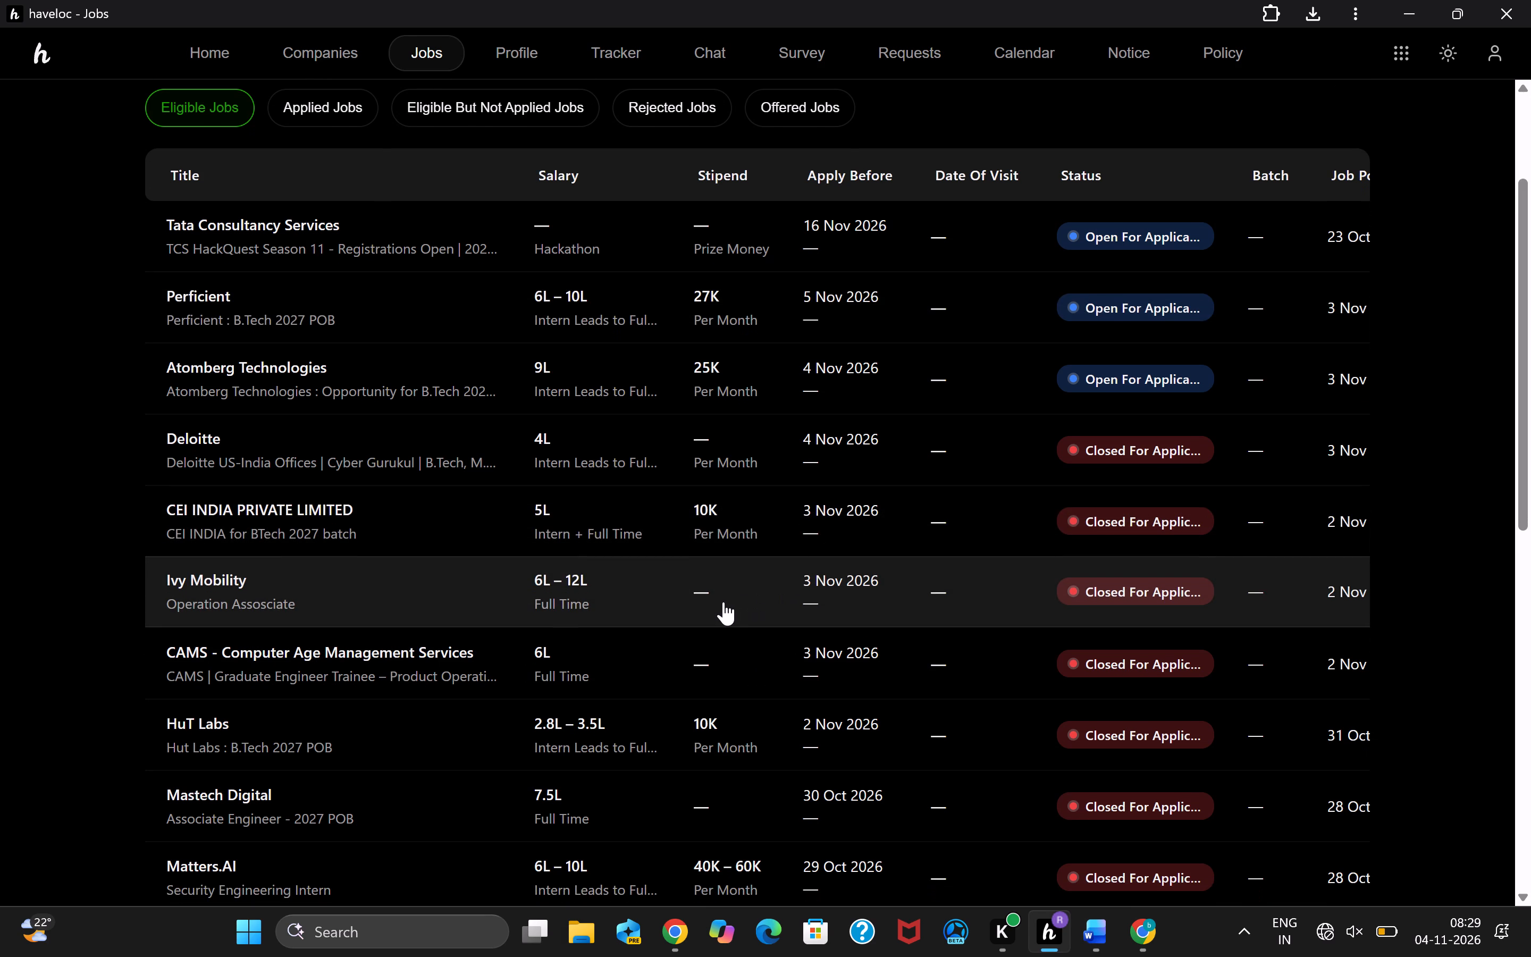
{"action": "scroll", "coordinate": [724, 602], "scroll_direction": "up", "scroll_amount": 1}
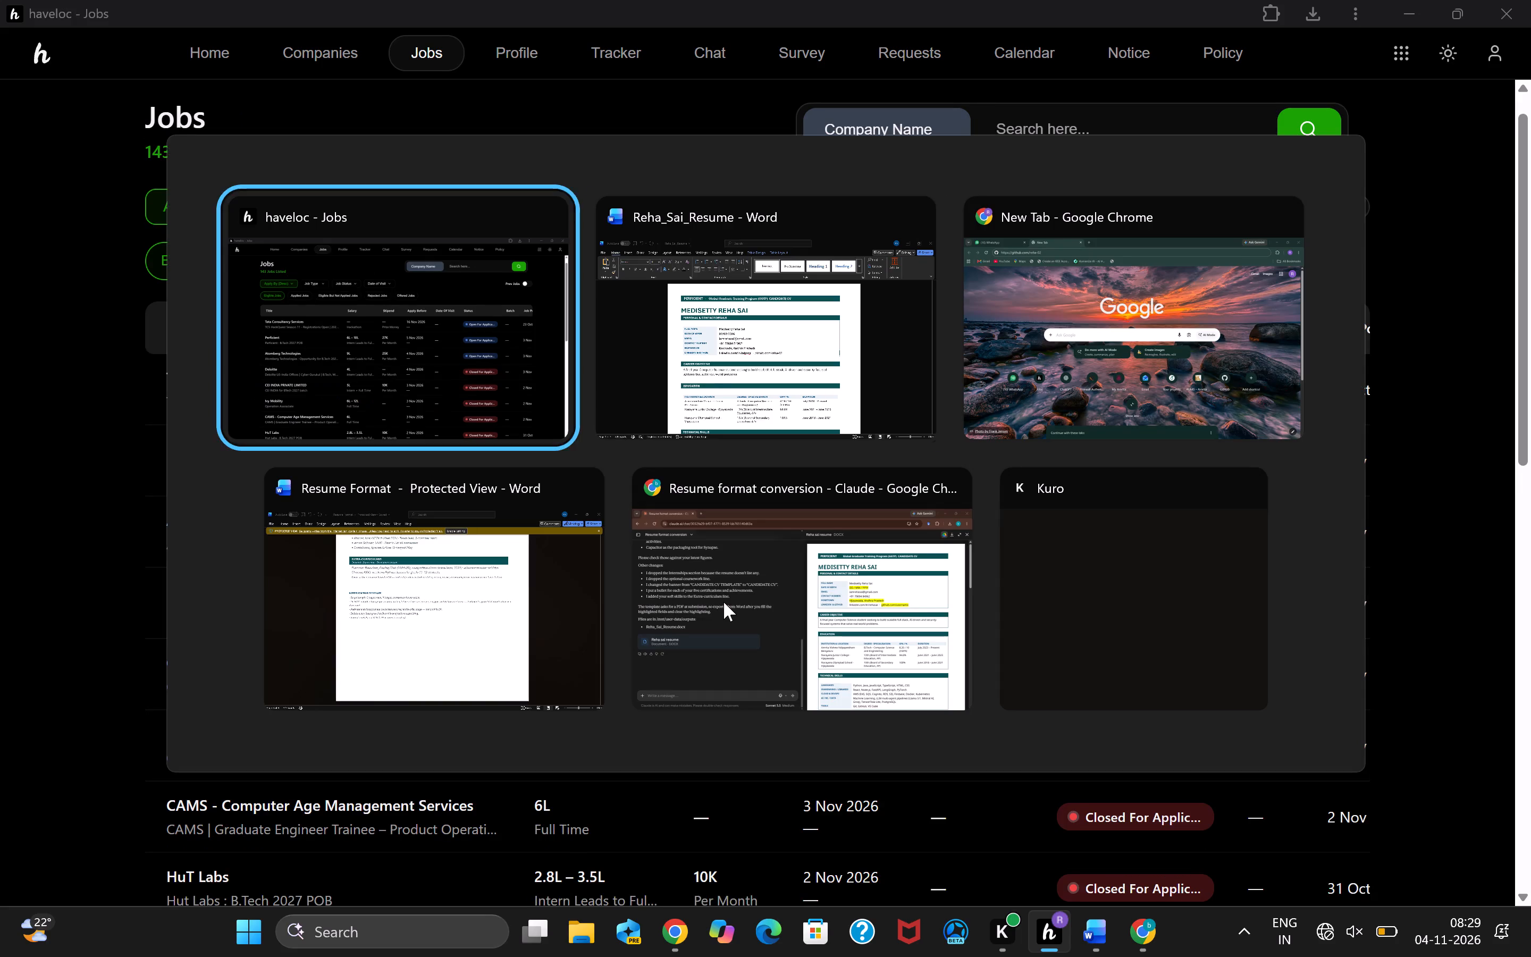
{"action": "scroll", "coordinate": [803, 842], "scroll_direction": "down", "scroll_amount": 1}
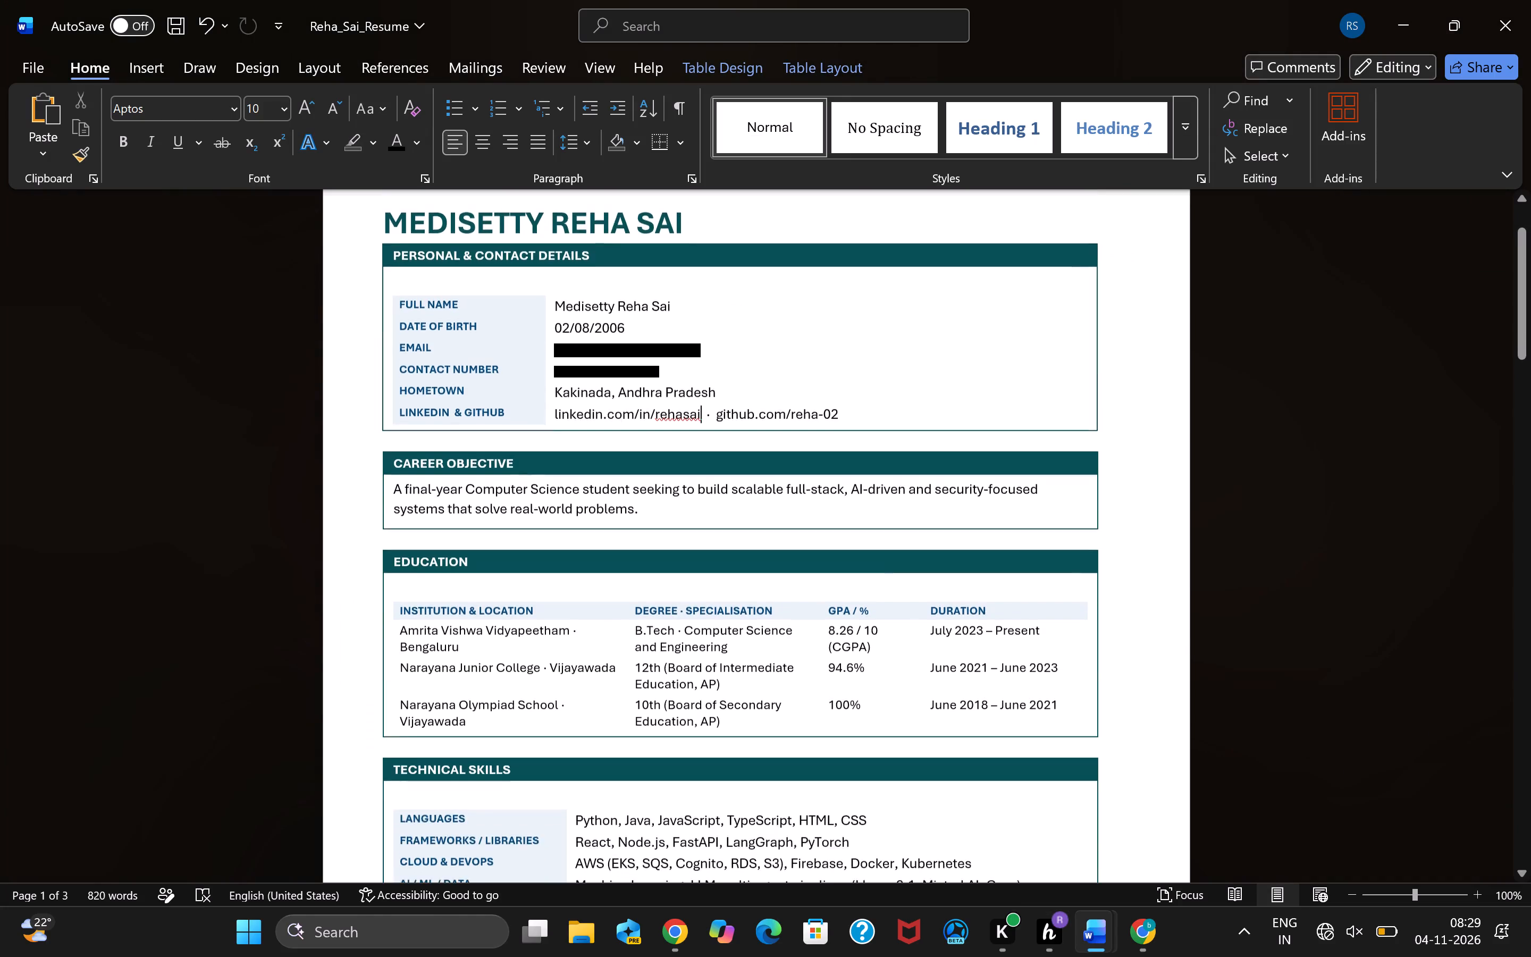
{"action": "scroll", "coordinate": [803, 842], "scroll_direction": "up", "scroll_amount": 3}
{"action": "scroll", "coordinate": [634, 682], "scroll_direction": "down", "scroll_amount": 1}
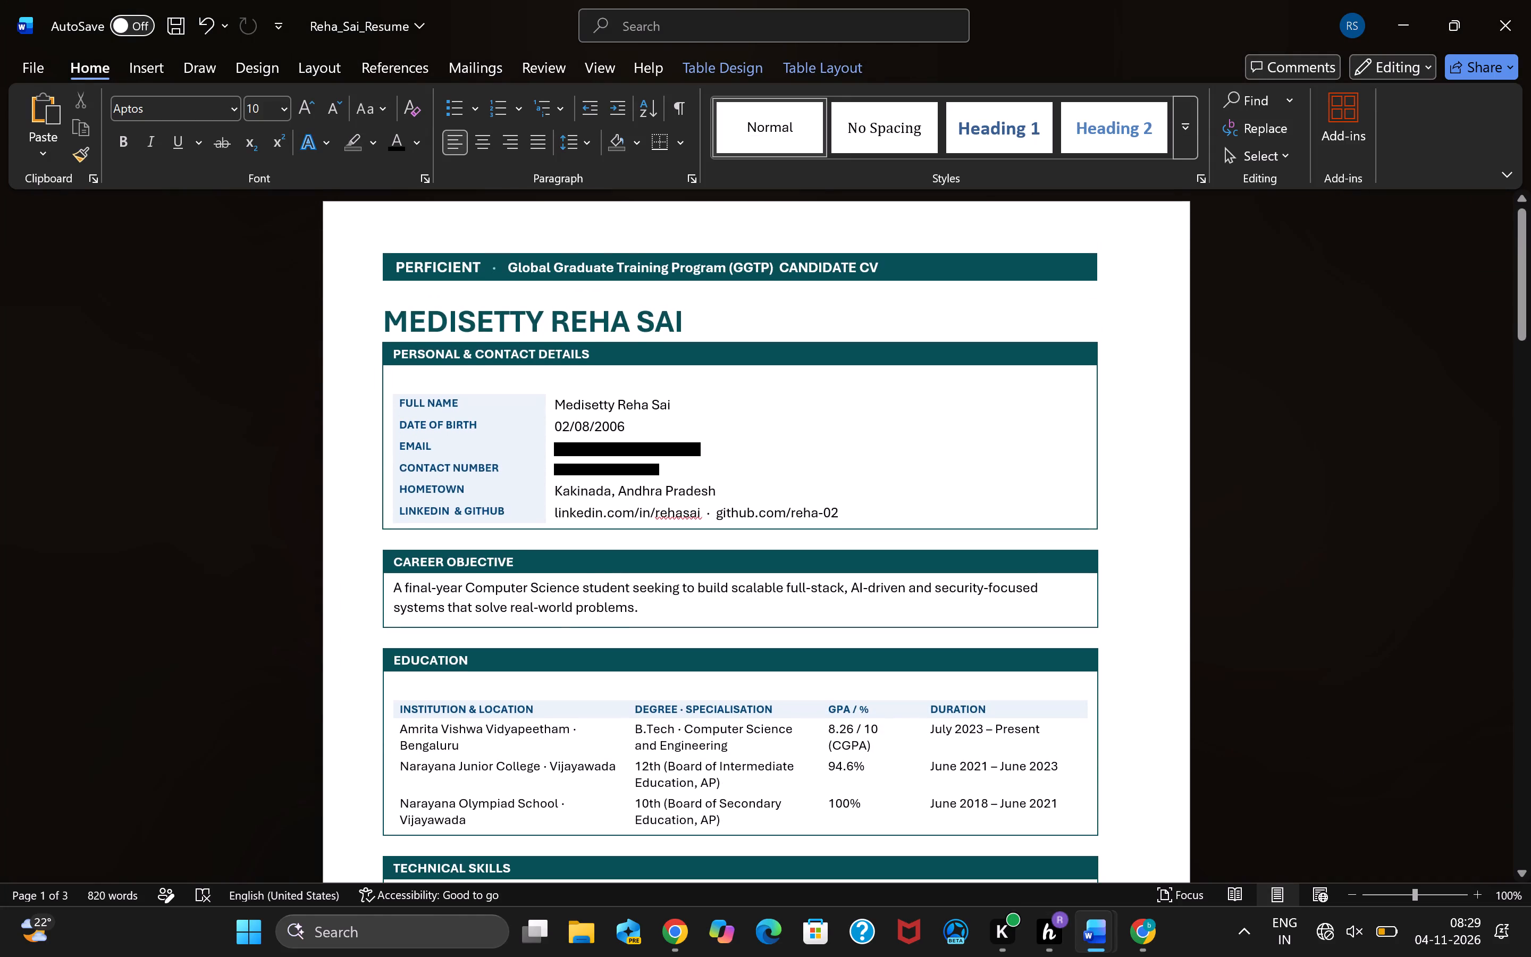
{"action": "scroll", "coordinate": [634, 682], "scroll_direction": "down", "scroll_amount": 2}
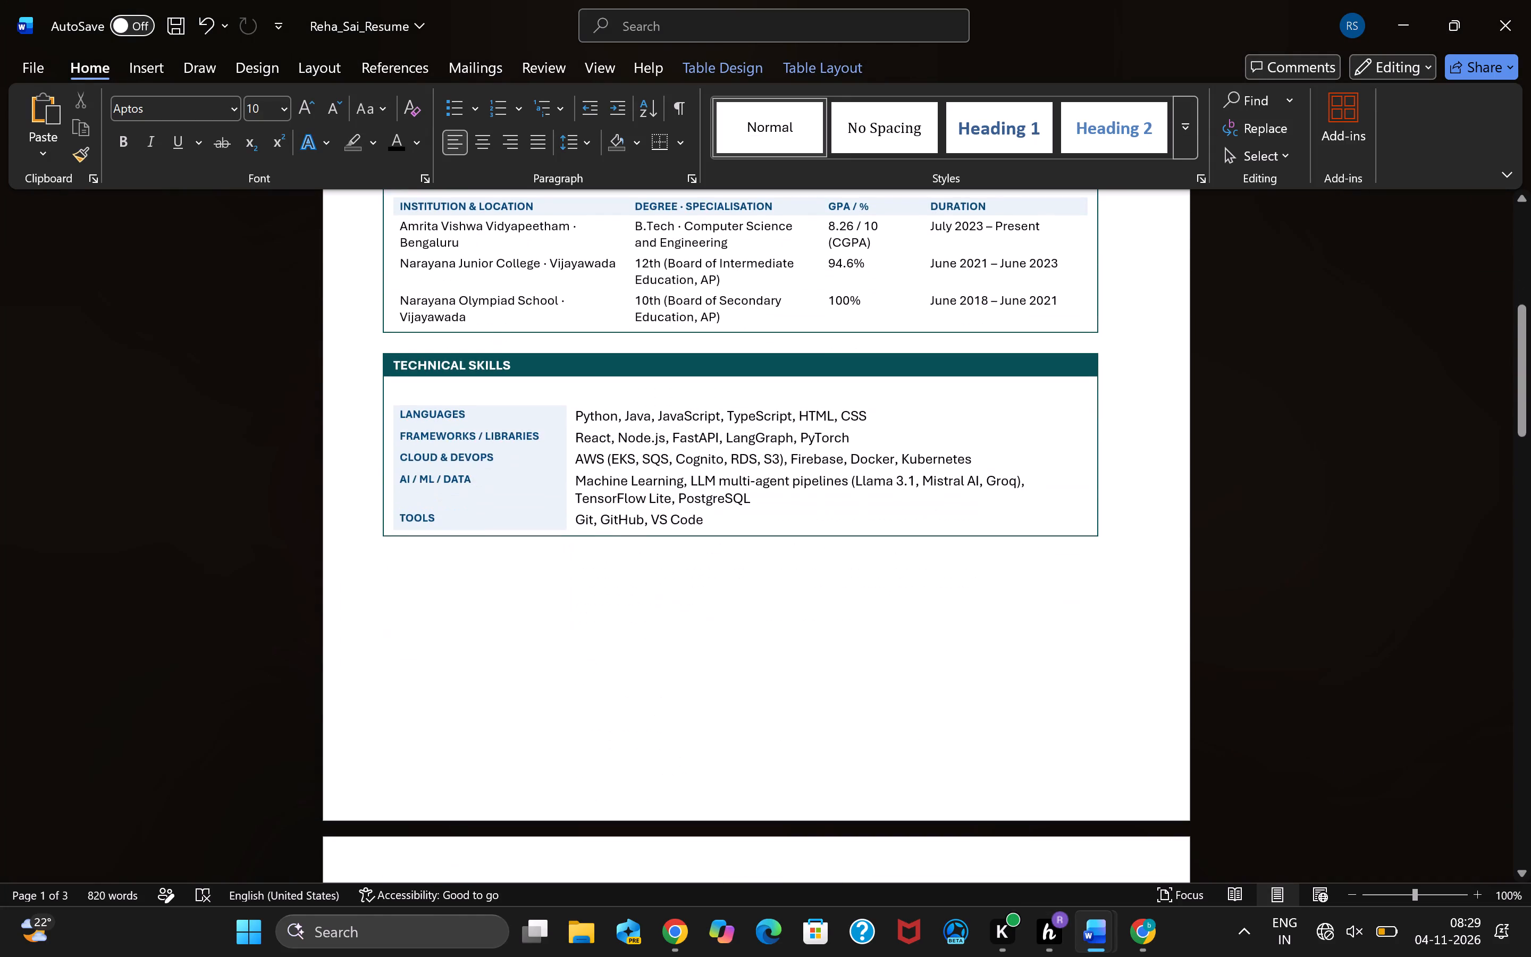
Save the edited resume document.
{"action": "scroll", "coordinate": [634, 682], "scroll_direction": "down", "scroll_amount": 6}
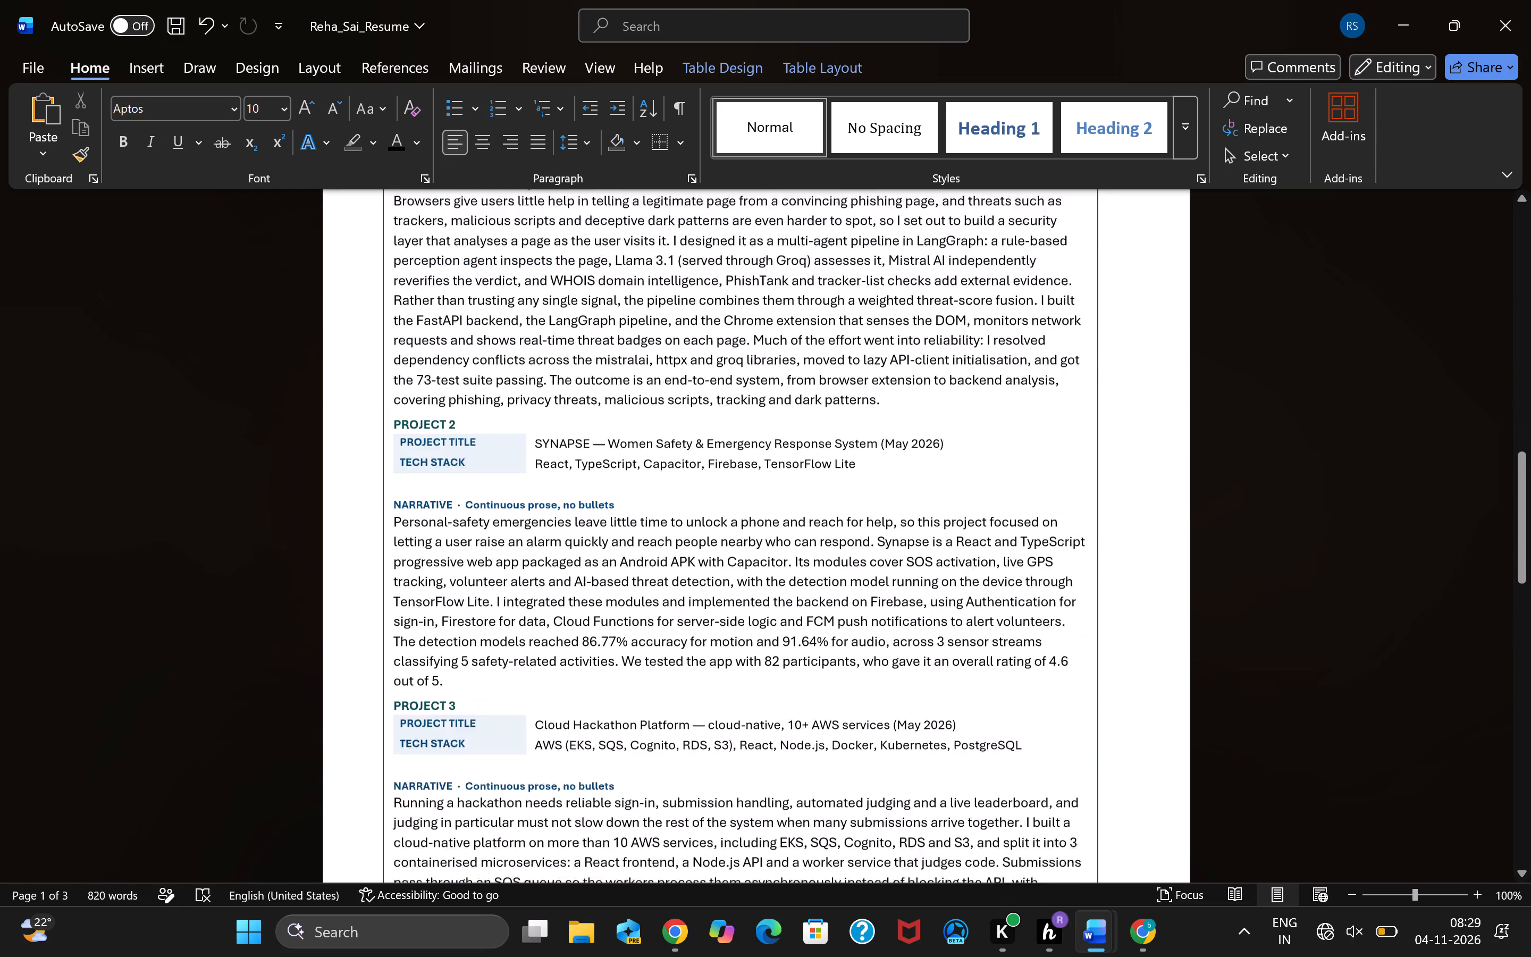
{"action": "scroll", "coordinate": [634, 682], "scroll_direction": "down", "scroll_amount": 6}
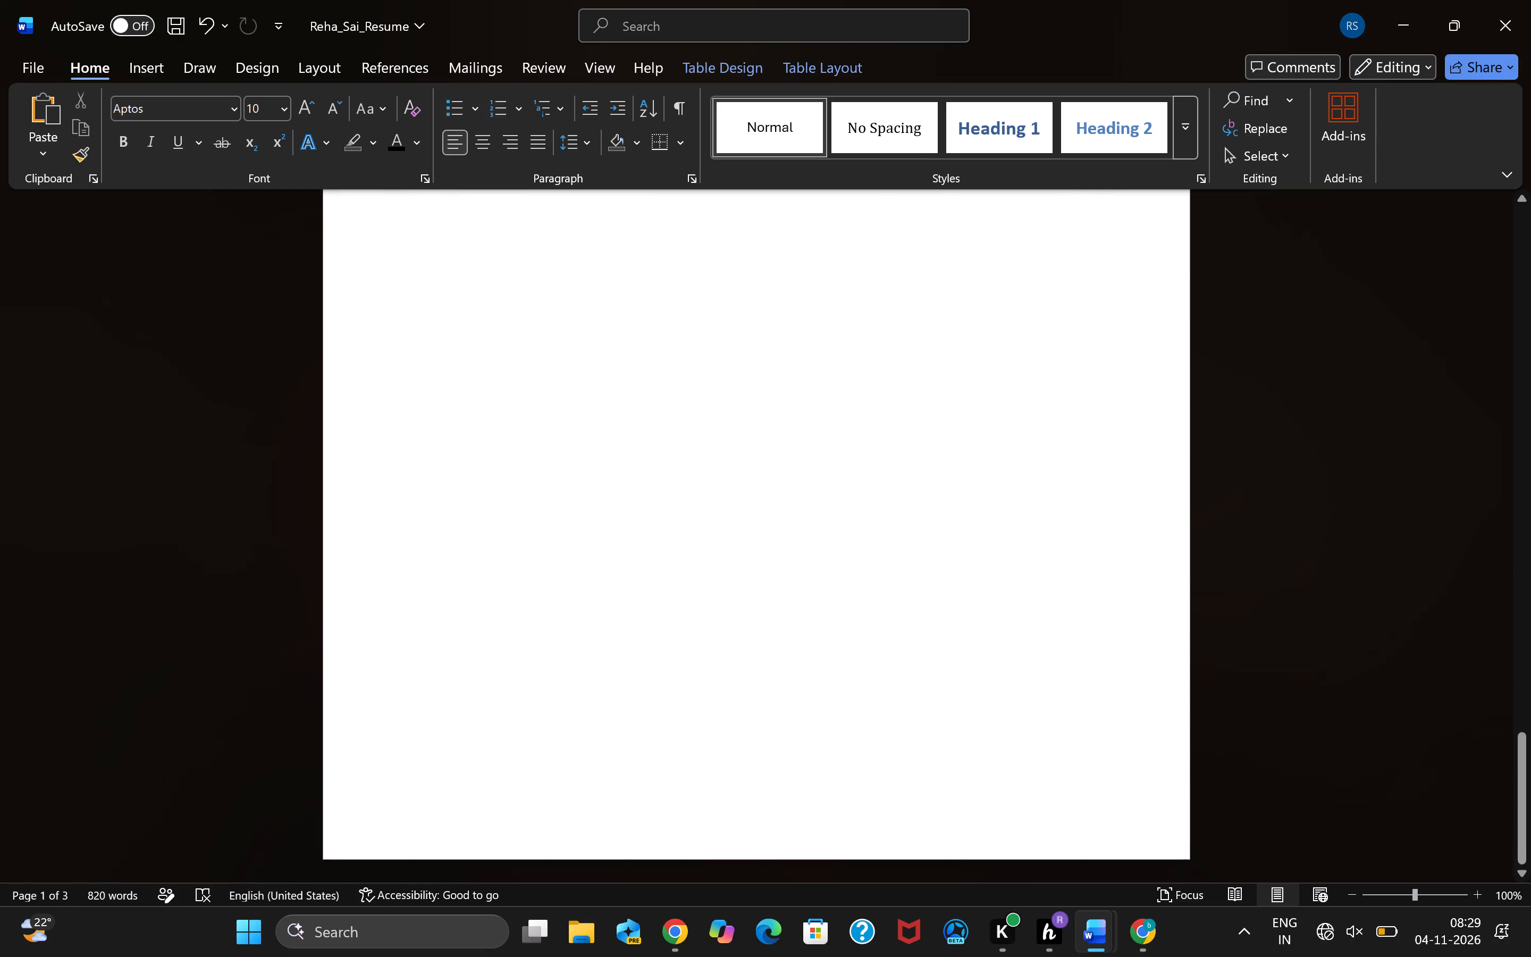
{"action": "scroll", "coordinate": [634, 682], "scroll_direction": "up", "scroll_amount": 11}
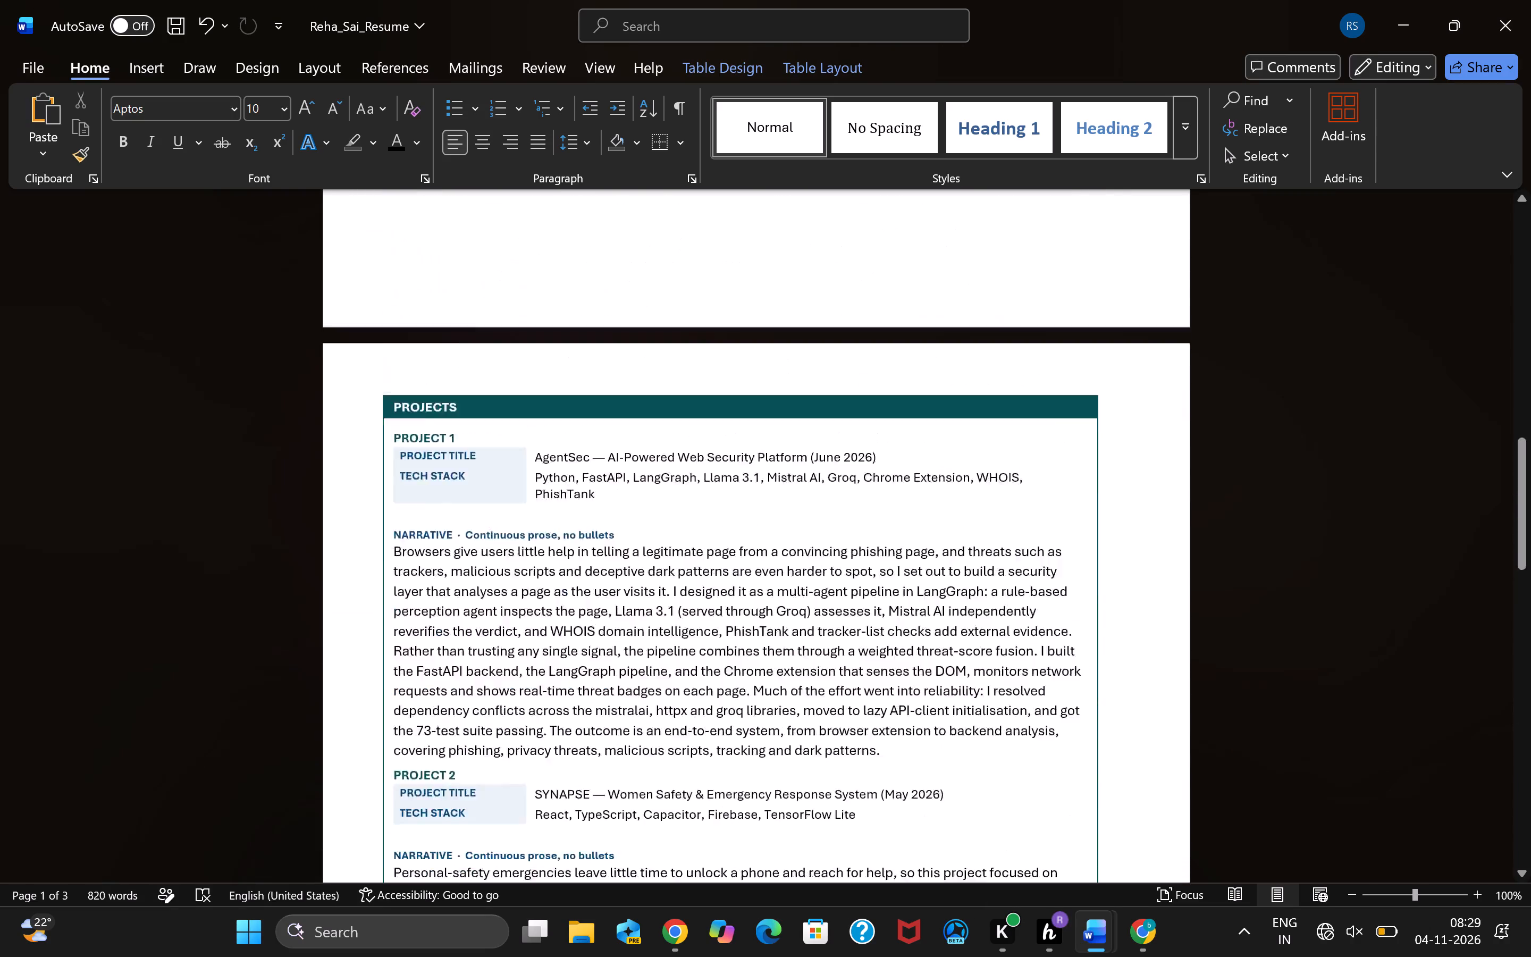
{"action": "scroll", "coordinate": [634, 682], "scroll_direction": "up", "scroll_amount": 4}
{"action": "key", "text": "ctrl+s"}
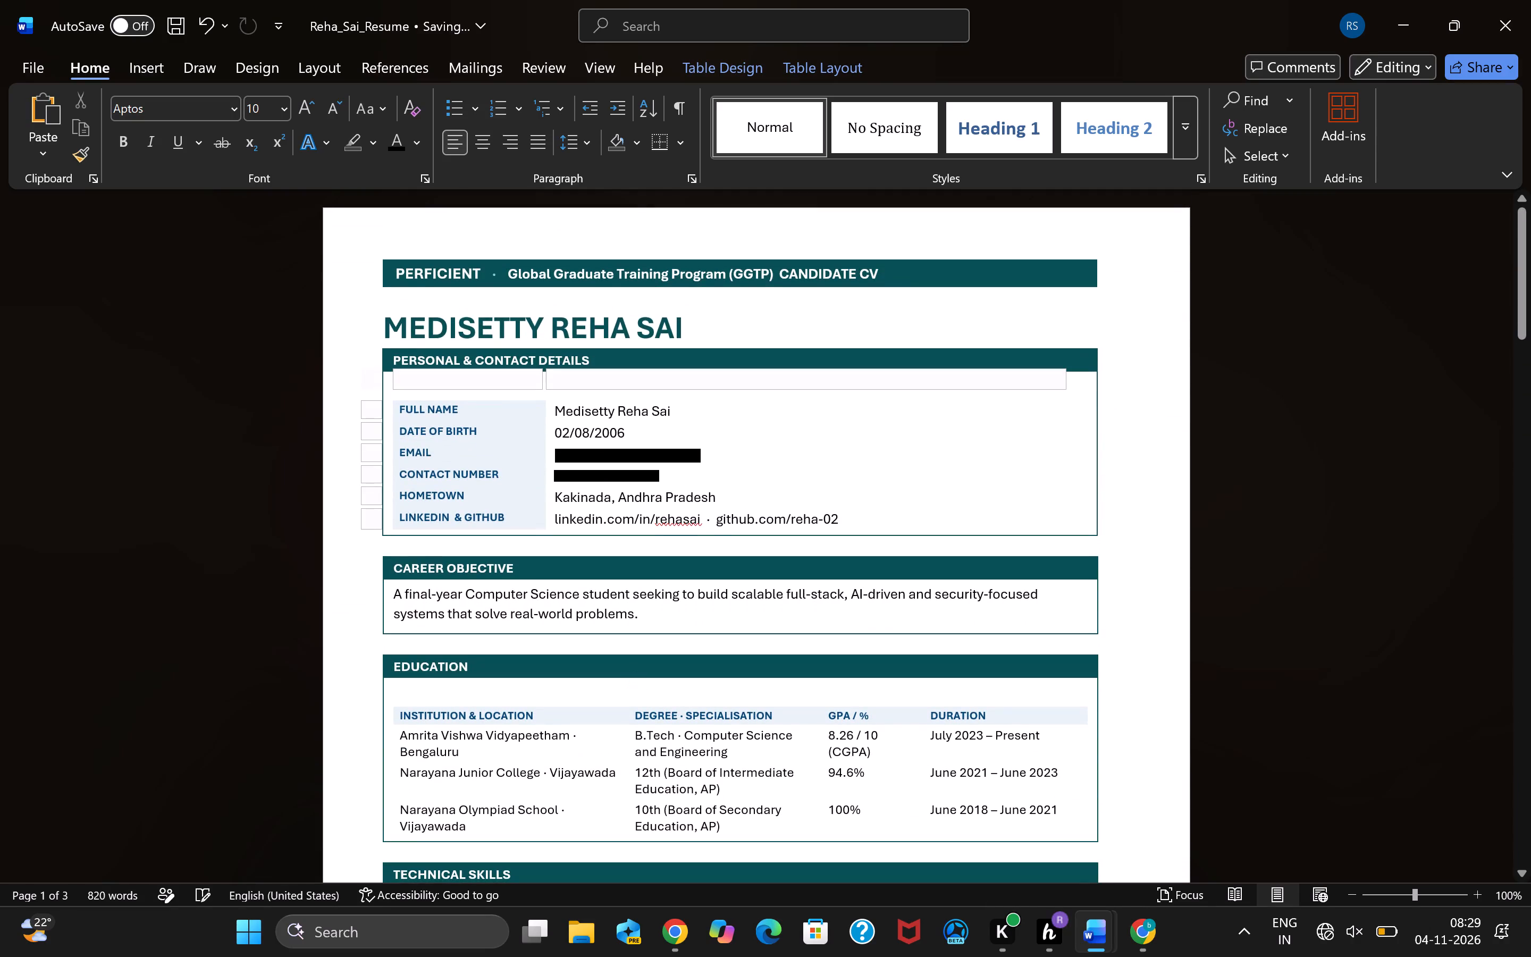
Check the first page's content and spacing, from the personal details through education to technical skills.
{"action": "scroll", "coordinate": [428, 446], "scroll_direction": "down", "scroll_amount": 1}
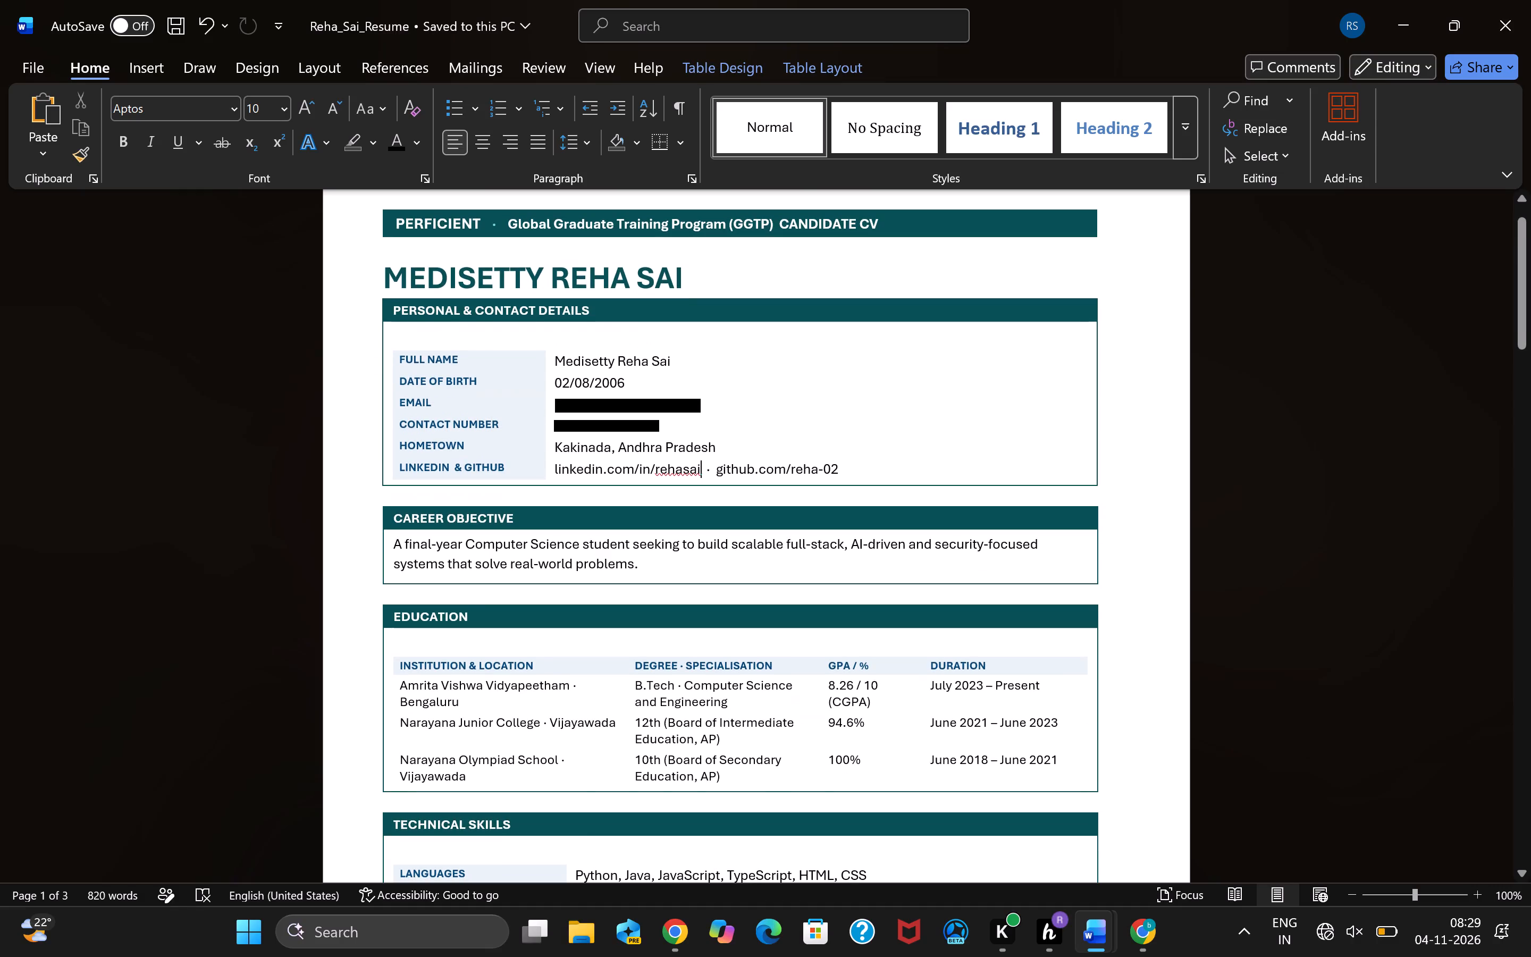
{"action": "scroll", "coordinate": [331, 484], "scroll_direction": "down", "scroll_amount": 1}
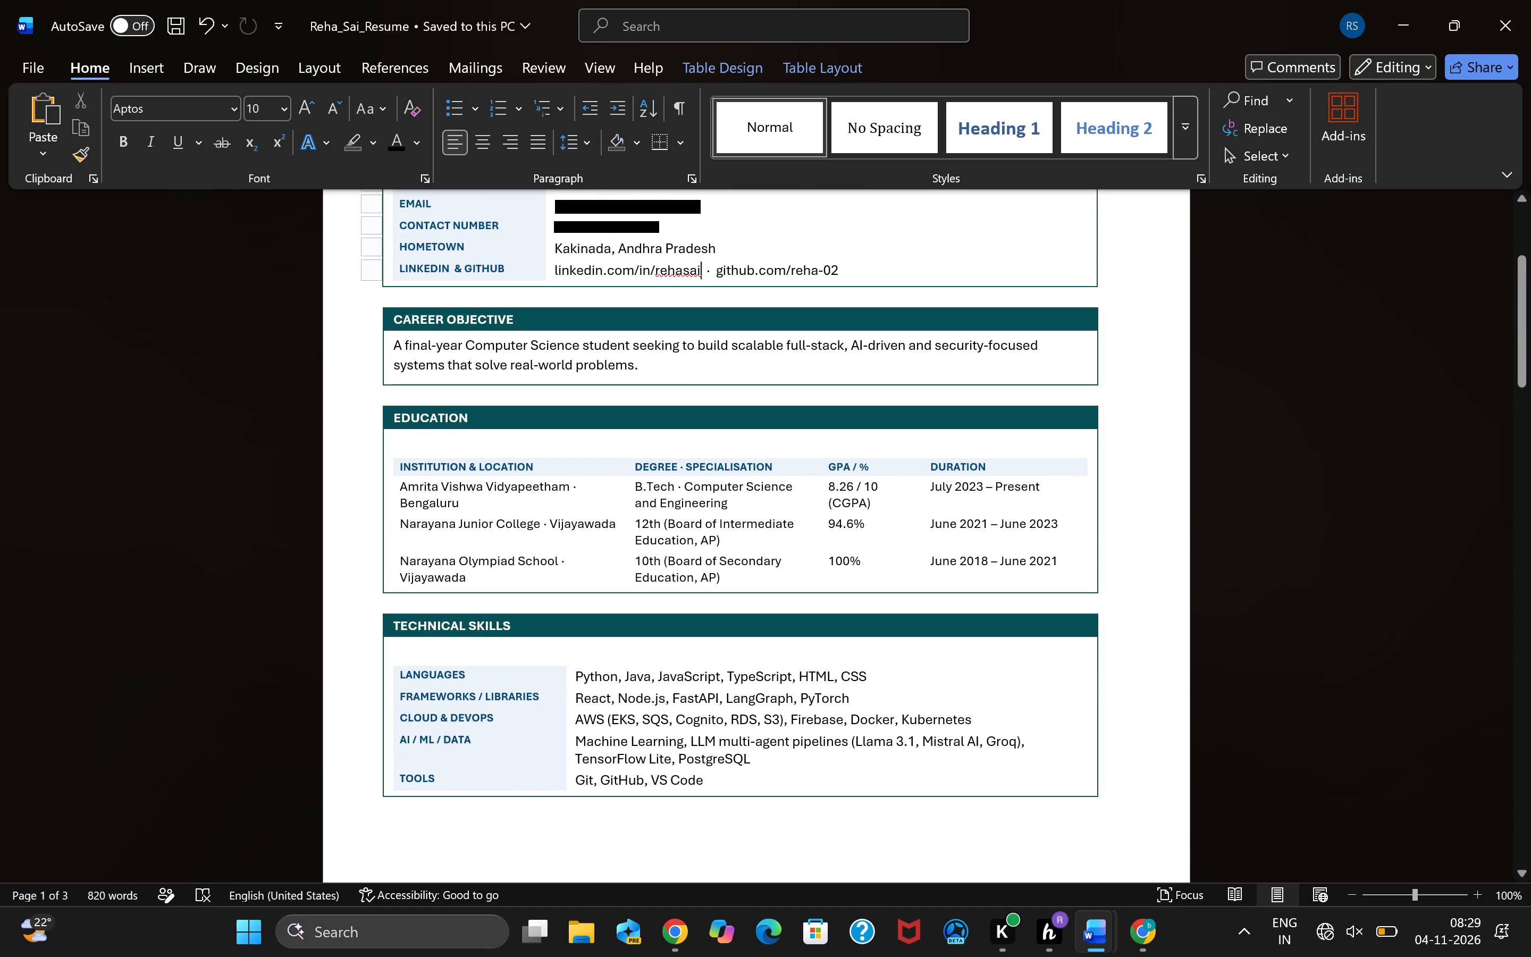
{"action": "scroll", "coordinate": [331, 484], "scroll_direction": "up", "scroll_amount": 1}
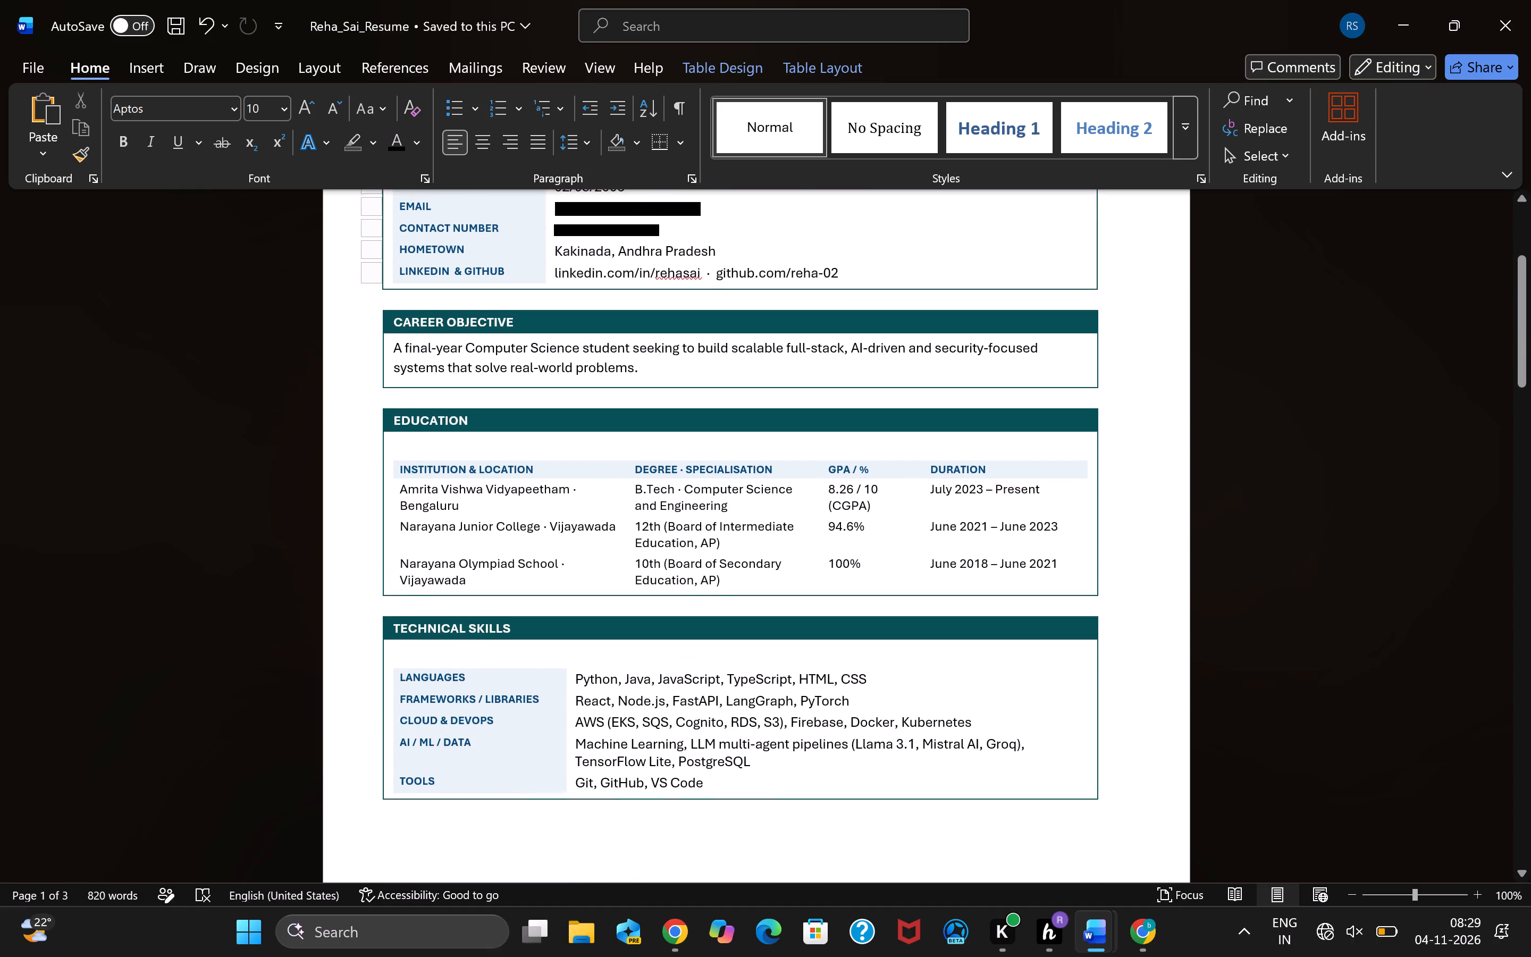
{"action": "scroll", "coordinate": [331, 484], "scroll_direction": "up", "scroll_amount": 2}
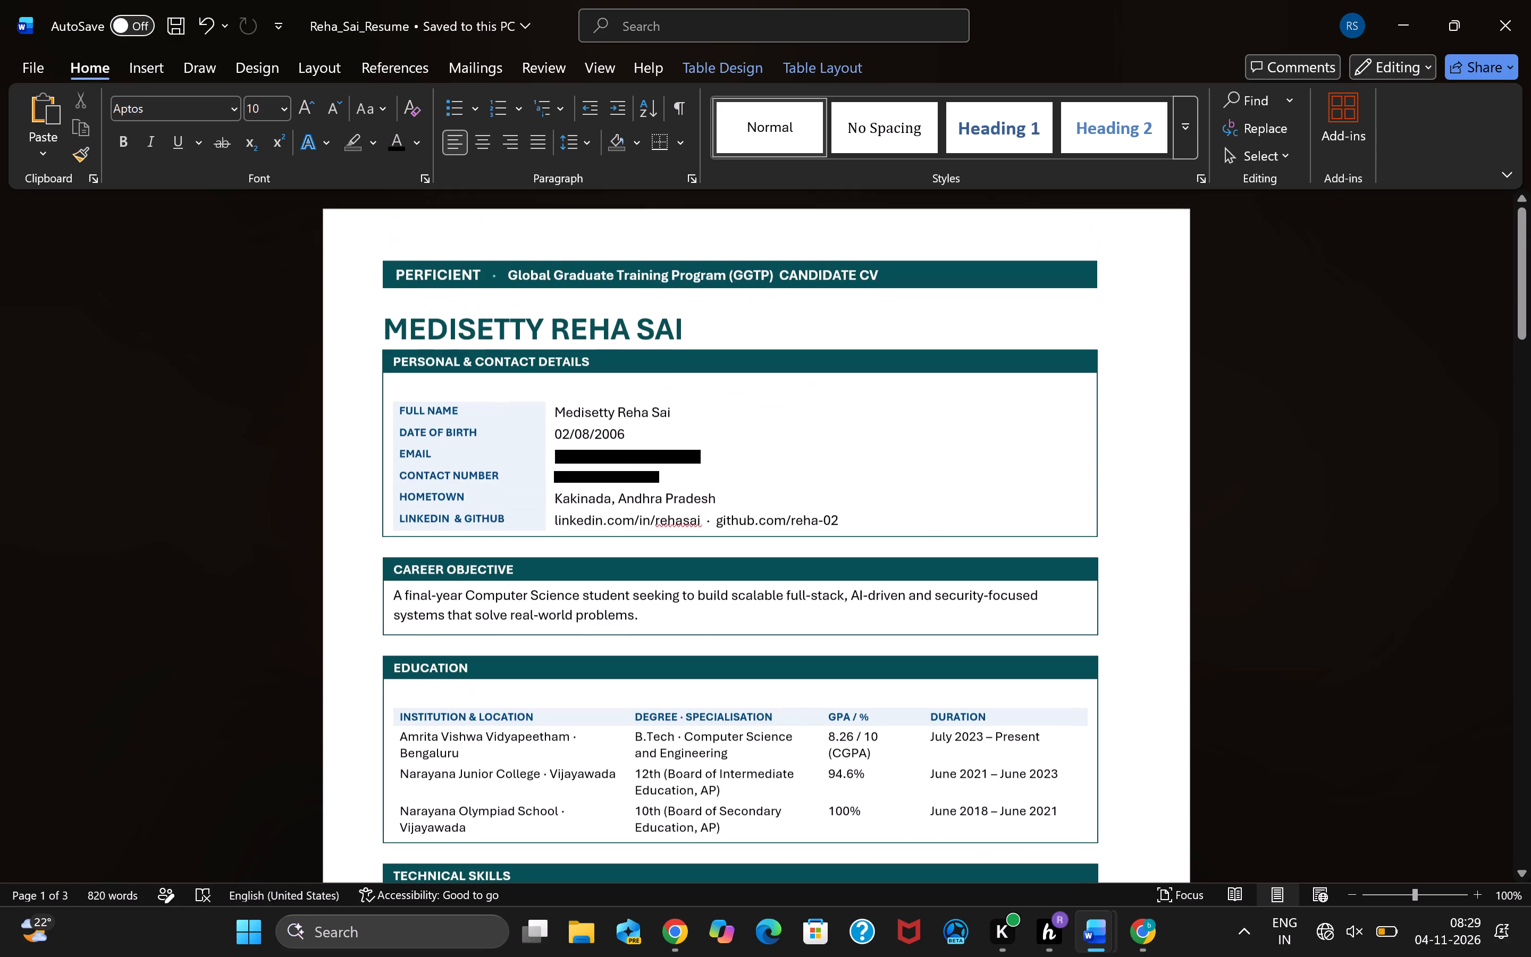
{"action": "scroll", "coordinate": [459, 447], "scroll_direction": "down", "scroll_amount": 1}
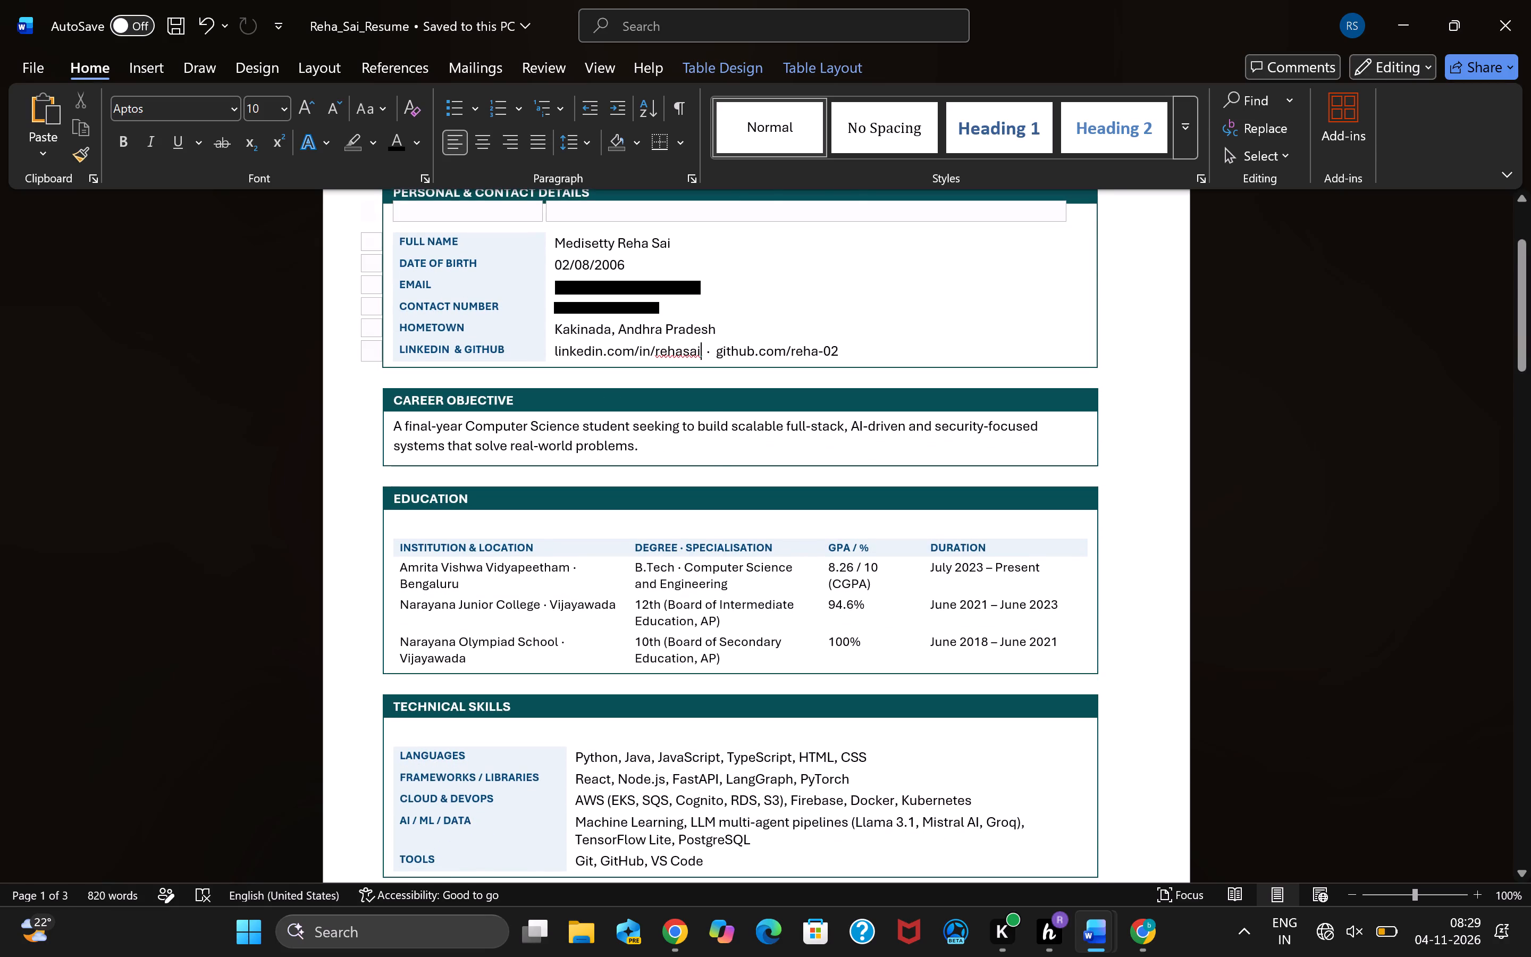
{"action": "left_click", "coordinate": [357, 481]}
{"action": "left_click", "coordinate": [347, 533]}
{"action": "scroll", "coordinate": [347, 533], "scroll_direction": "down", "scroll_amount": 1}
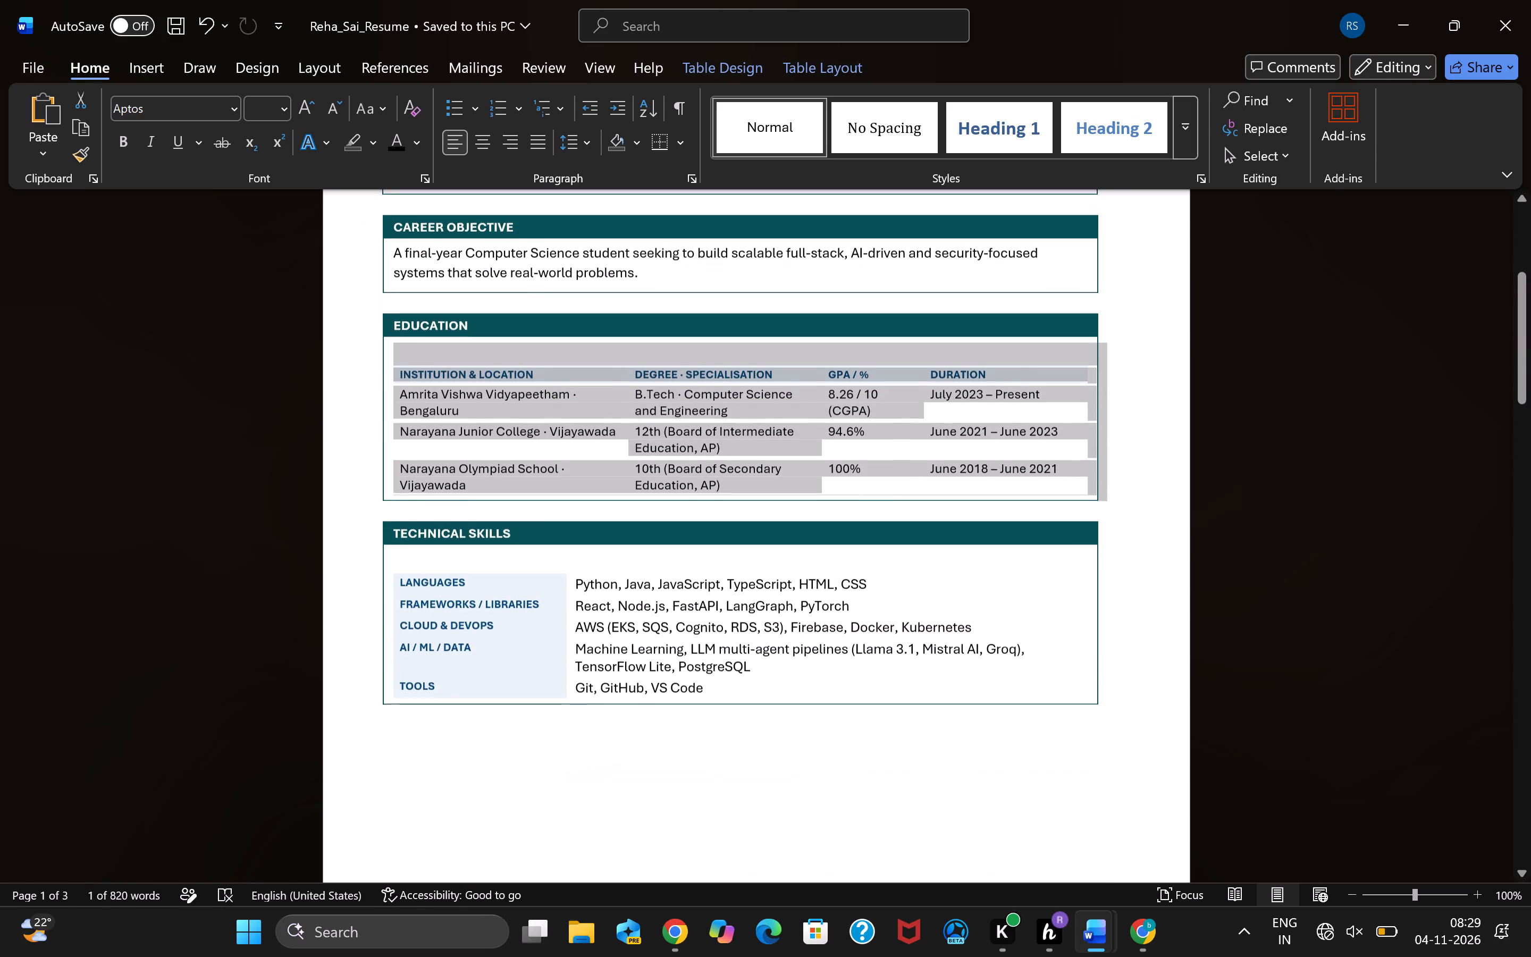
{"action": "left_click", "coordinate": [347, 533]}
{"action": "left_click", "coordinate": [349, 680]}
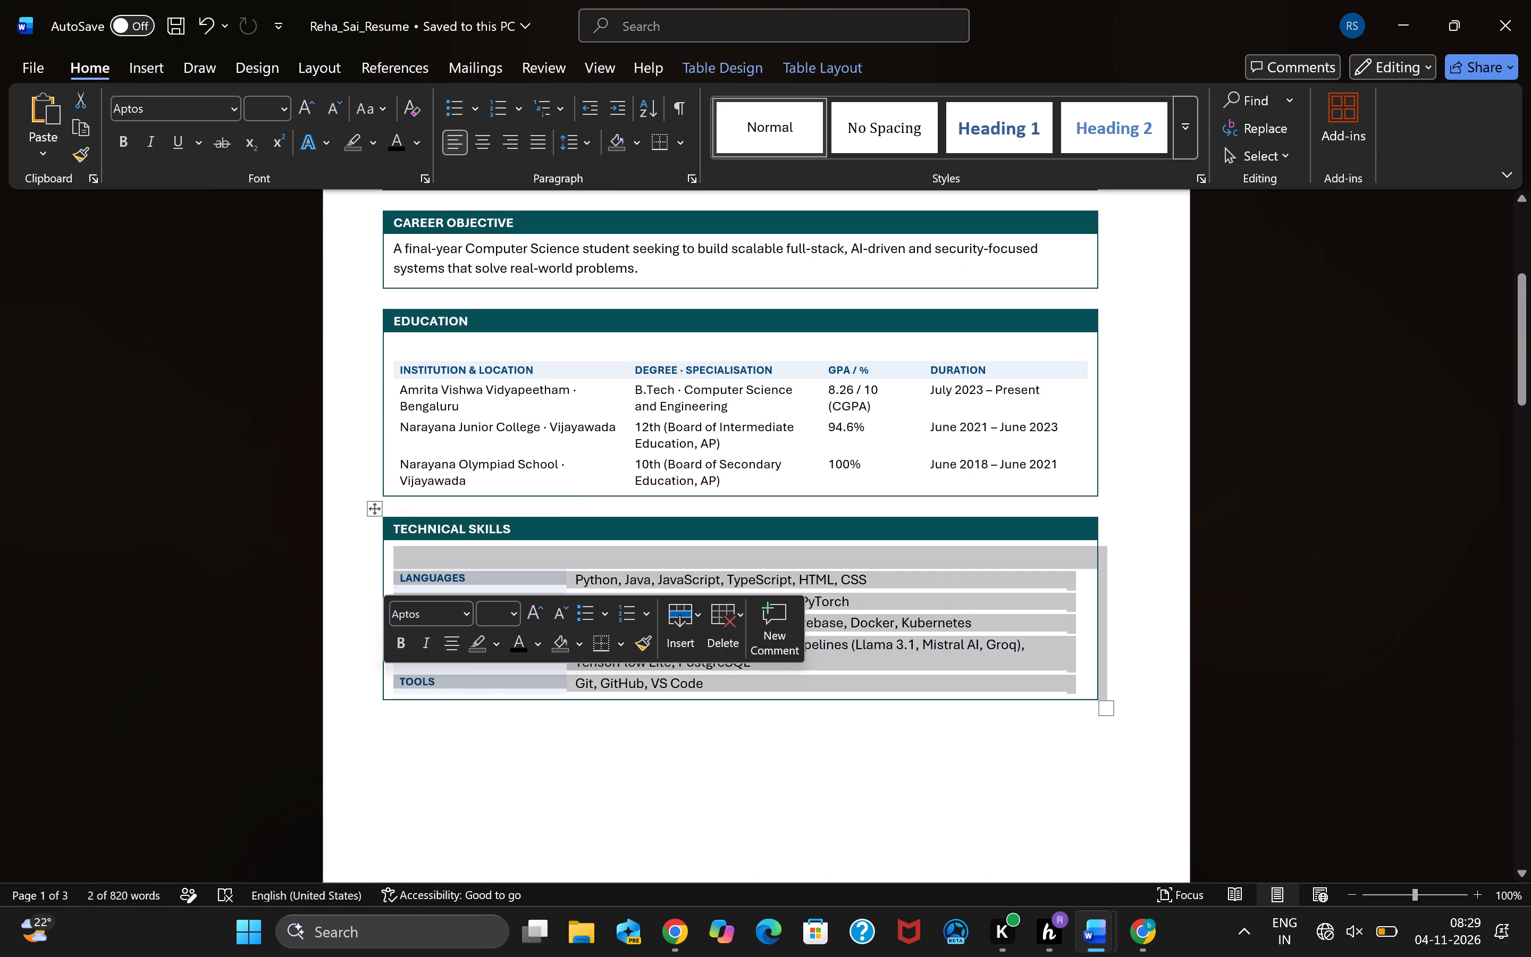
{"action": "scroll", "coordinate": [350, 669], "scroll_direction": "down", "scroll_amount": 1}
{"action": "left_click", "coordinate": [360, 703]}
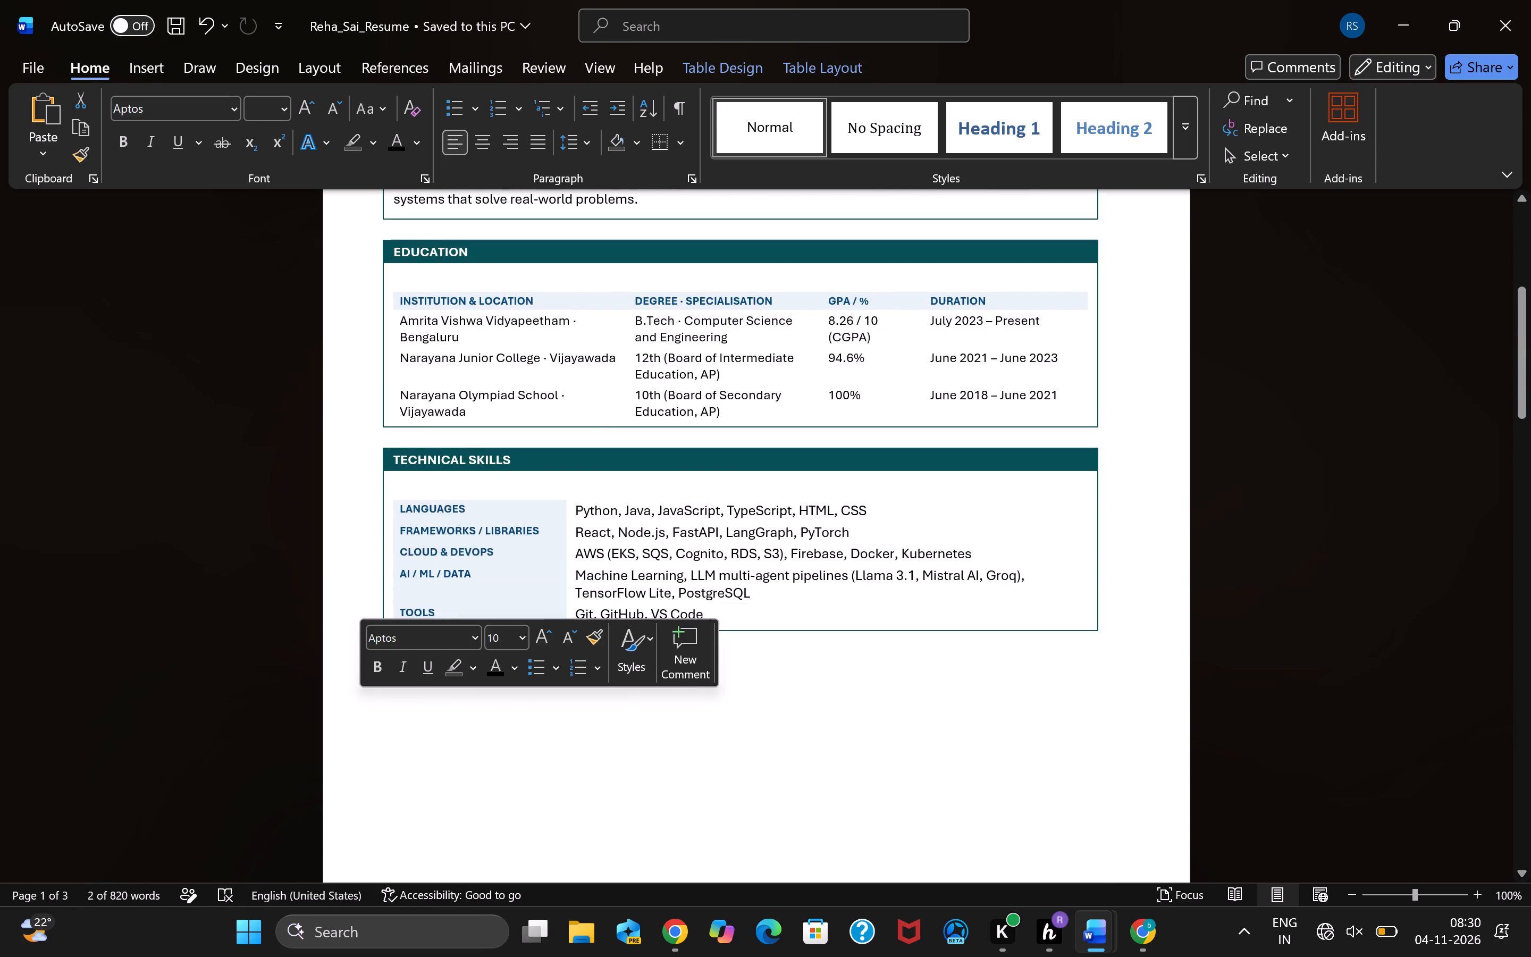
Review the three projects, the achievements and certifications, and the extra-curriculars on the second and third pages.
{"action": "scroll", "coordinate": [360, 703], "scroll_direction": "down", "scroll_amount": 4}
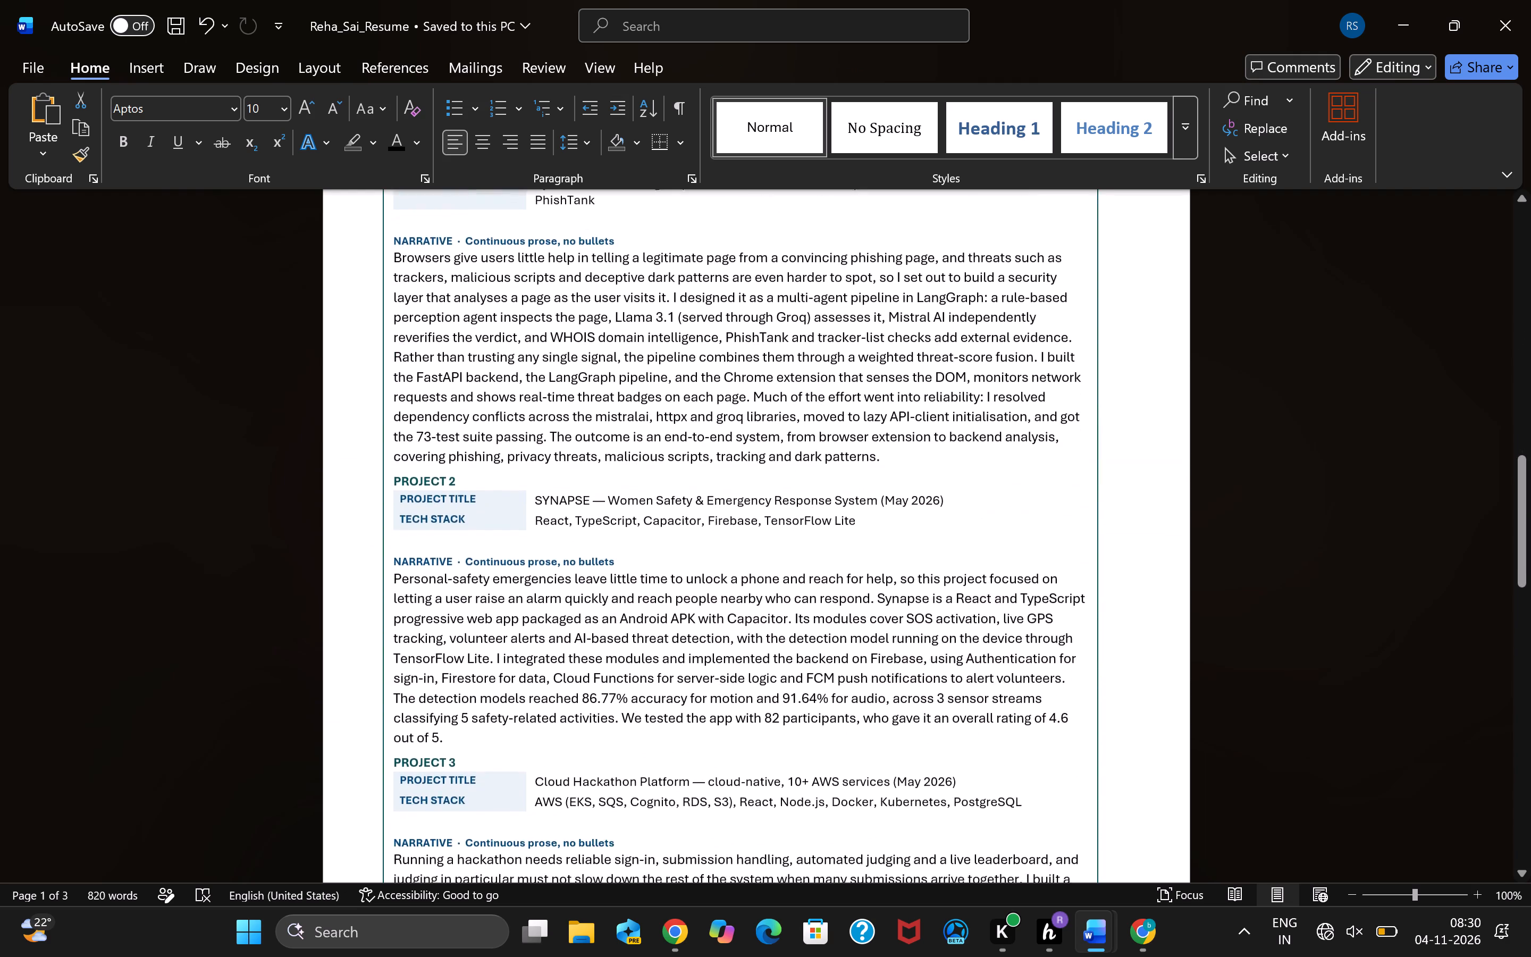
{"action": "scroll", "coordinate": [360, 703], "scroll_direction": "down", "scroll_amount": 4}
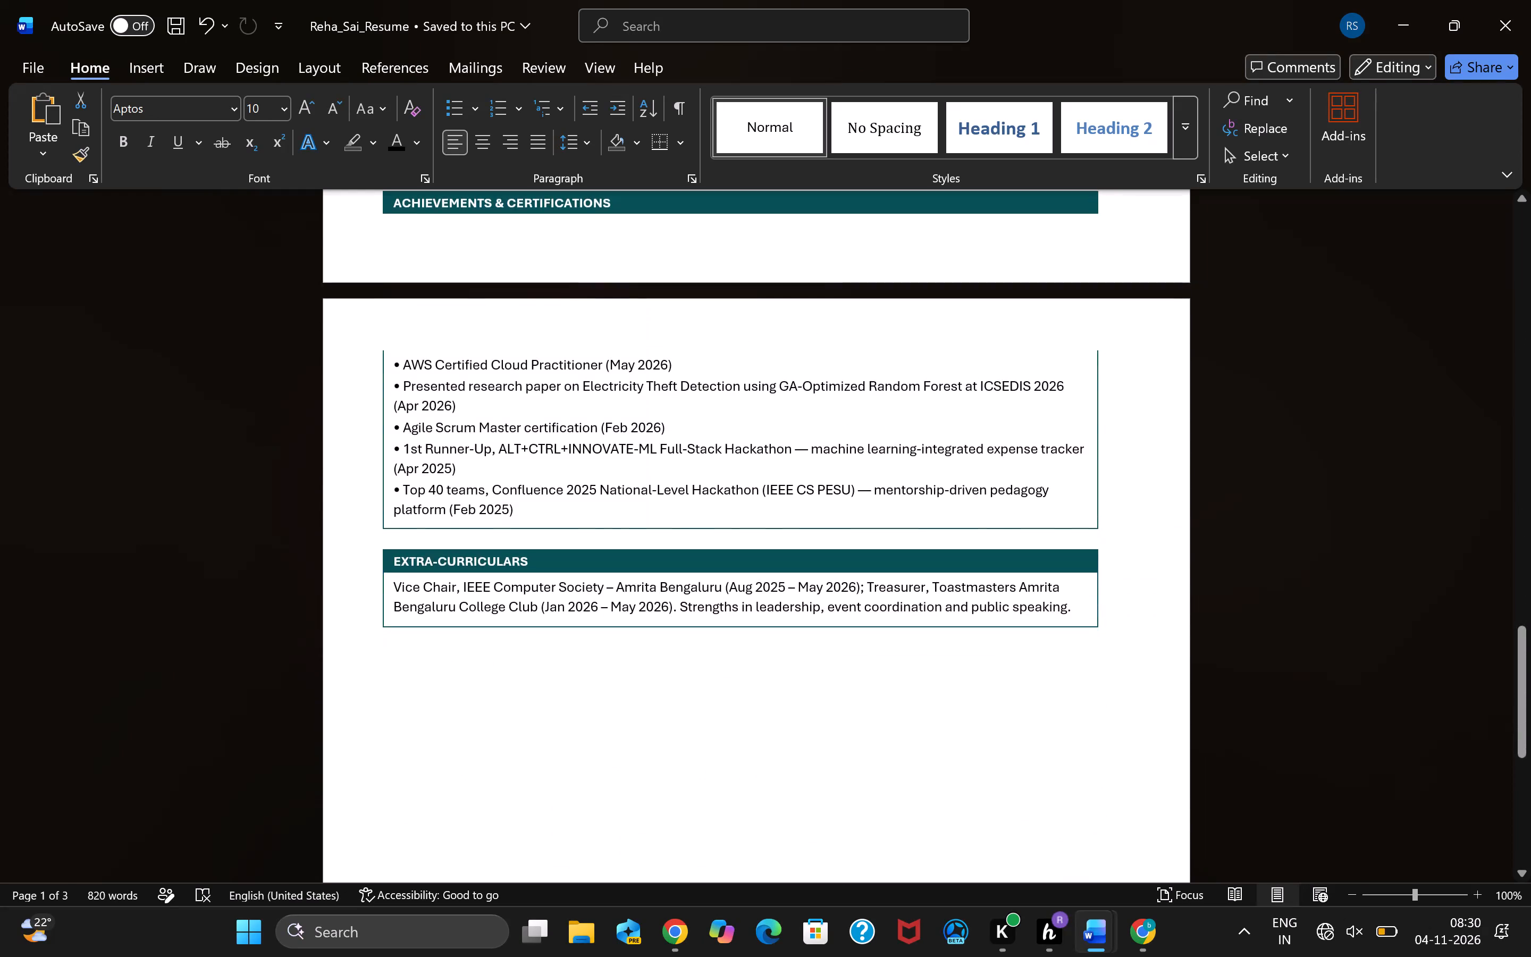
{"action": "scroll", "coordinate": [360, 703], "scroll_direction": "up", "scroll_amount": 5}
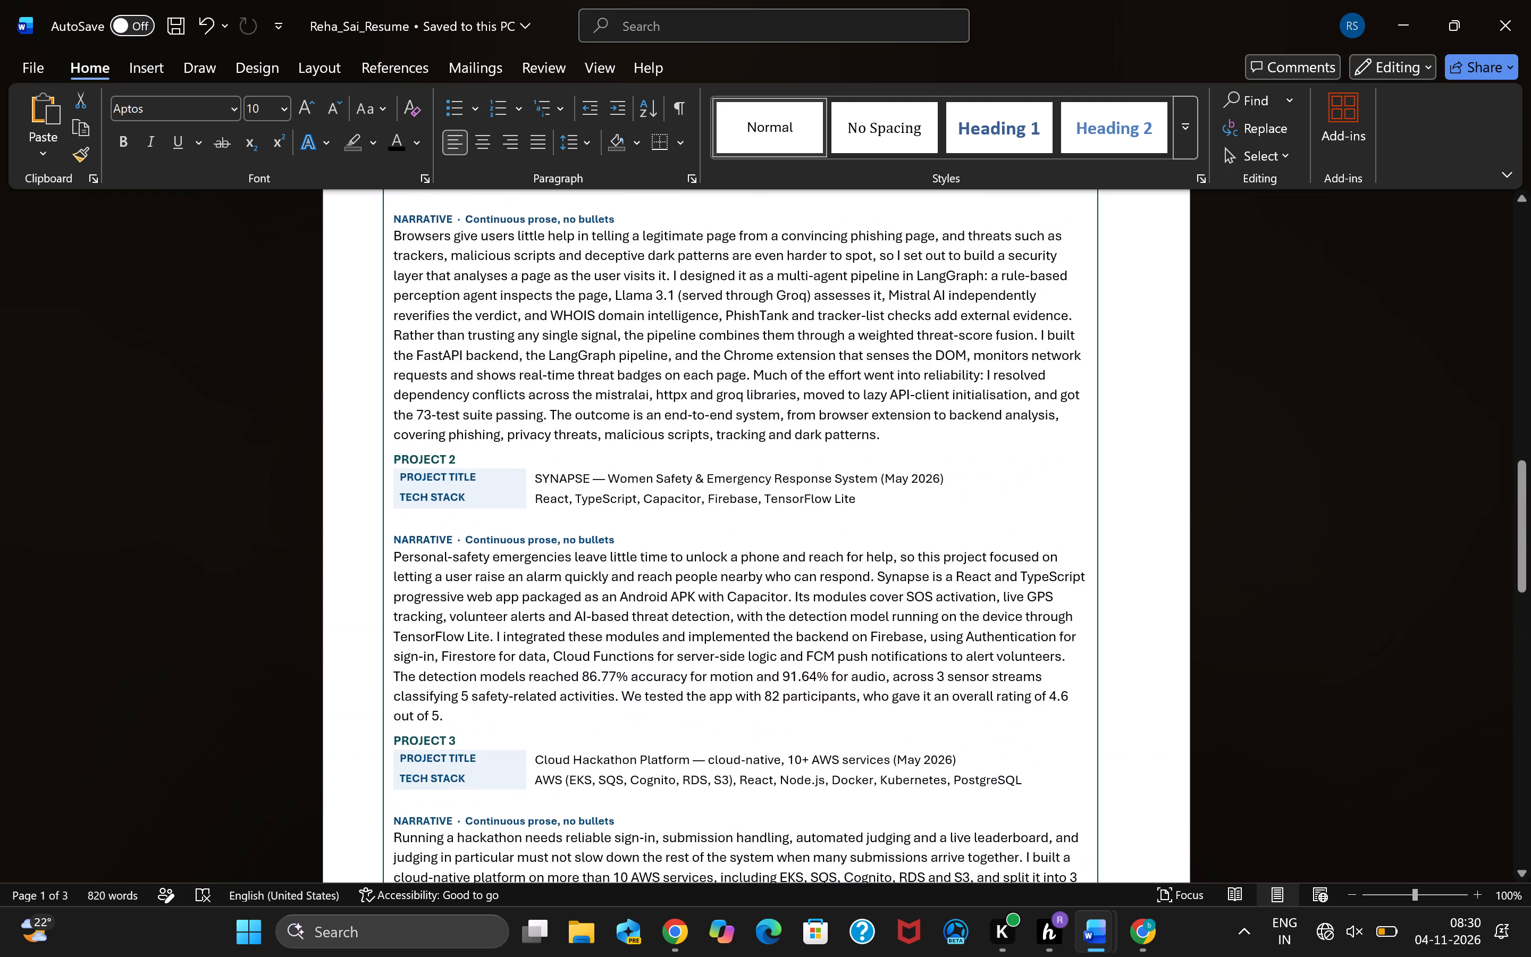
{"action": "scroll", "coordinate": [360, 703], "scroll_direction": "up", "scroll_amount": 4}
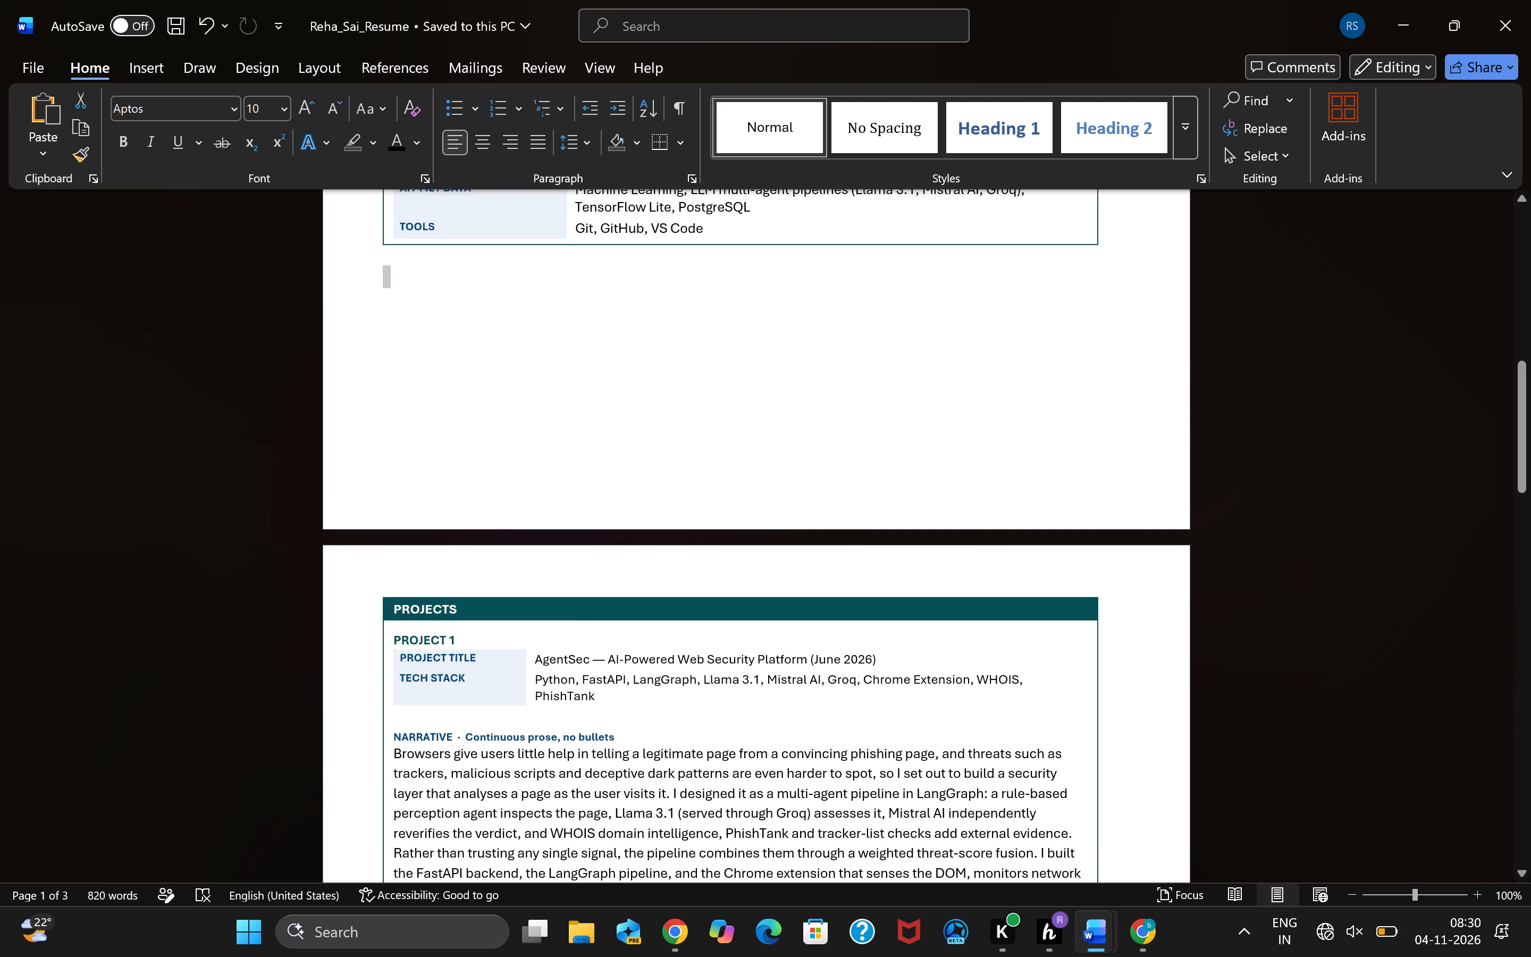
{"action": "scroll", "coordinate": [360, 703], "scroll_direction": "up", "scroll_amount": 1}
{"action": "scroll", "coordinate": [360, 703], "scroll_direction": "down", "scroll_amount": 3}
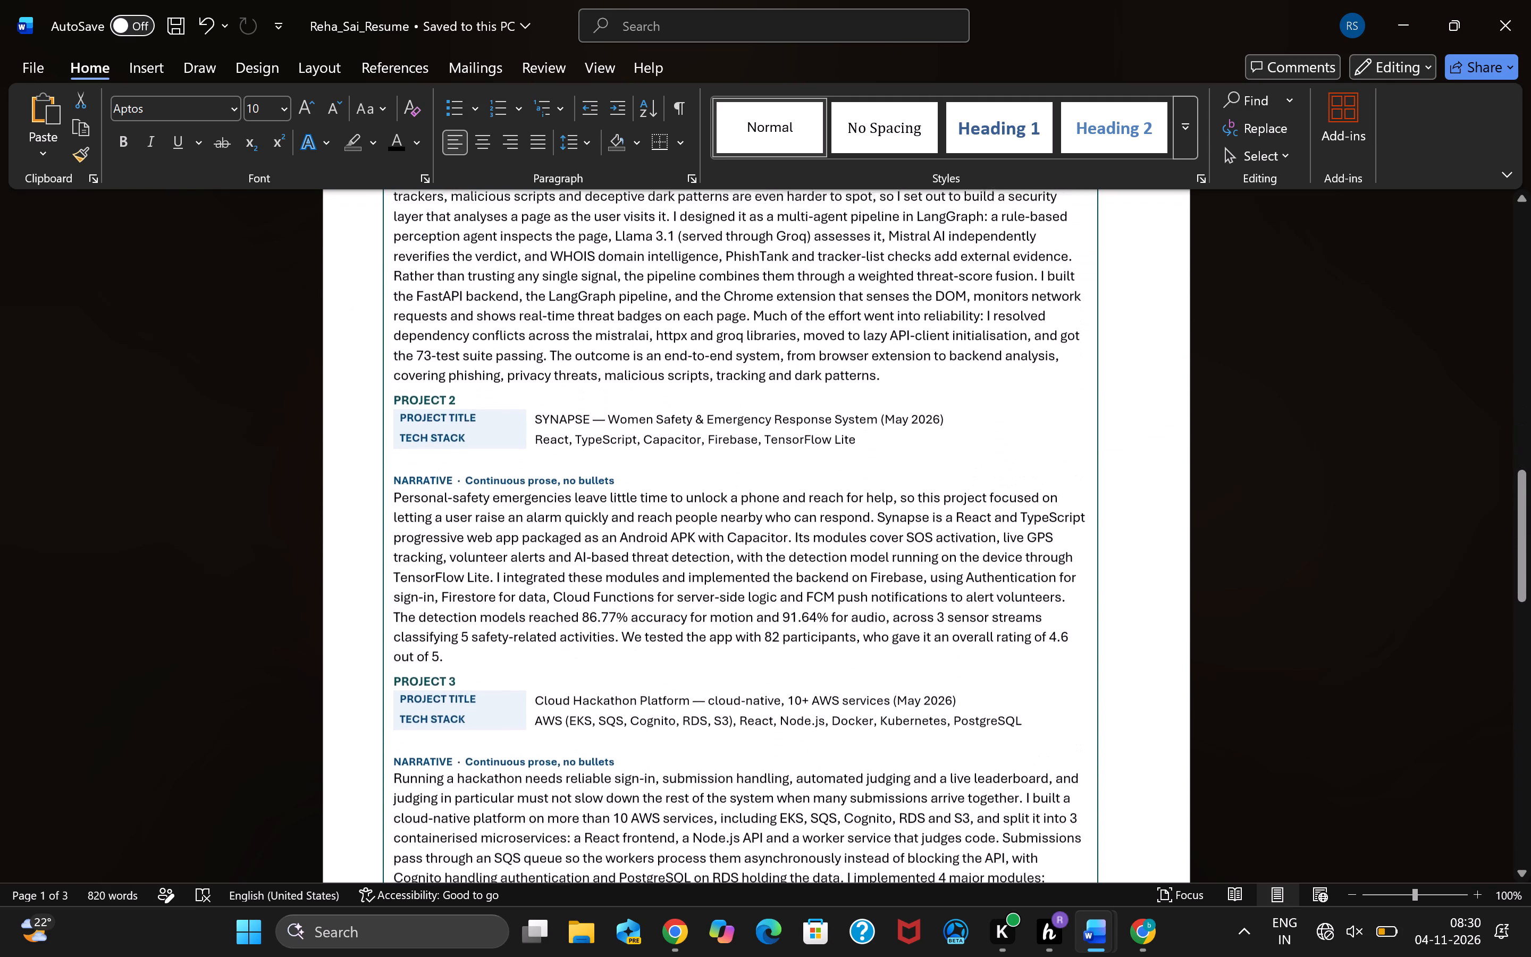
{"action": "scroll", "coordinate": [360, 703], "scroll_direction": "down", "scroll_amount": 3}
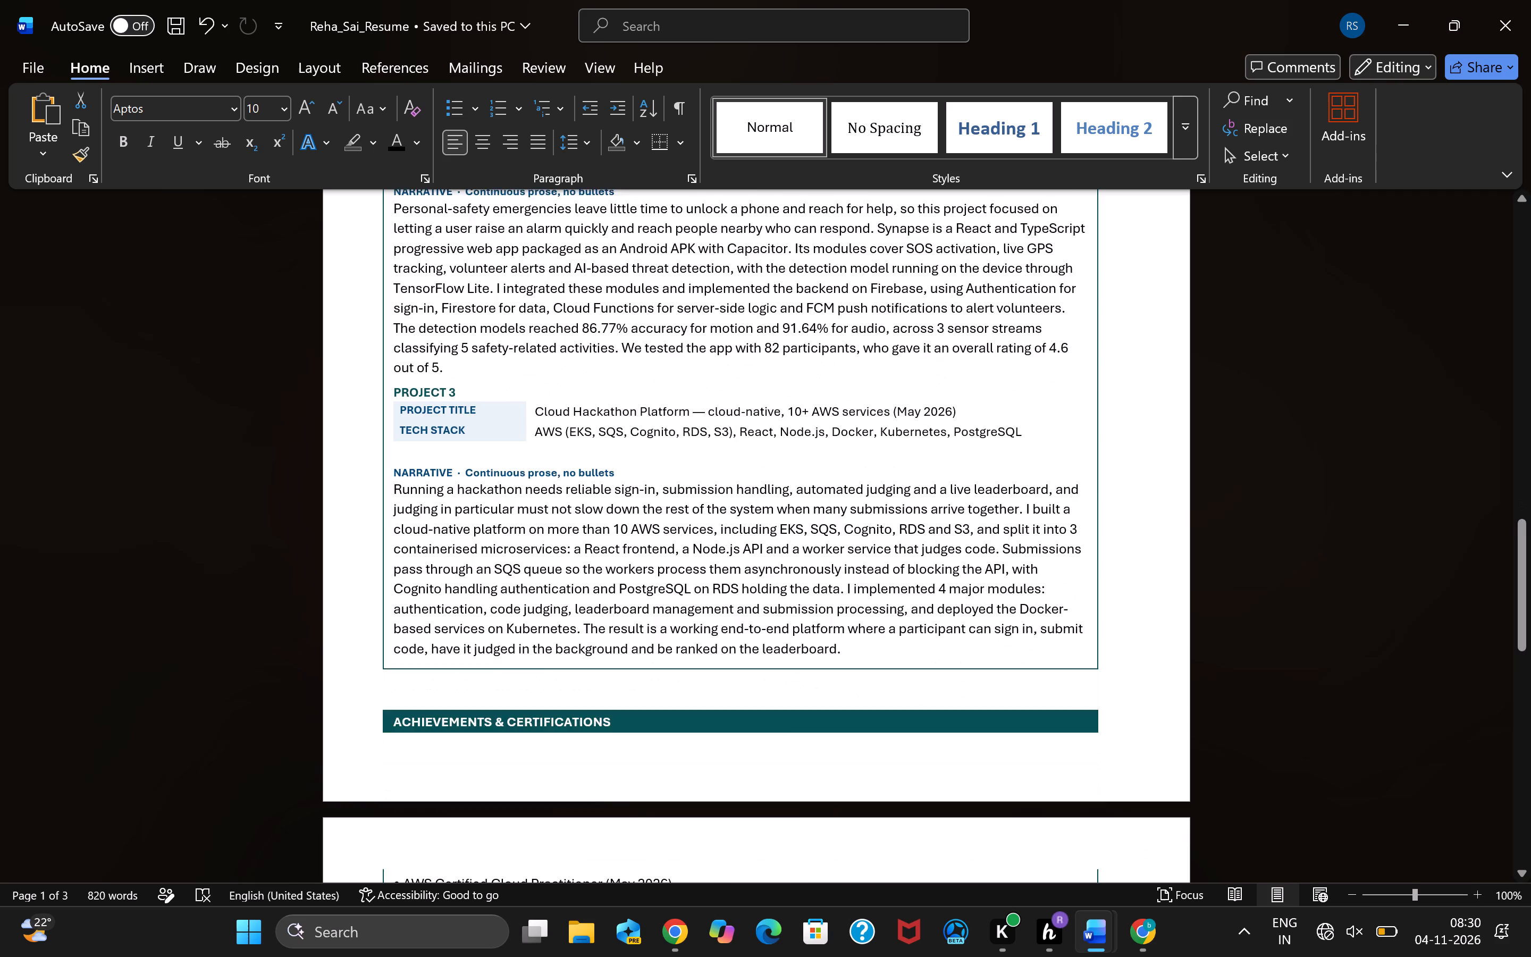
{"action": "scroll", "coordinate": [360, 703], "scroll_direction": "down", "scroll_amount": 2}
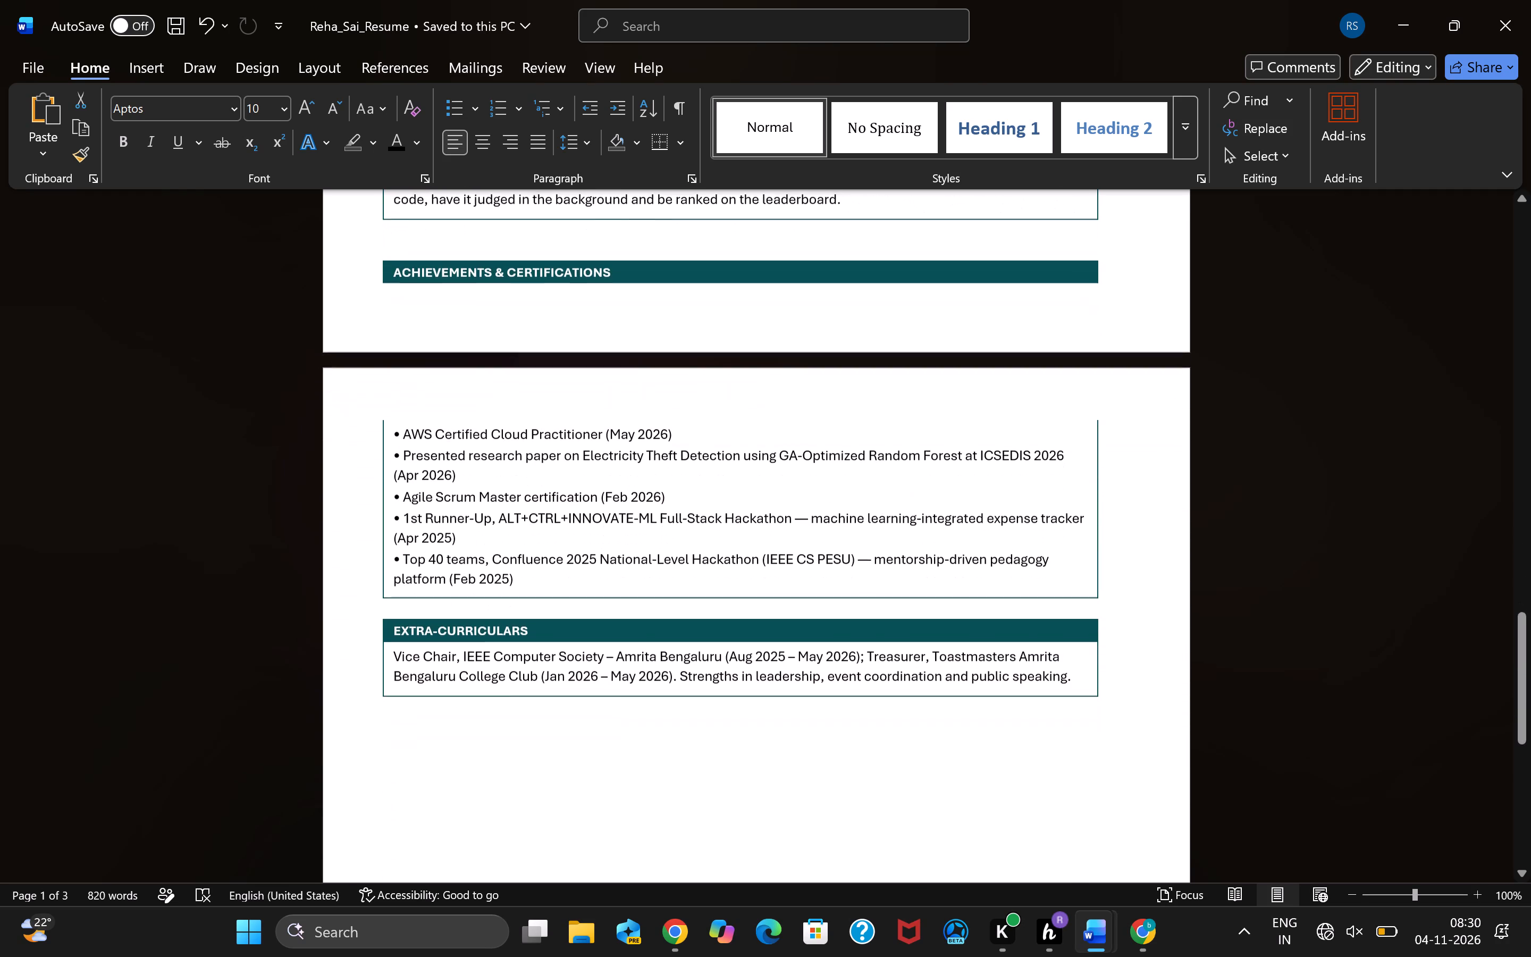
{"action": "scroll", "coordinate": [360, 703], "scroll_direction": "down", "scroll_amount": 1}
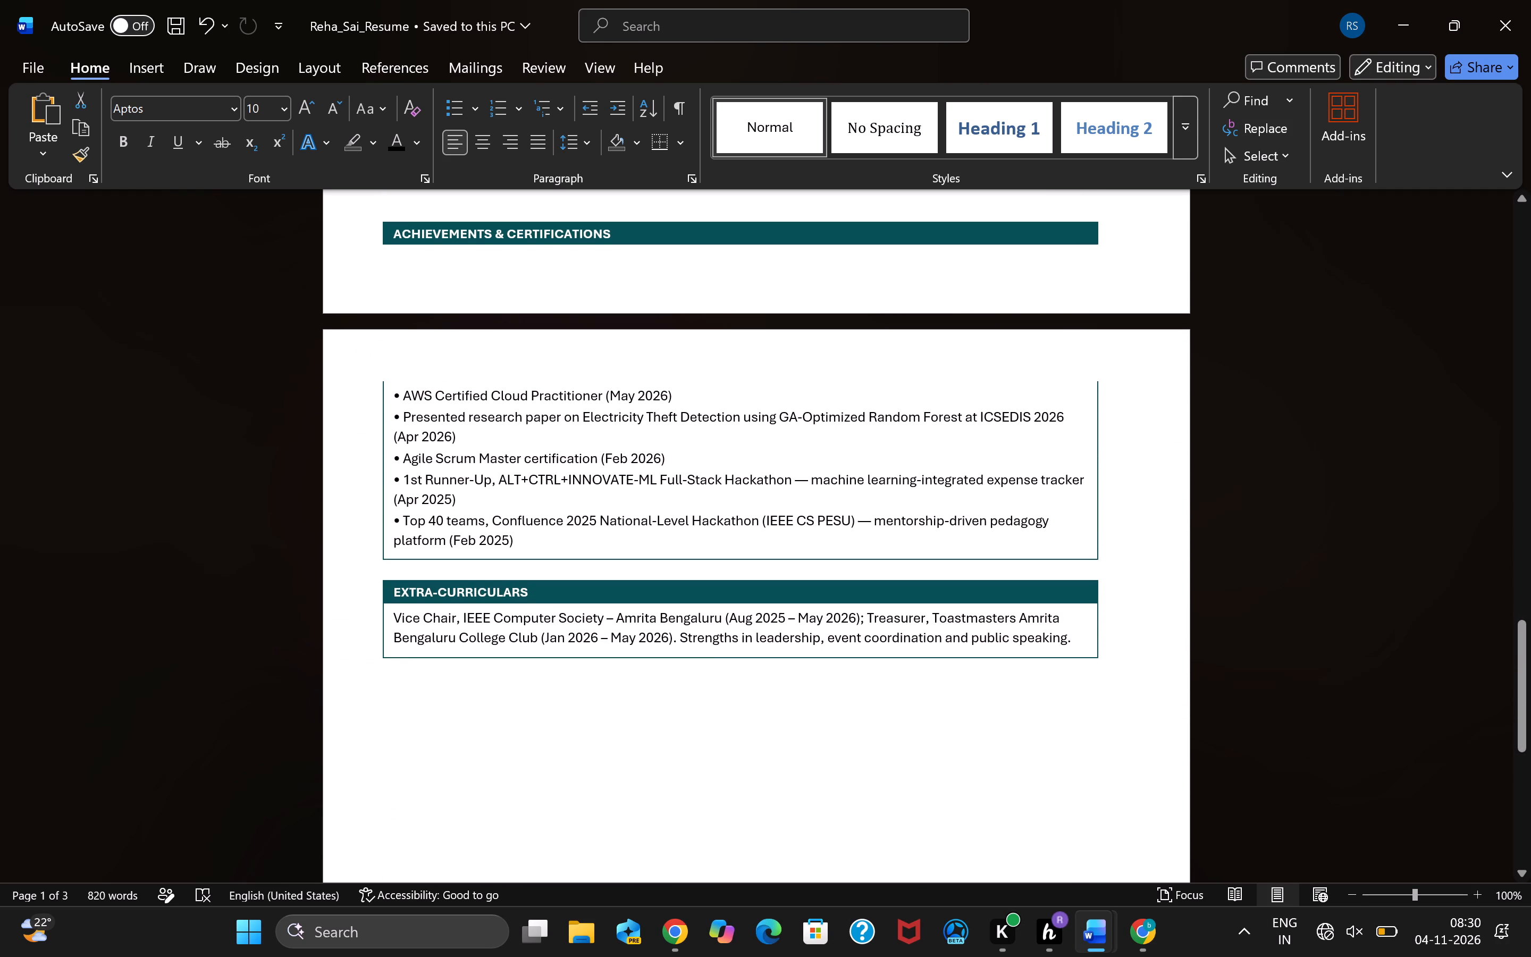
{"action": "scroll", "coordinate": [360, 703], "scroll_direction": "down", "scroll_amount": 2}
{"action": "scroll", "coordinate": [360, 703], "scroll_direction": "up", "scroll_amount": 2}
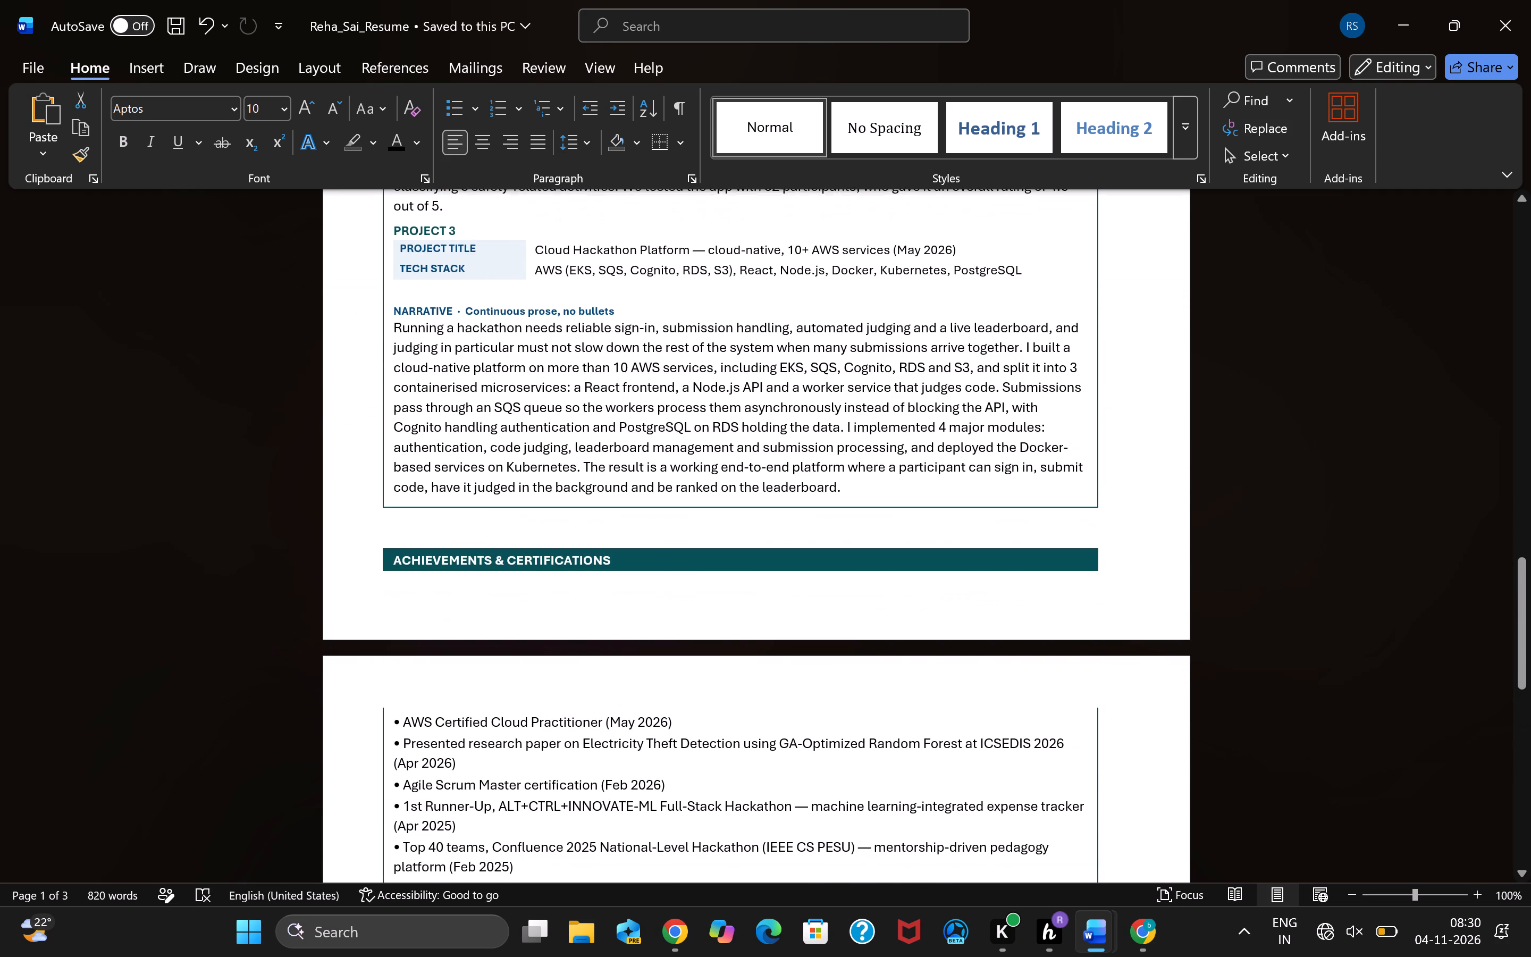
{"action": "scroll", "coordinate": [360, 703], "scroll_direction": "up", "scroll_amount": 5}
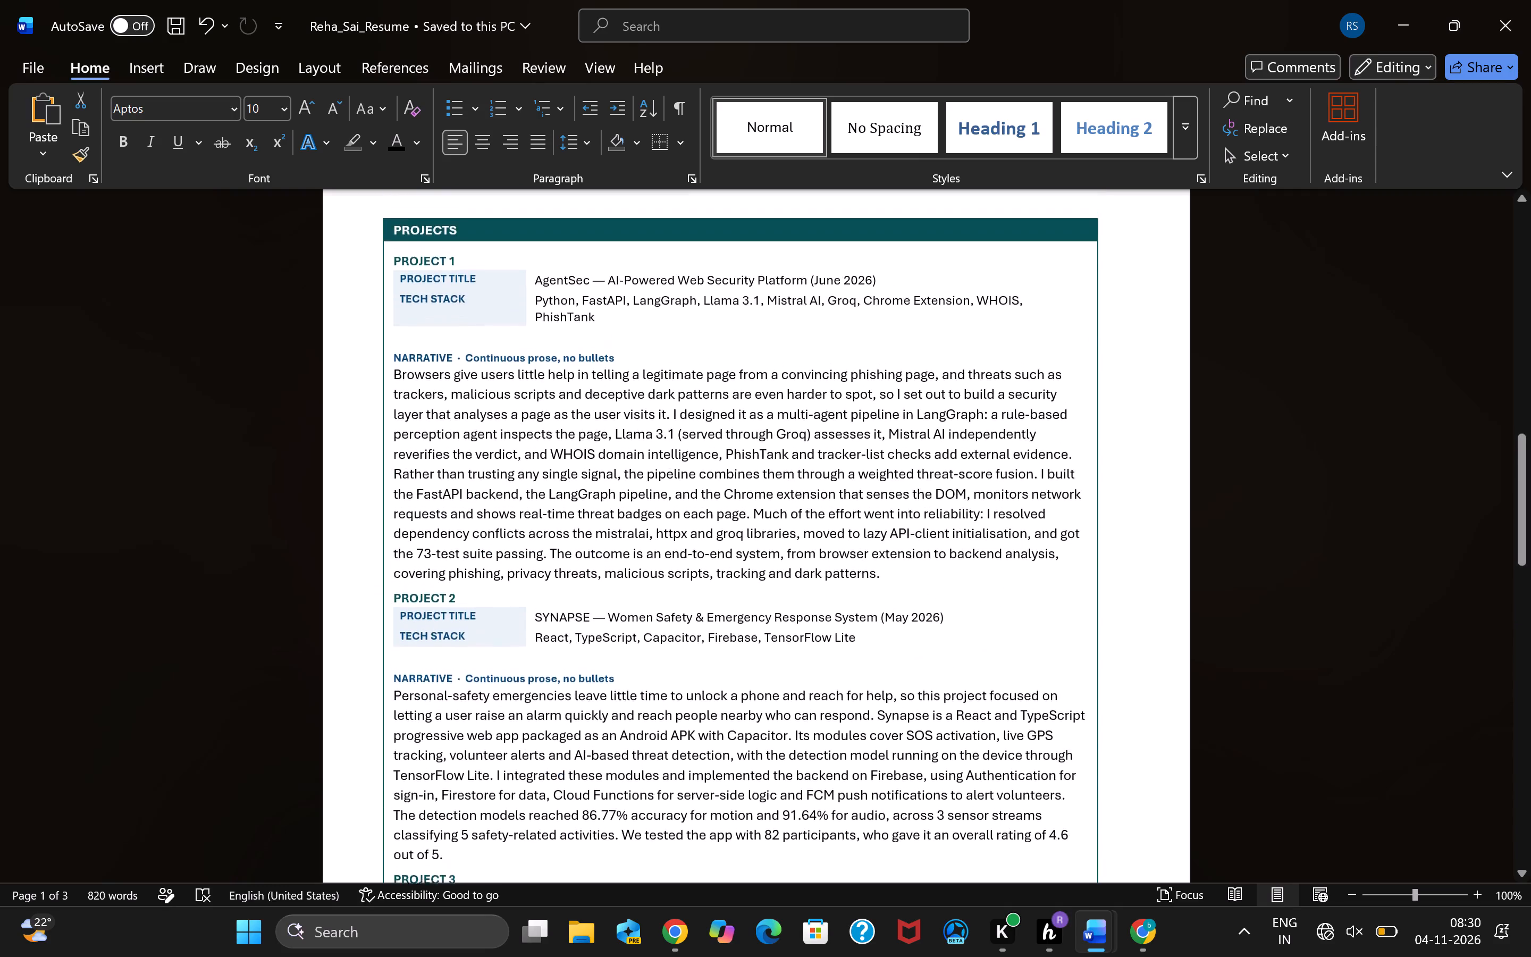
{"action": "scroll", "coordinate": [360, 703], "scroll_direction": "up", "scroll_amount": 8}
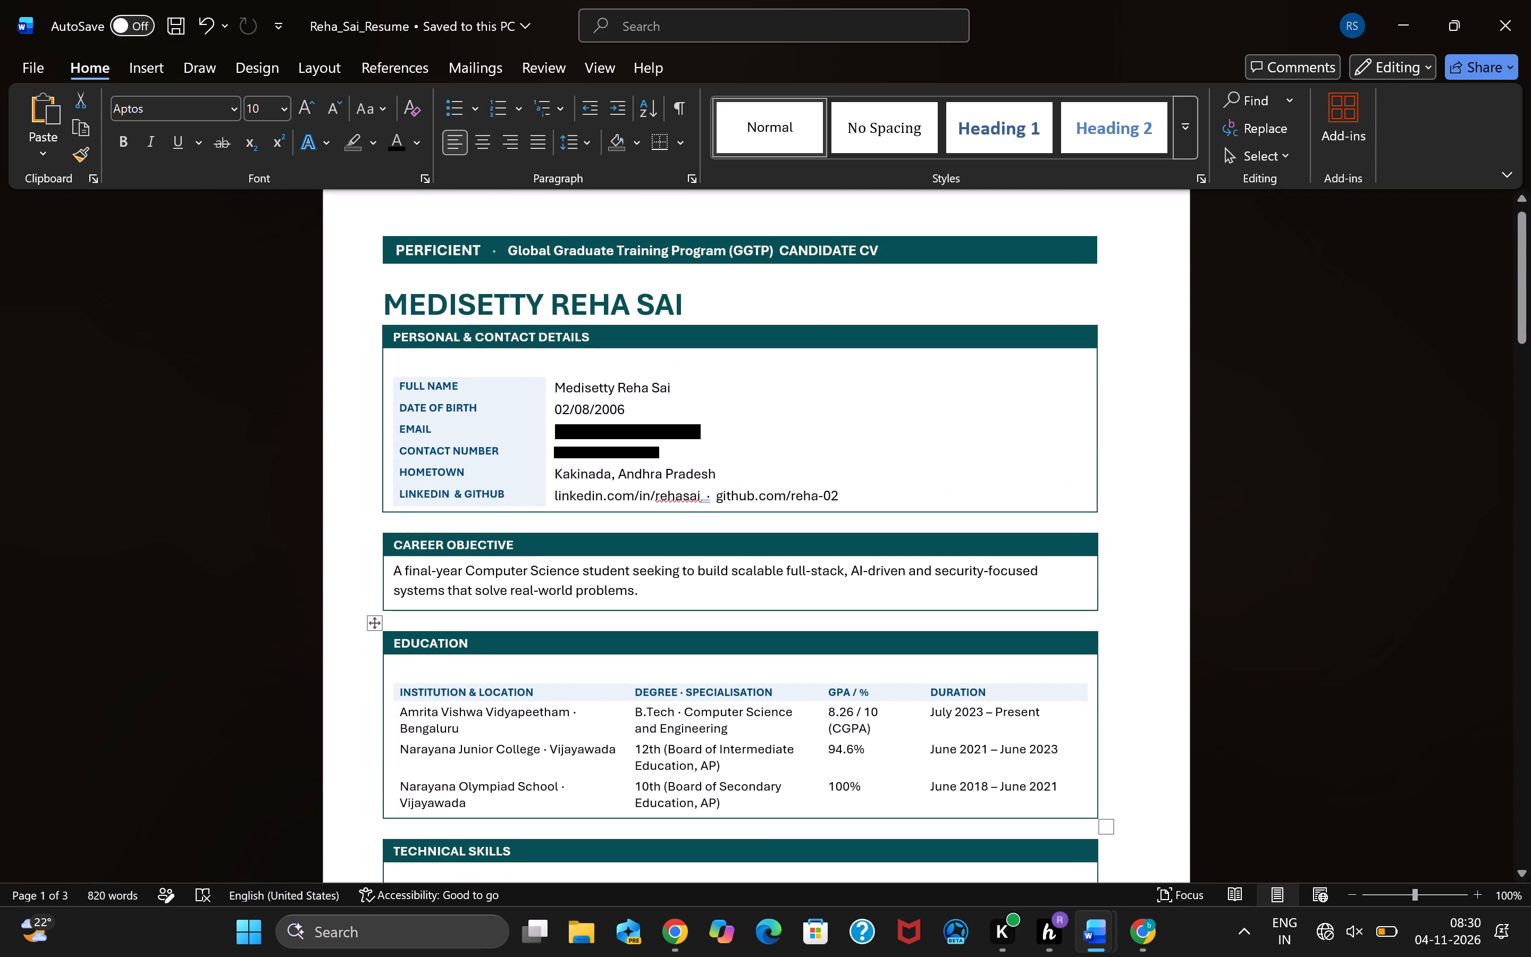
Recheck the first page, from the LinkedIn and GitHub line to the blank space below technical skills.
{"action": "left_click", "coordinate": [709, 493]}
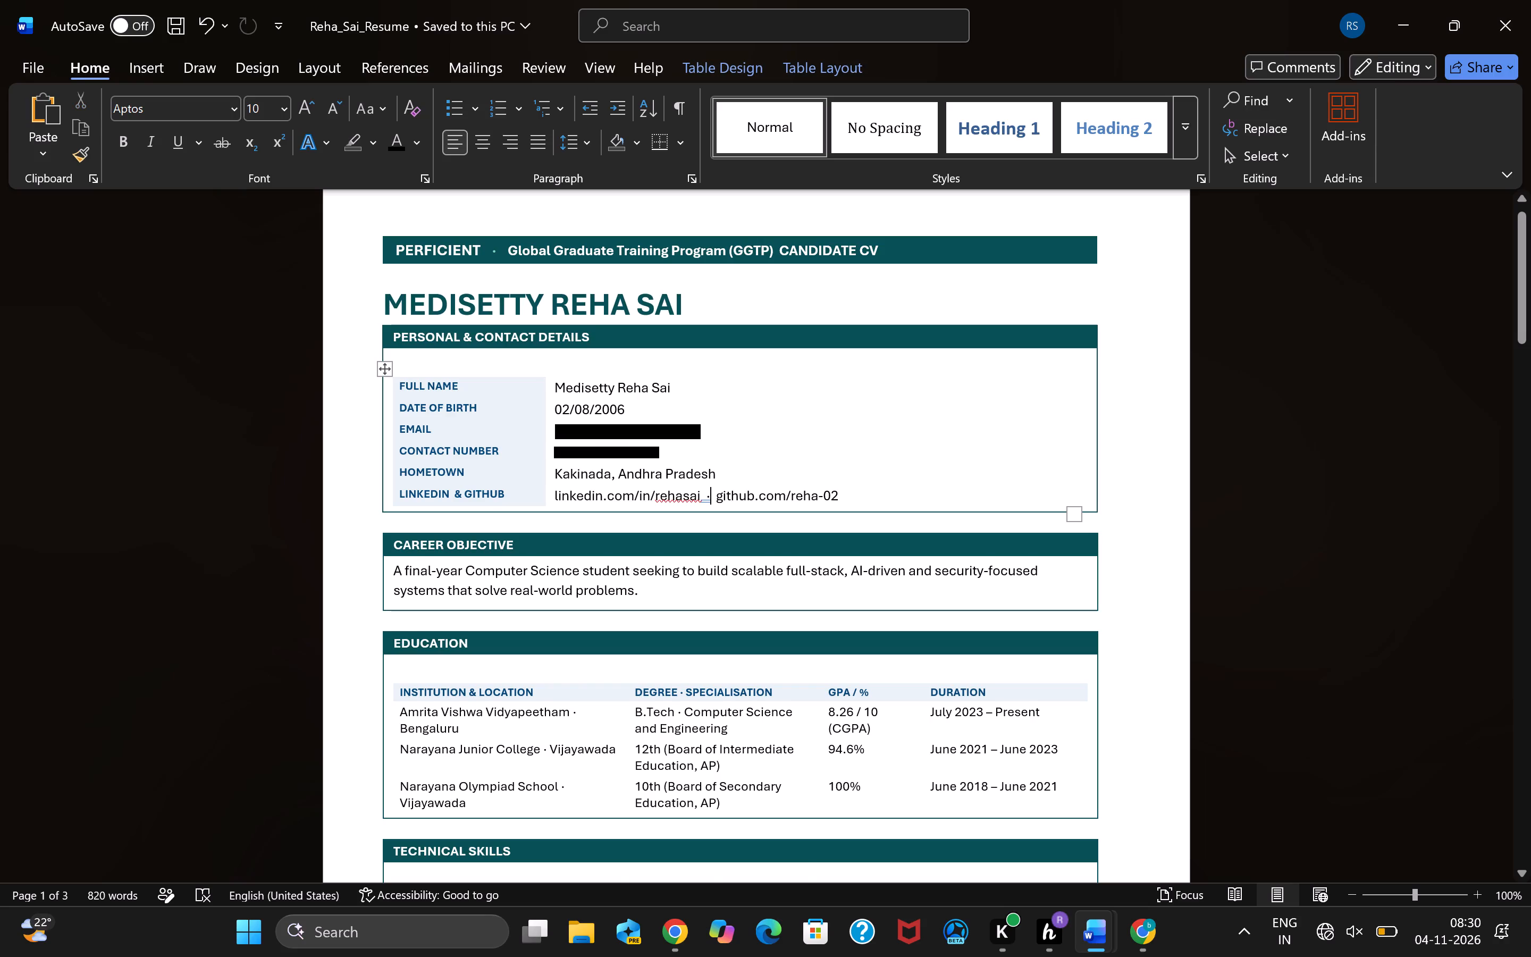
{"action": "scroll", "coordinate": [916, 474], "scroll_direction": "down", "scroll_amount": 1}
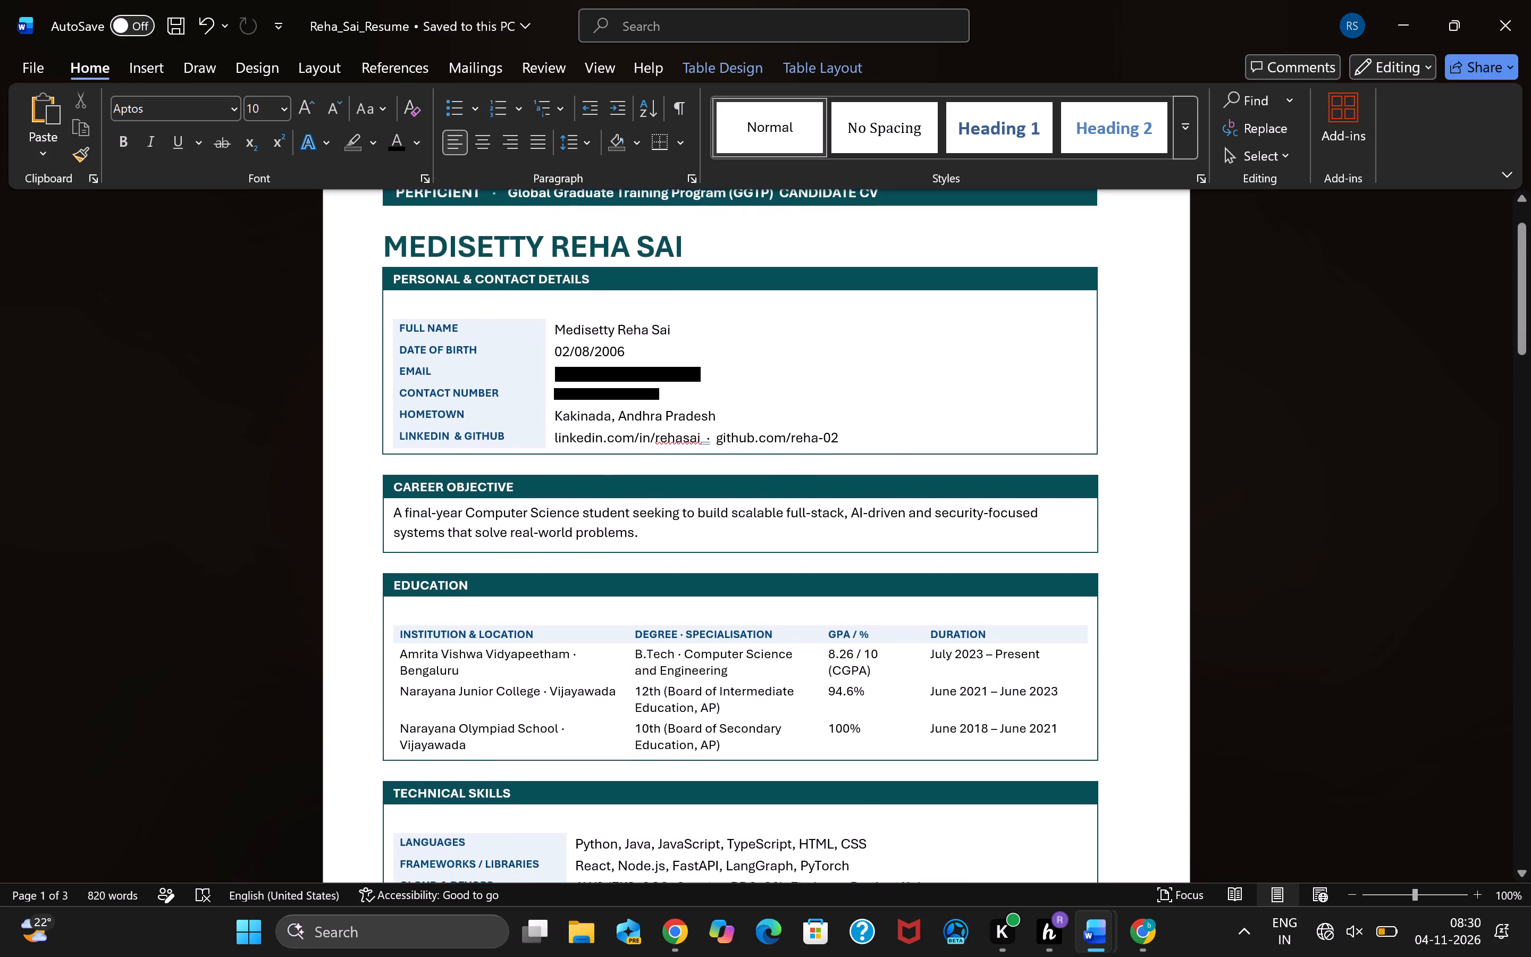
{"action": "scroll", "coordinate": [916, 474], "scroll_direction": "down", "scroll_amount": 3}
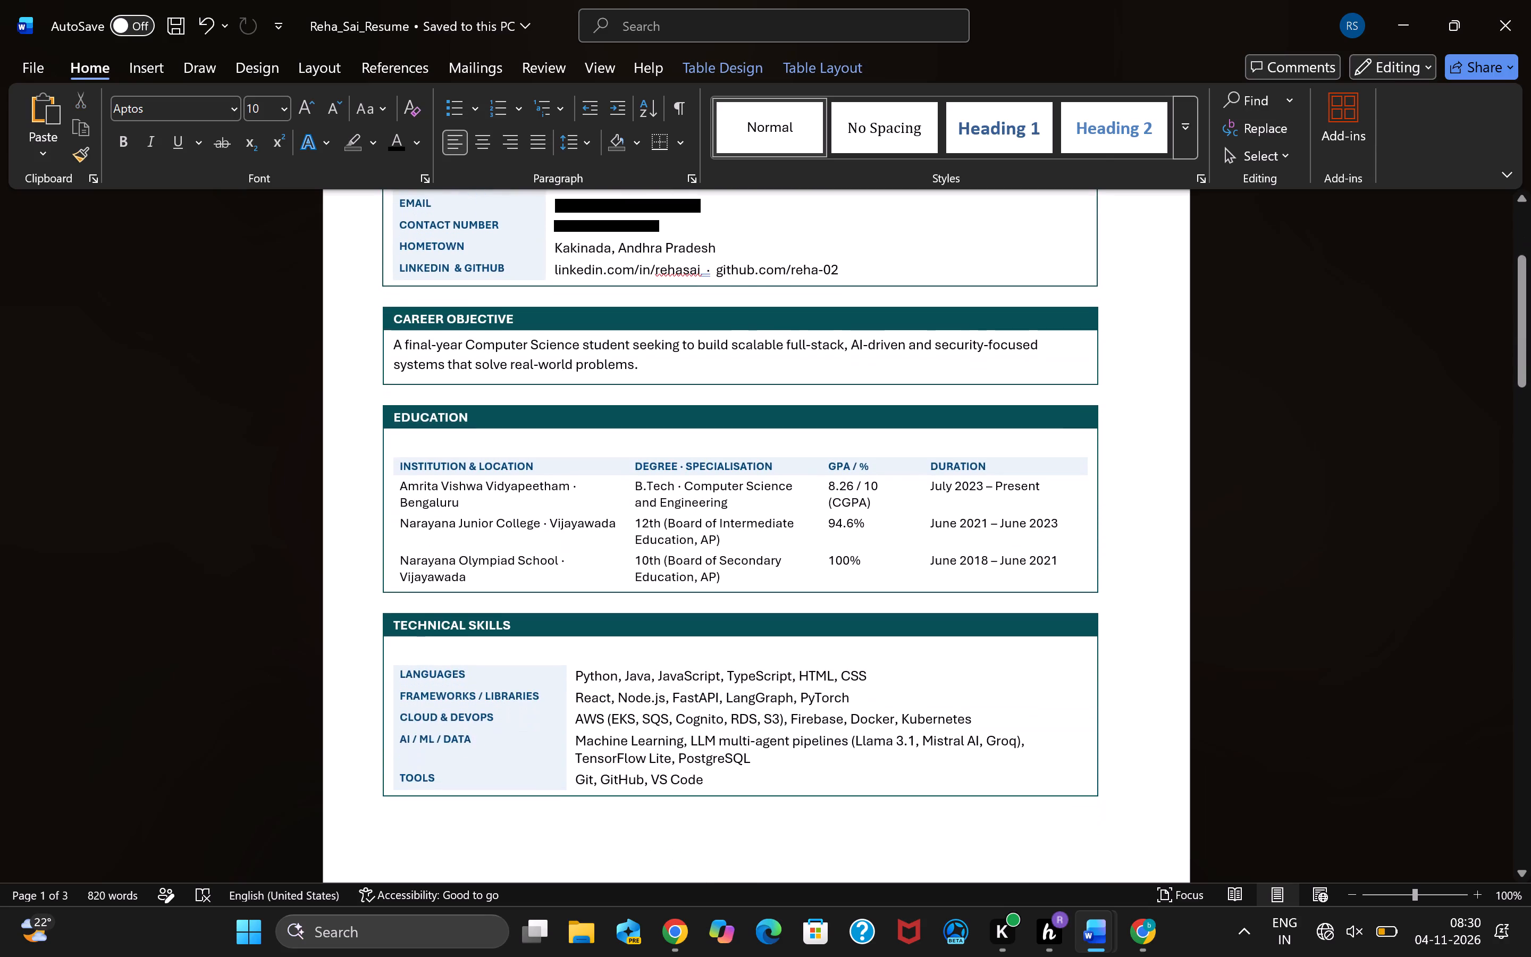
{"action": "scroll", "coordinate": [916, 474], "scroll_direction": "down", "scroll_amount": 2}
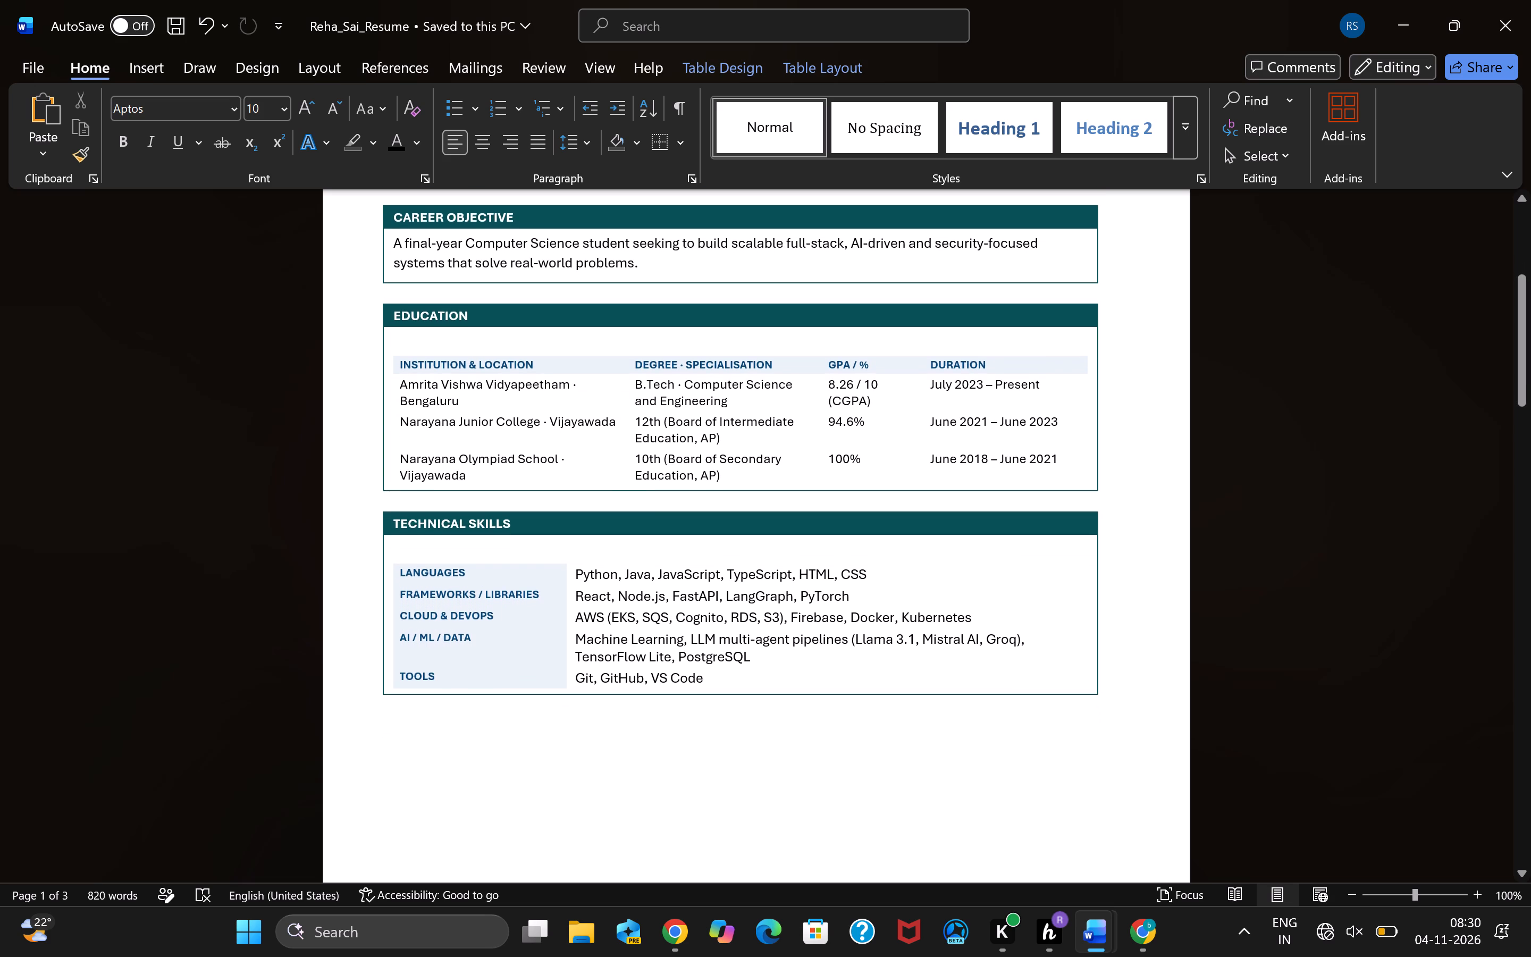
{"action": "scroll", "coordinate": [916, 474], "scroll_direction": "down", "scroll_amount": 2}
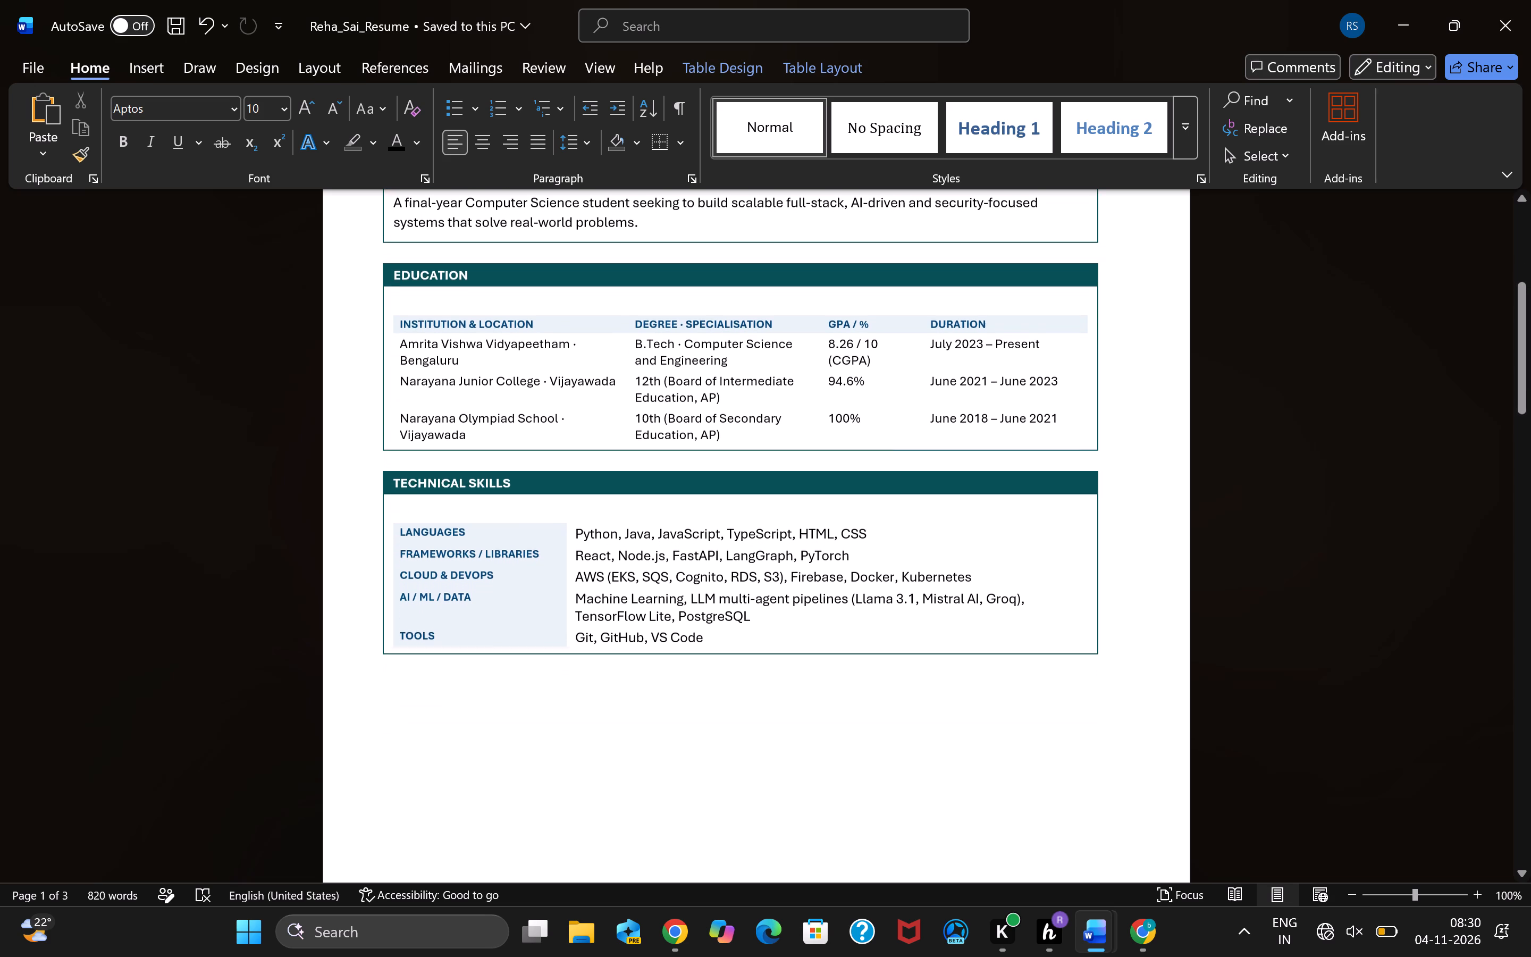
{"action": "scroll", "coordinate": [916, 474], "scroll_direction": "down", "scroll_amount": 3}
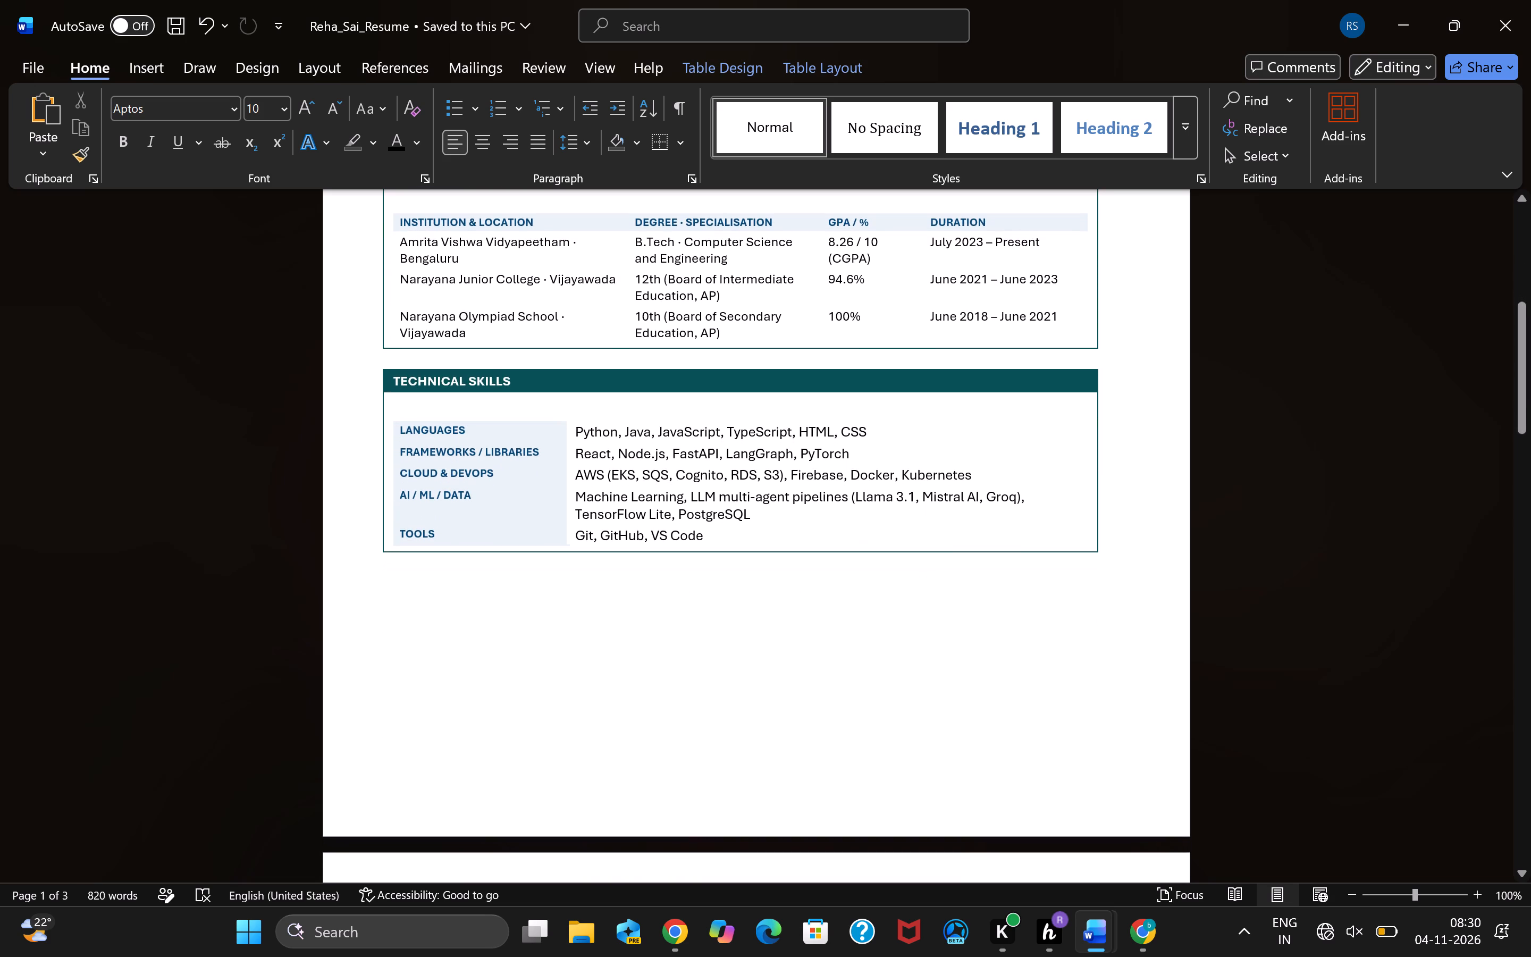
{"action": "scroll", "coordinate": [916, 474], "scroll_direction": "down", "scroll_amount": 2}
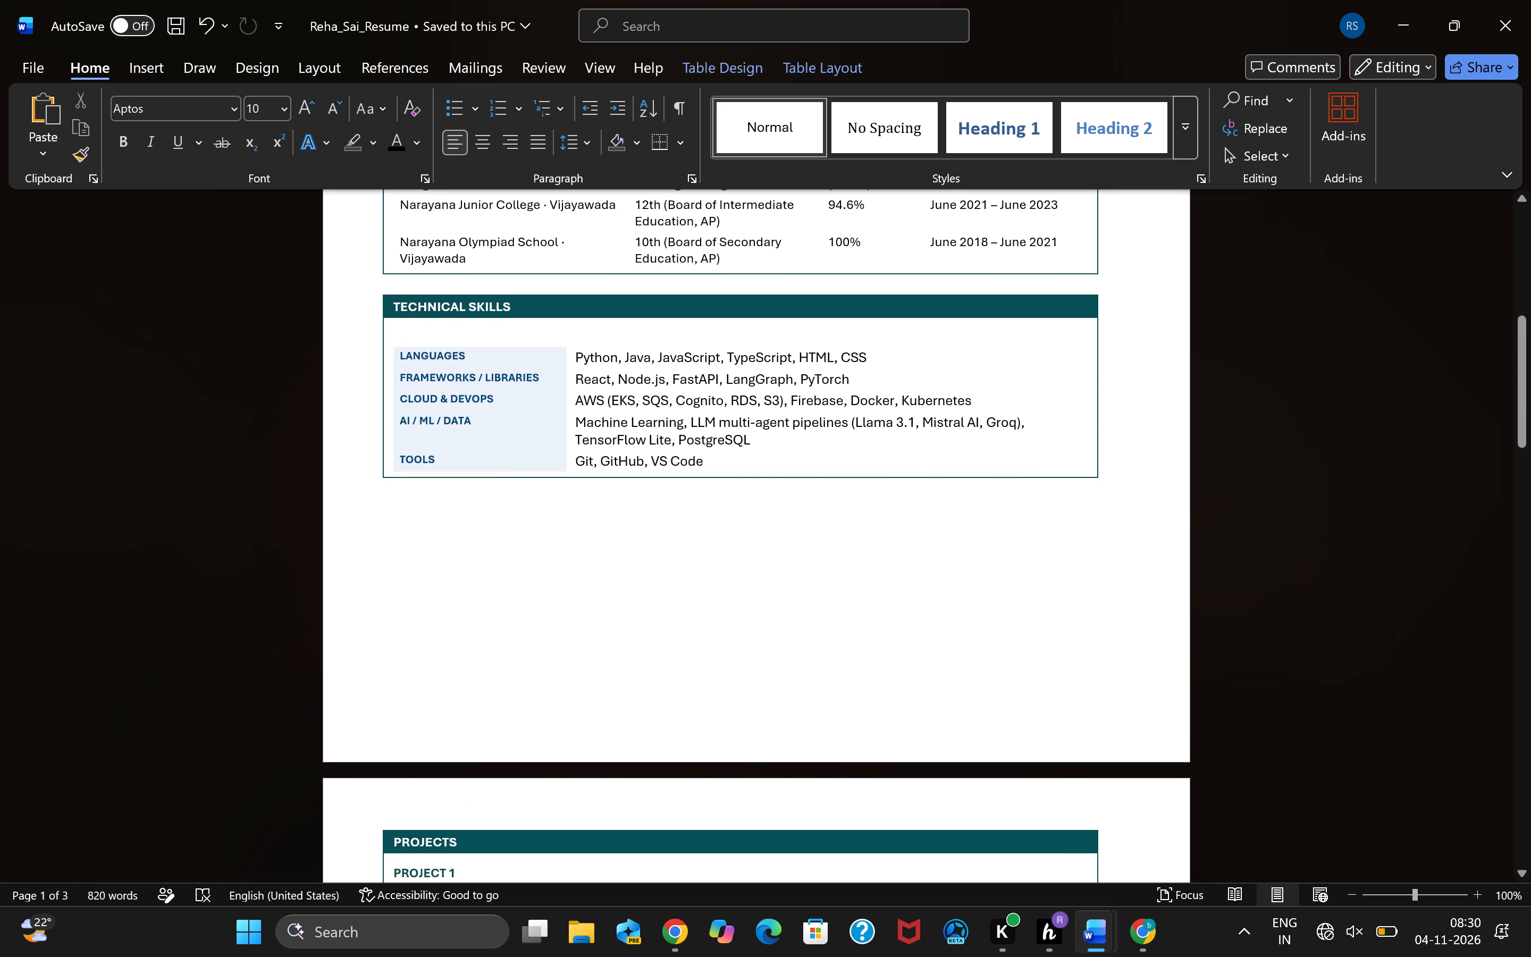
{"action": "scroll", "coordinate": [916, 474], "scroll_direction": "down", "scroll_amount": 1}
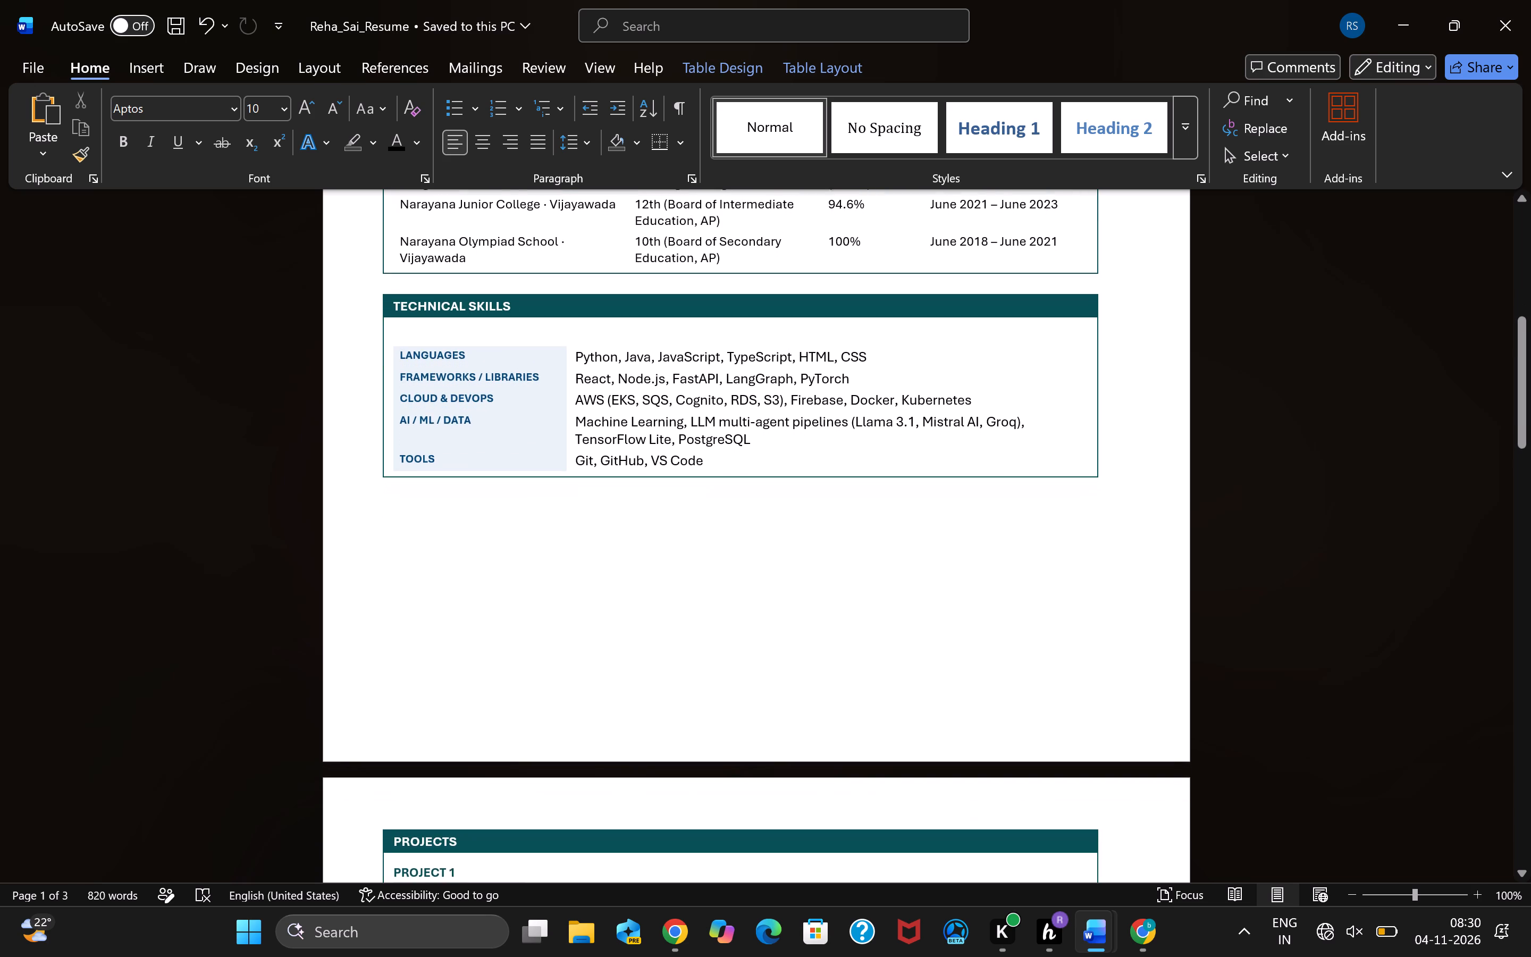
Reread the project titles, tech stacks and narratives on the second page.
{"action": "scroll", "coordinate": [916, 474], "scroll_direction": "down", "scroll_amount": 7}
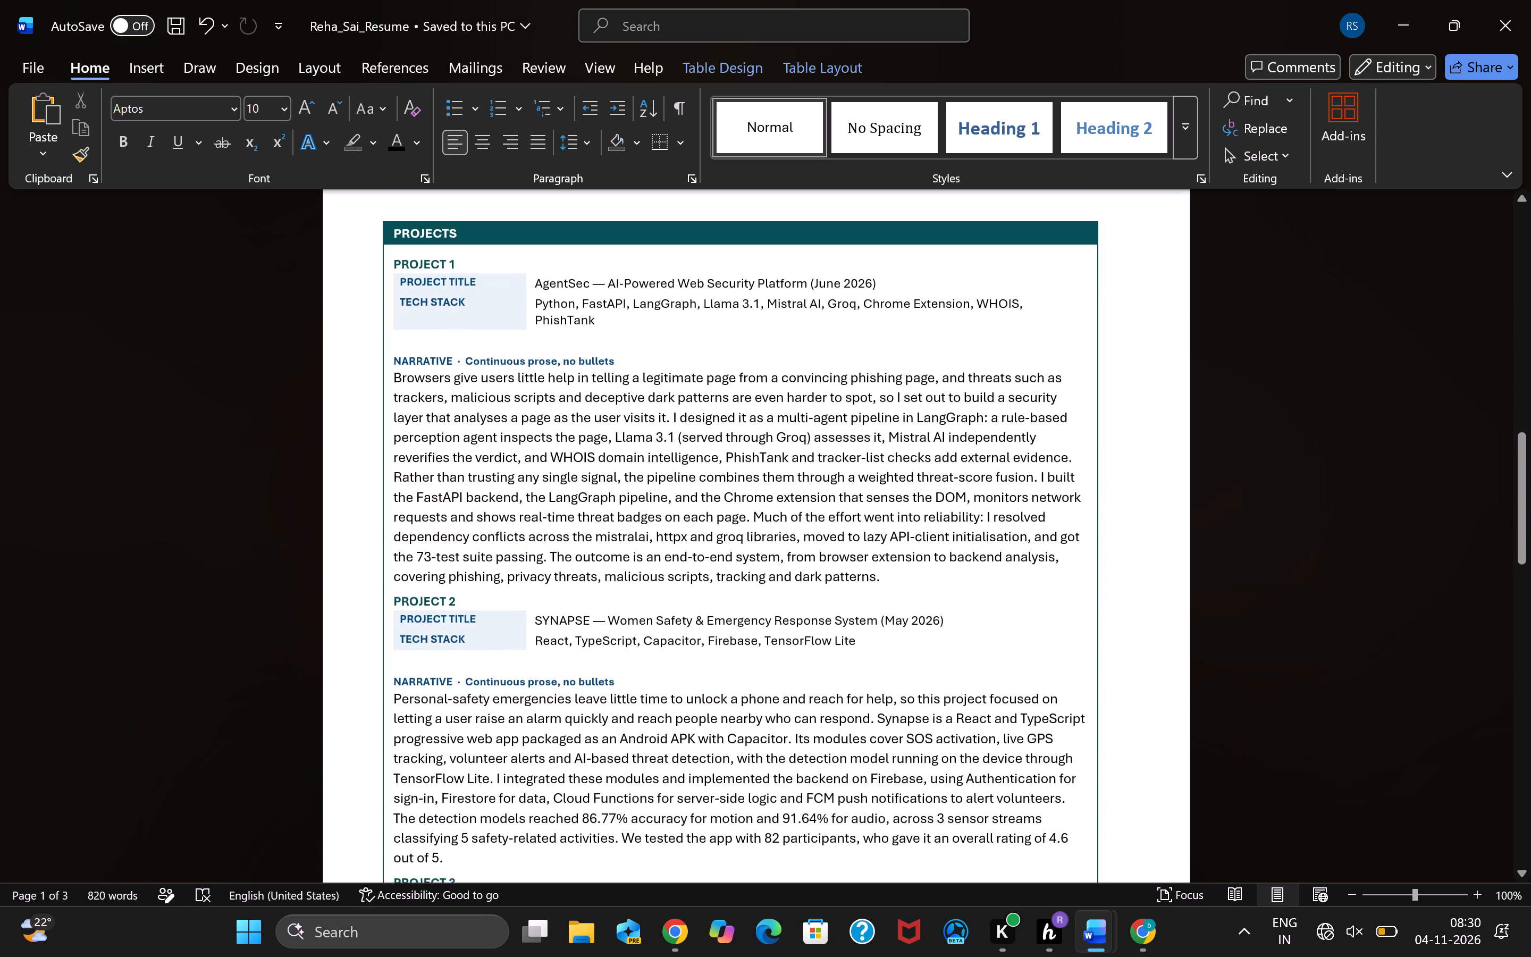
{"action": "scroll", "coordinate": [916, 474], "scroll_direction": "down", "scroll_amount": 4}
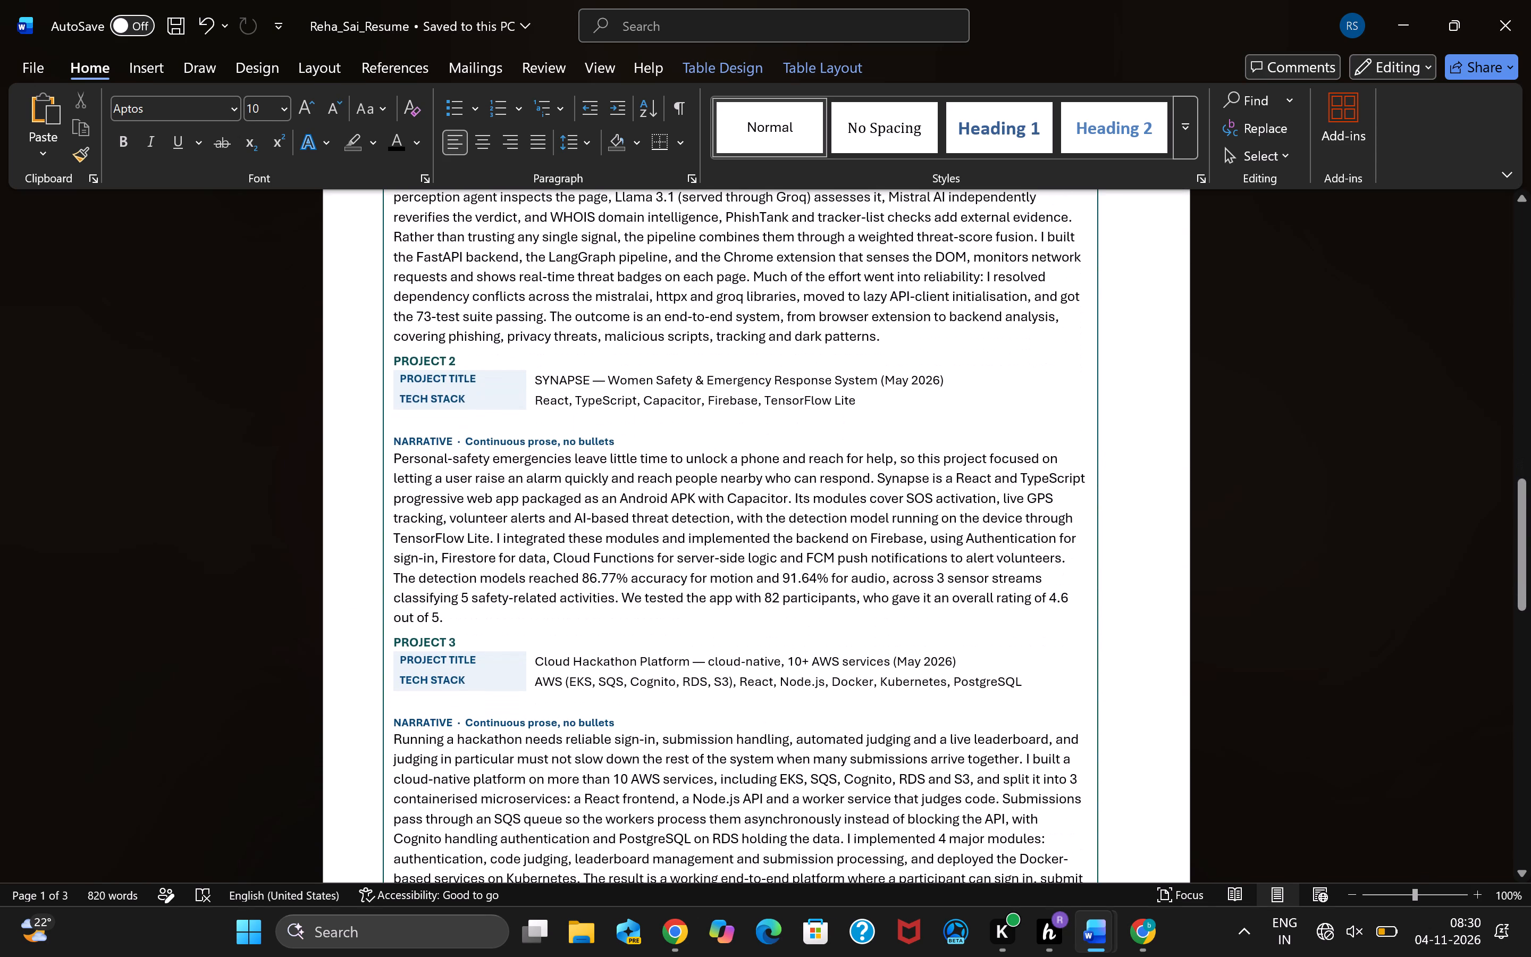
{"action": "scroll", "coordinate": [916, 474], "scroll_direction": "down", "scroll_amount": 1}
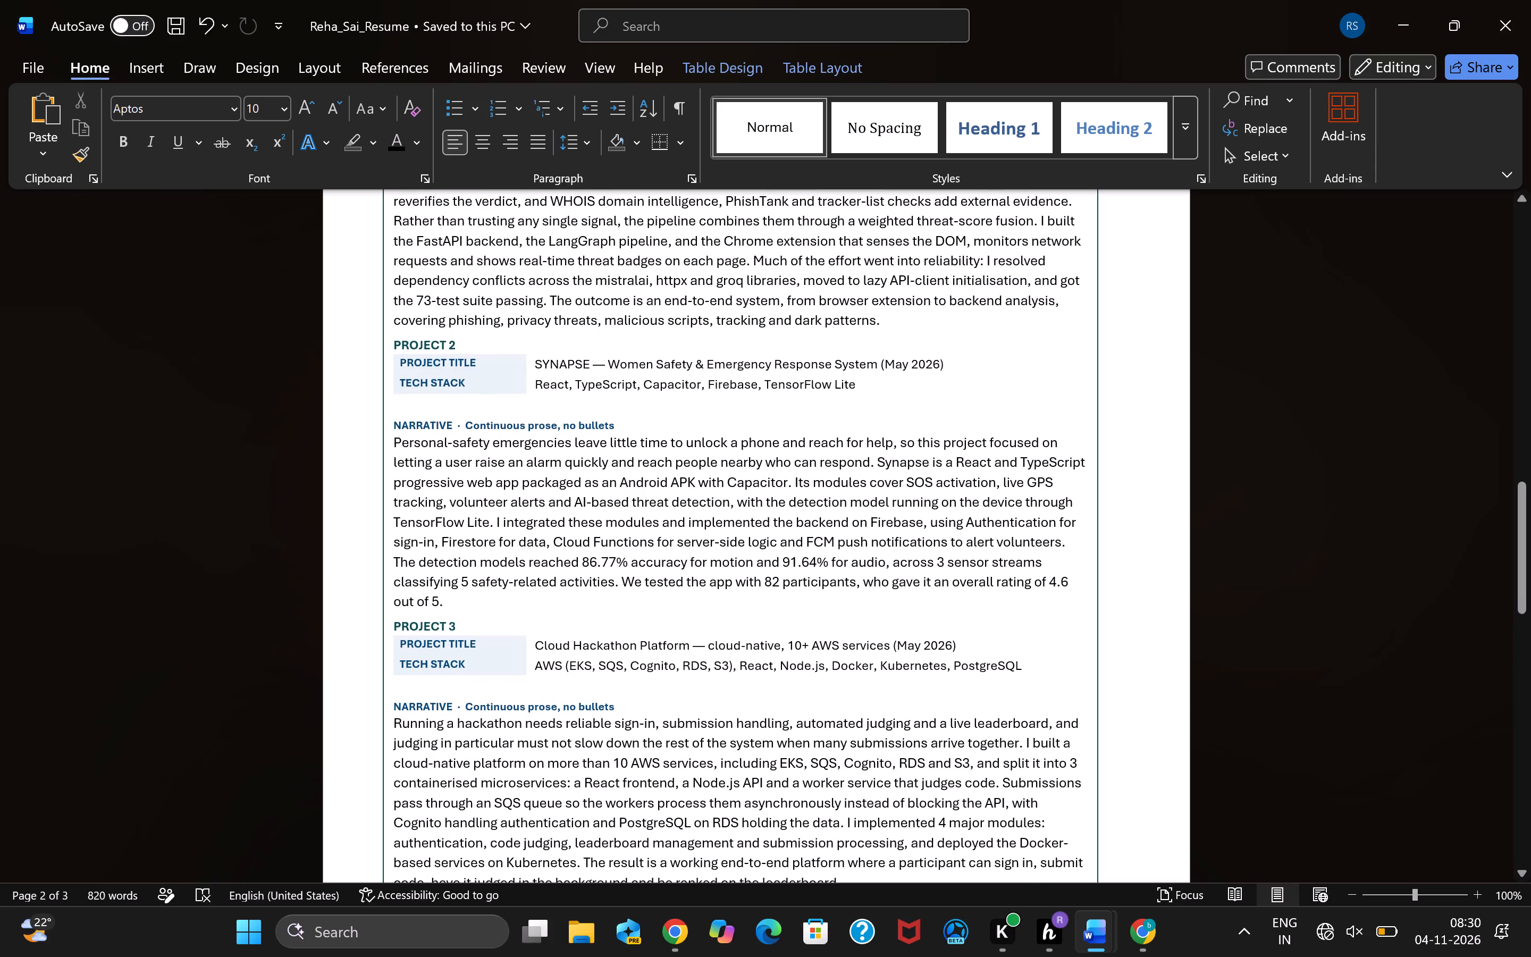
{"action": "scroll", "coordinate": [916, 474], "scroll_direction": "down", "scroll_amount": 1}
{"action": "scroll", "coordinate": [916, 474], "scroll_direction": "up", "scroll_amount": 4}
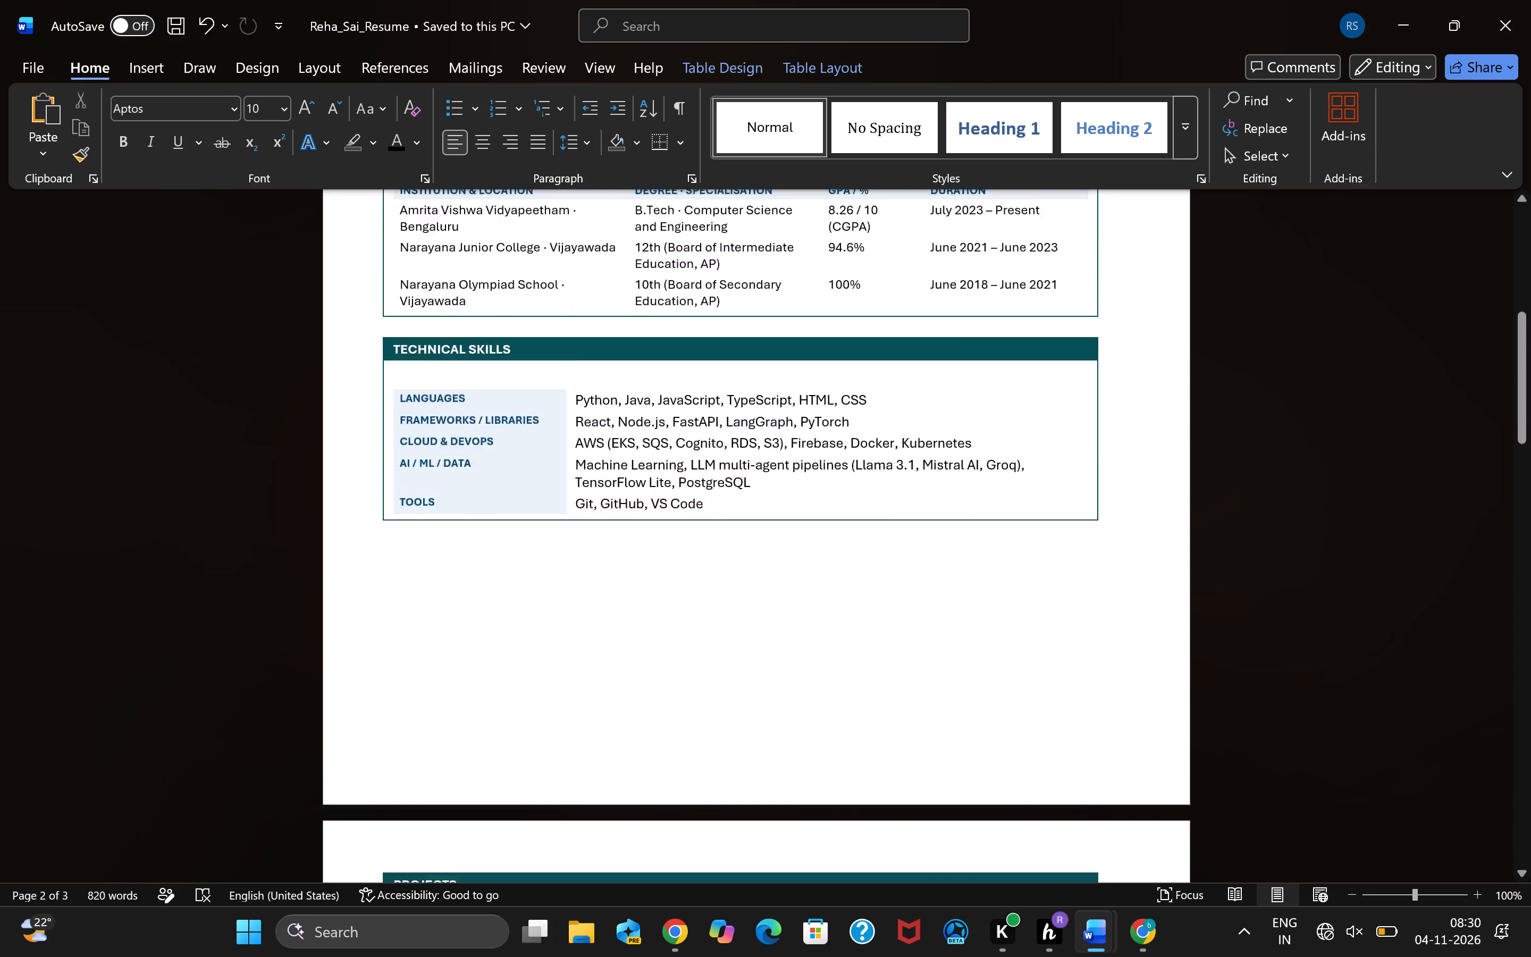
{"action": "scroll", "coordinate": [916, 474], "scroll_direction": "up", "scroll_amount": 3}
{"action": "scroll", "coordinate": [916, 474], "scroll_direction": "down", "scroll_amount": 5}
{"action": "scroll", "coordinate": [916, 474], "scroll_direction": "up", "scroll_amount": 3}
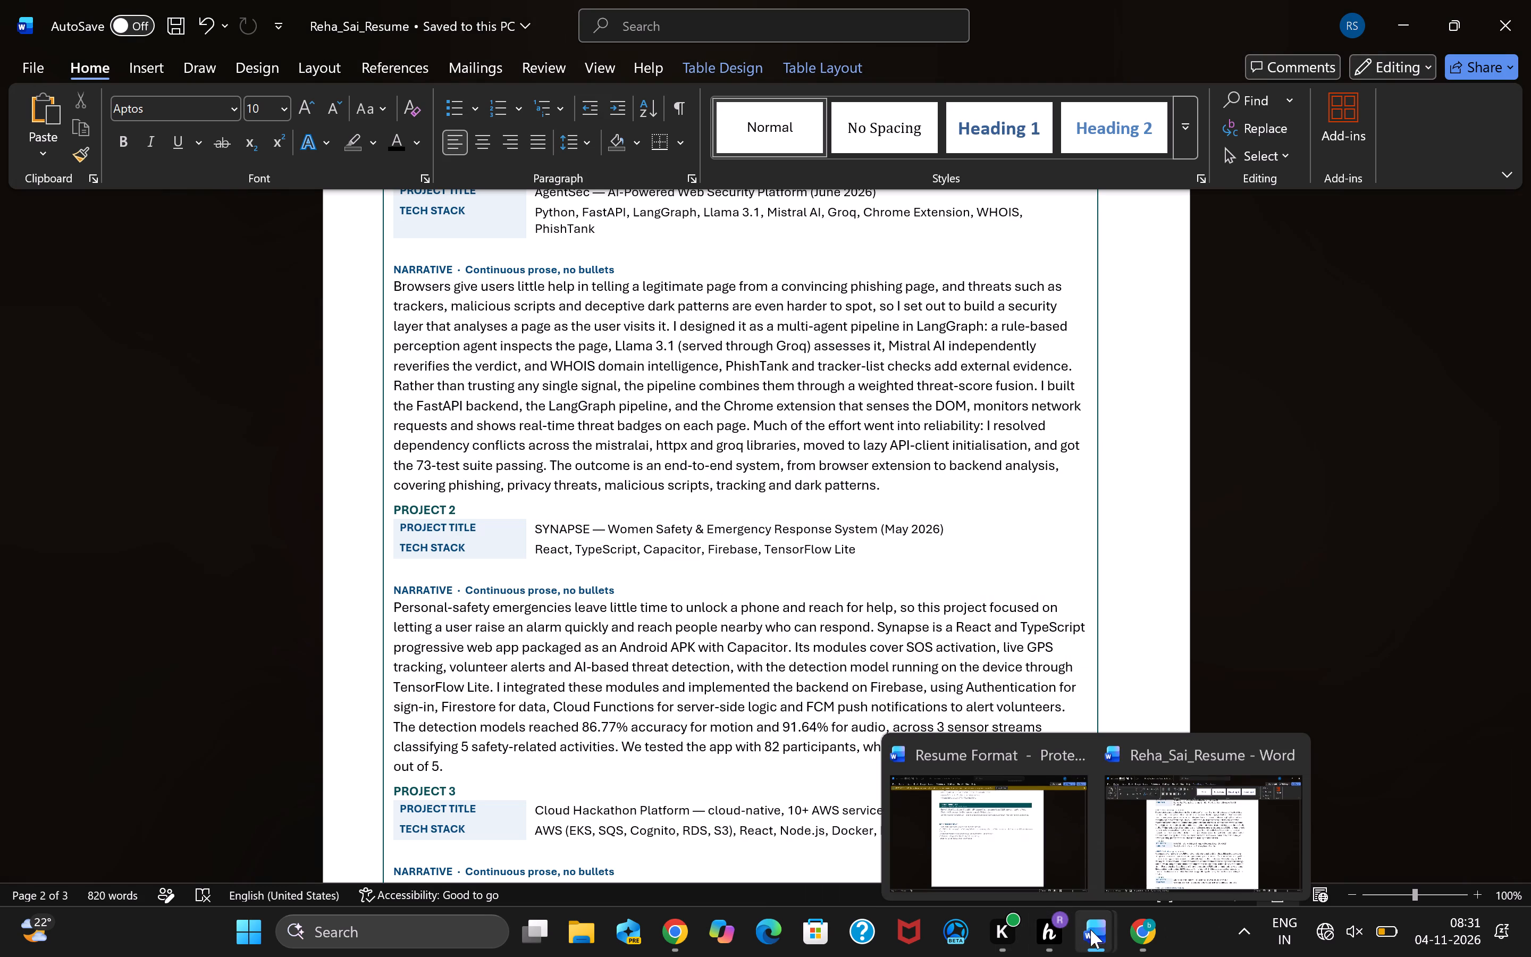
{"action": "left_click", "coordinate": [1016, 847]}
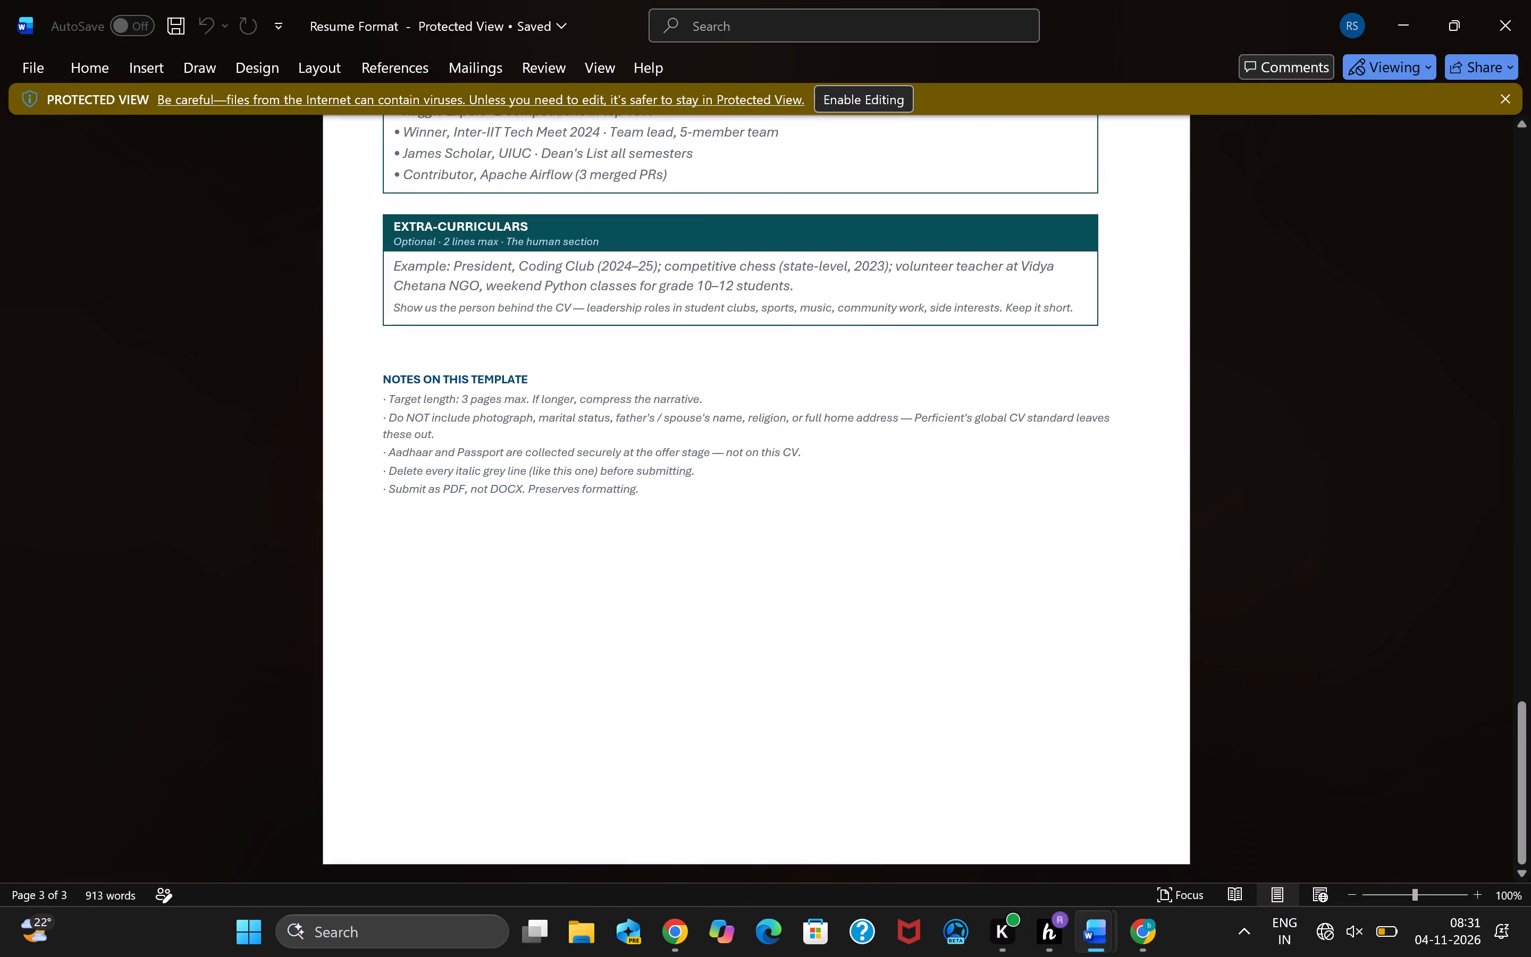
{"action": "scroll", "coordinate": [714, 587], "scroll_direction": "up", "scroll_amount": 7}
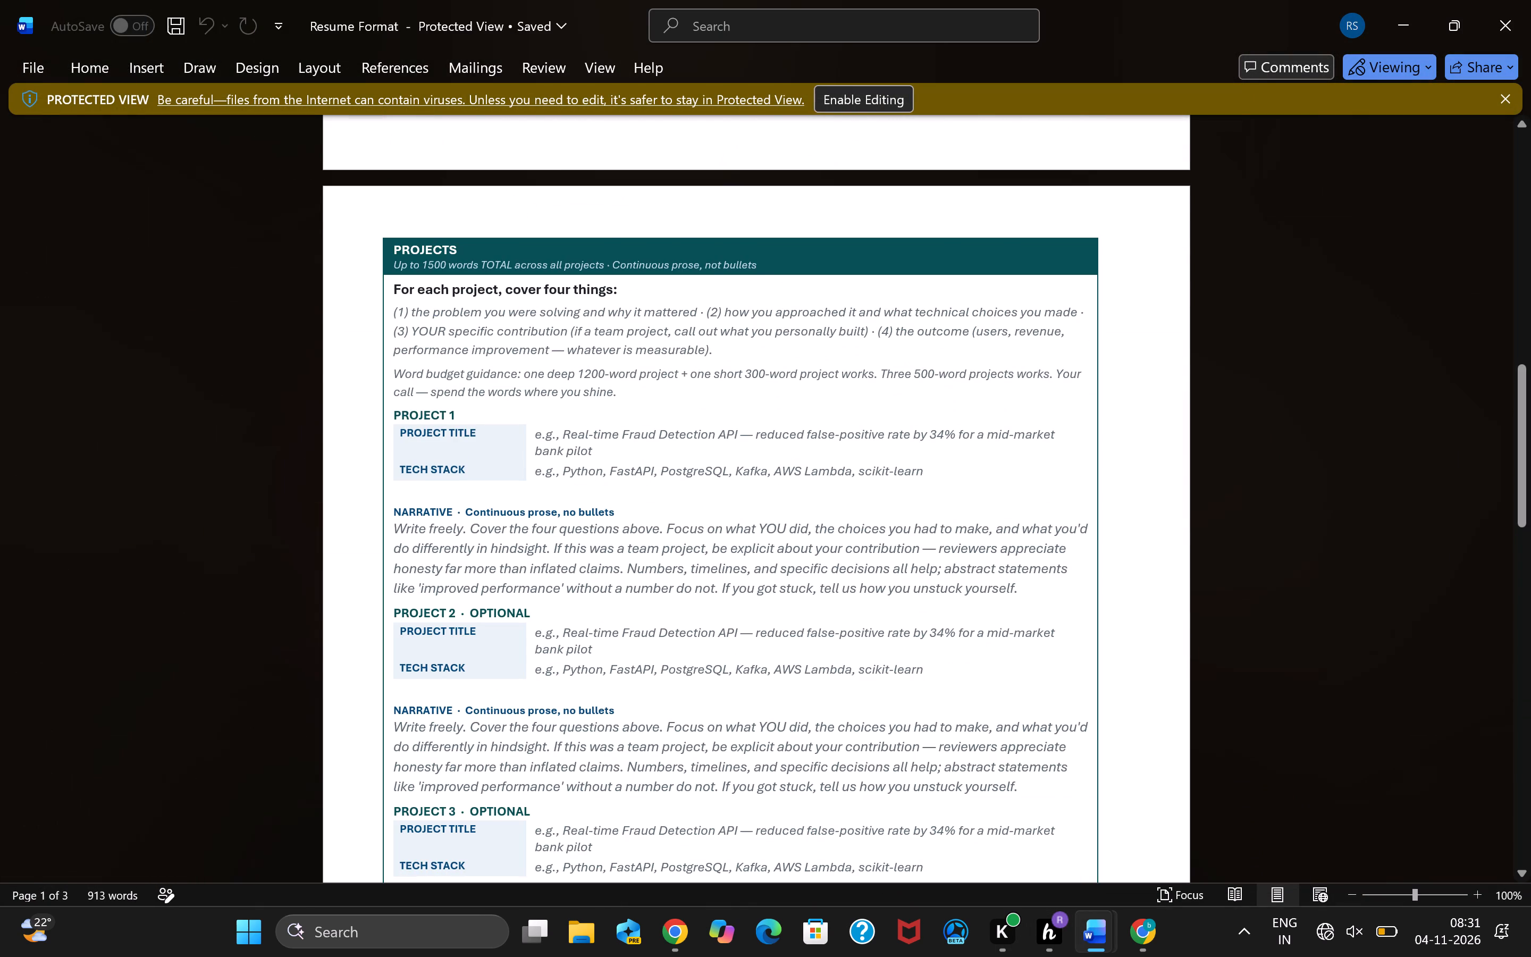
{"action": "scroll", "coordinate": [478, 501], "scroll_direction": "up", "scroll_amount": 2}
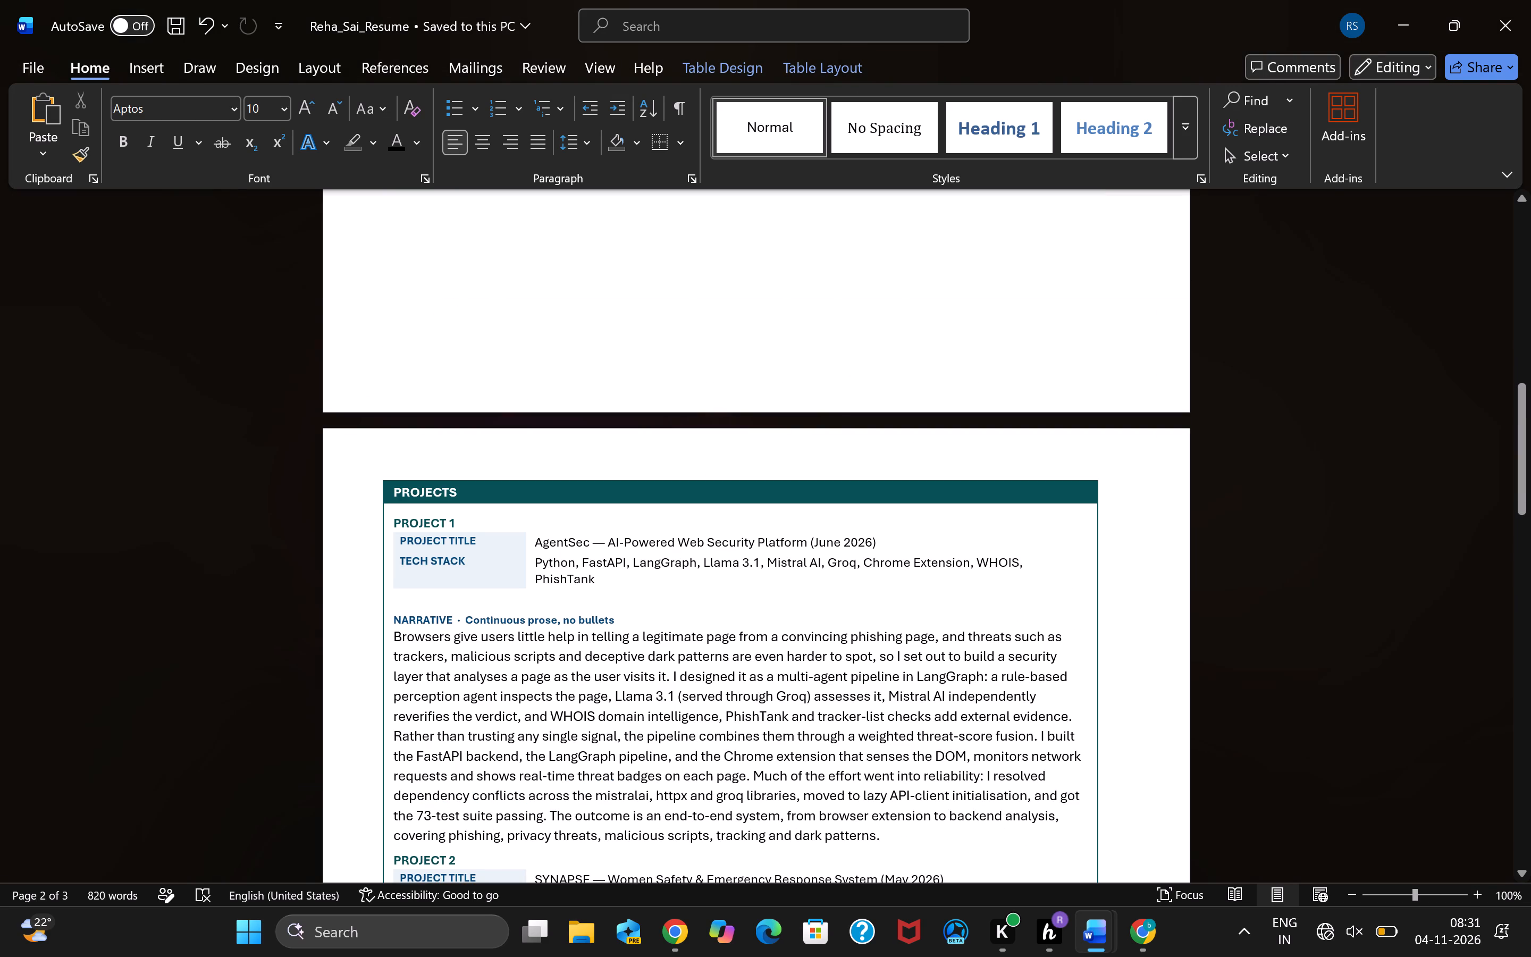
{"action": "left_click", "coordinate": [617, 623]}
{"action": "key", "text": "BackSpace"}
{"action": "key", "text": "BackSpace"}
{"action": "key", "text": "BackSpace"}
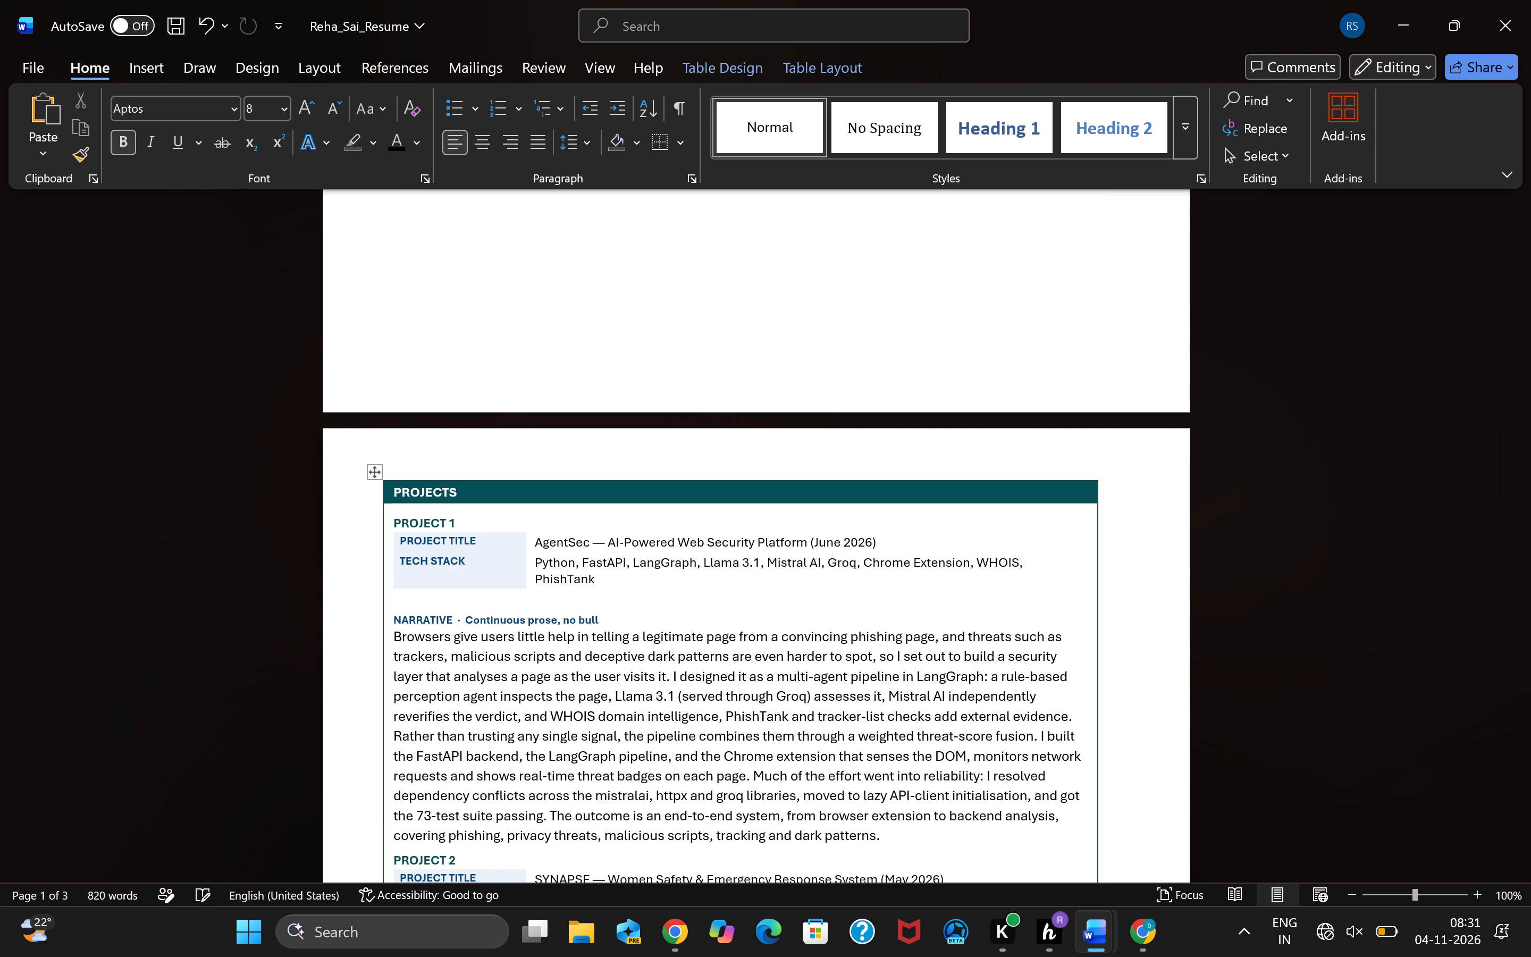
{"action": "key", "text": "BackSpace"}
{"action": "key", "text": "BackSpace"}
{"action": "key", "text": "BackSpace"}
{"action": "key", "text": "BackSpace"}
{"action": "key", "text": "BackSpace"}
{"action": "key", "text": "BackSpace"}
{"action": "key", "text": "BackSpace"}
{"action": "key", "text": "BackSpace"}
{"action": "key", "text": "BackSpace"}
{"action": "key", "text": "BackSpace"}
{"action": "key", "text": "BackSpace"}
{"action": "key", "text": "BackSpace"}
{"action": "key", "text": "BackSpace"}
{"action": "key", "text": "BackSpace"}
{"action": "key", "text": "BackSpace"}
{"action": "key", "text": "BackSpace"}
{"action": "key", "text": "BackSpace"}
{"action": "key", "text": "BackSpace"}
{"action": "key", "text": "BackSpace"}
{"action": "key", "text": "BackSpace"}
{"action": "key", "text": "BackSpace"}
{"action": "key", "text": "BackSpace"}
{"action": "key", "text": "BackSpace"}
{"action": "key", "text": "BackSpace"}
{"action": "key", "text": "BackSpace"}
{"action": "key", "text": "BackSpace"}
{"action": "scroll", "coordinate": [617, 623], "scroll_direction": "down", "scroll_amount": 1}
{"action": "key", "text": "BackSpace"}
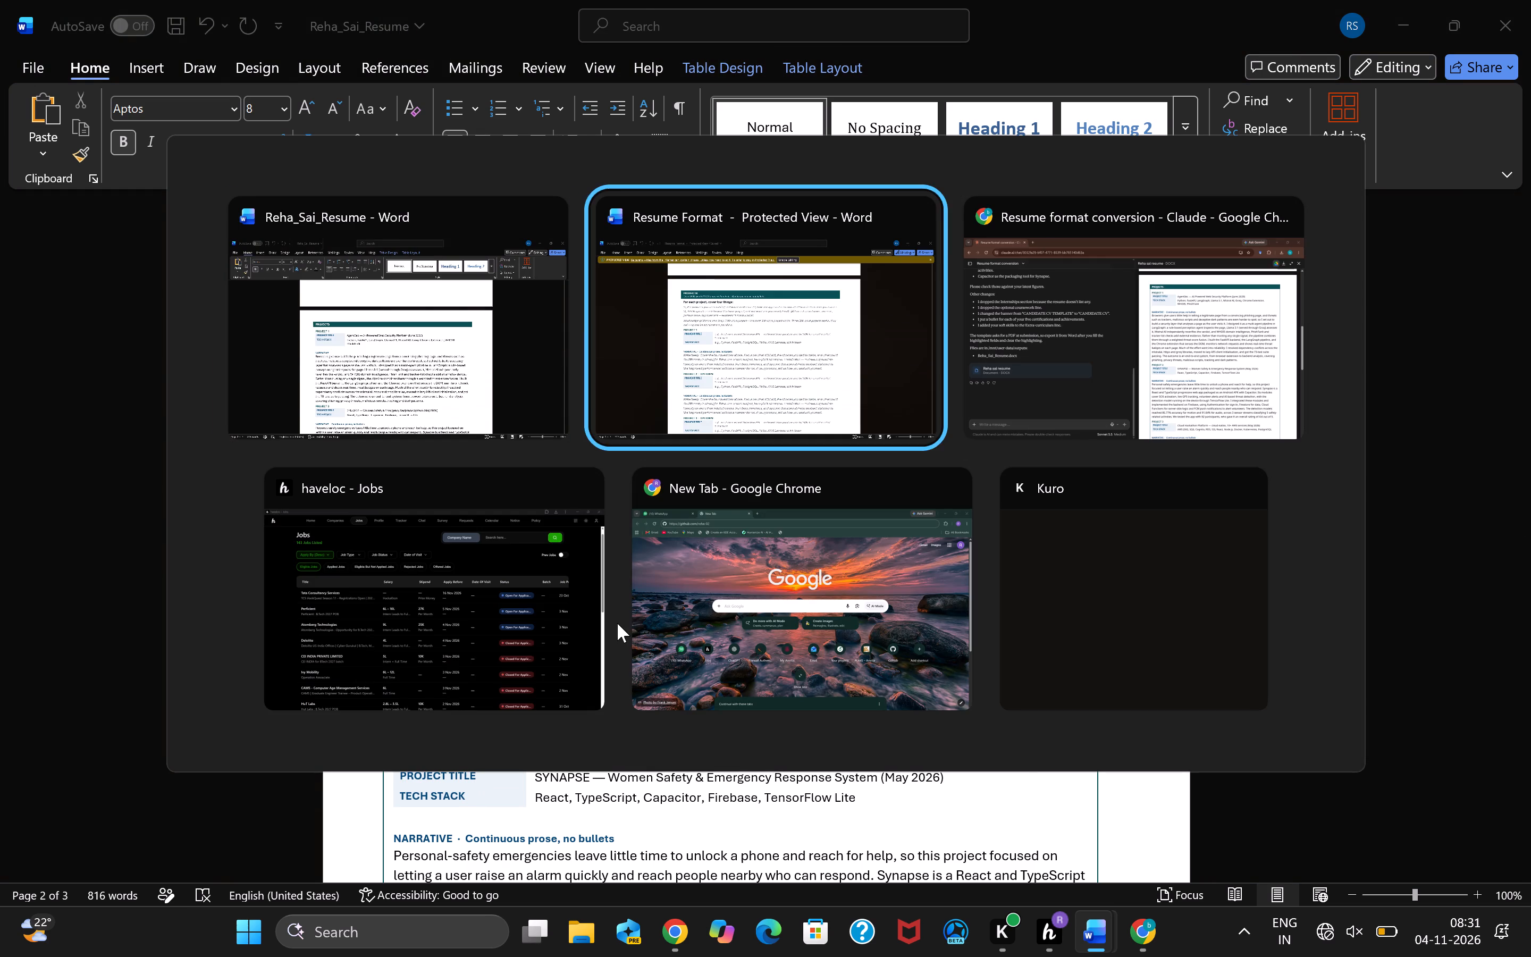
Check the template's project headings, and delete "Continuous prose, no bullets" from Project 2's narrative heading in the resume.
{"action": "scroll", "coordinate": [507, 627], "scroll_direction": "down", "scroll_amount": 2}
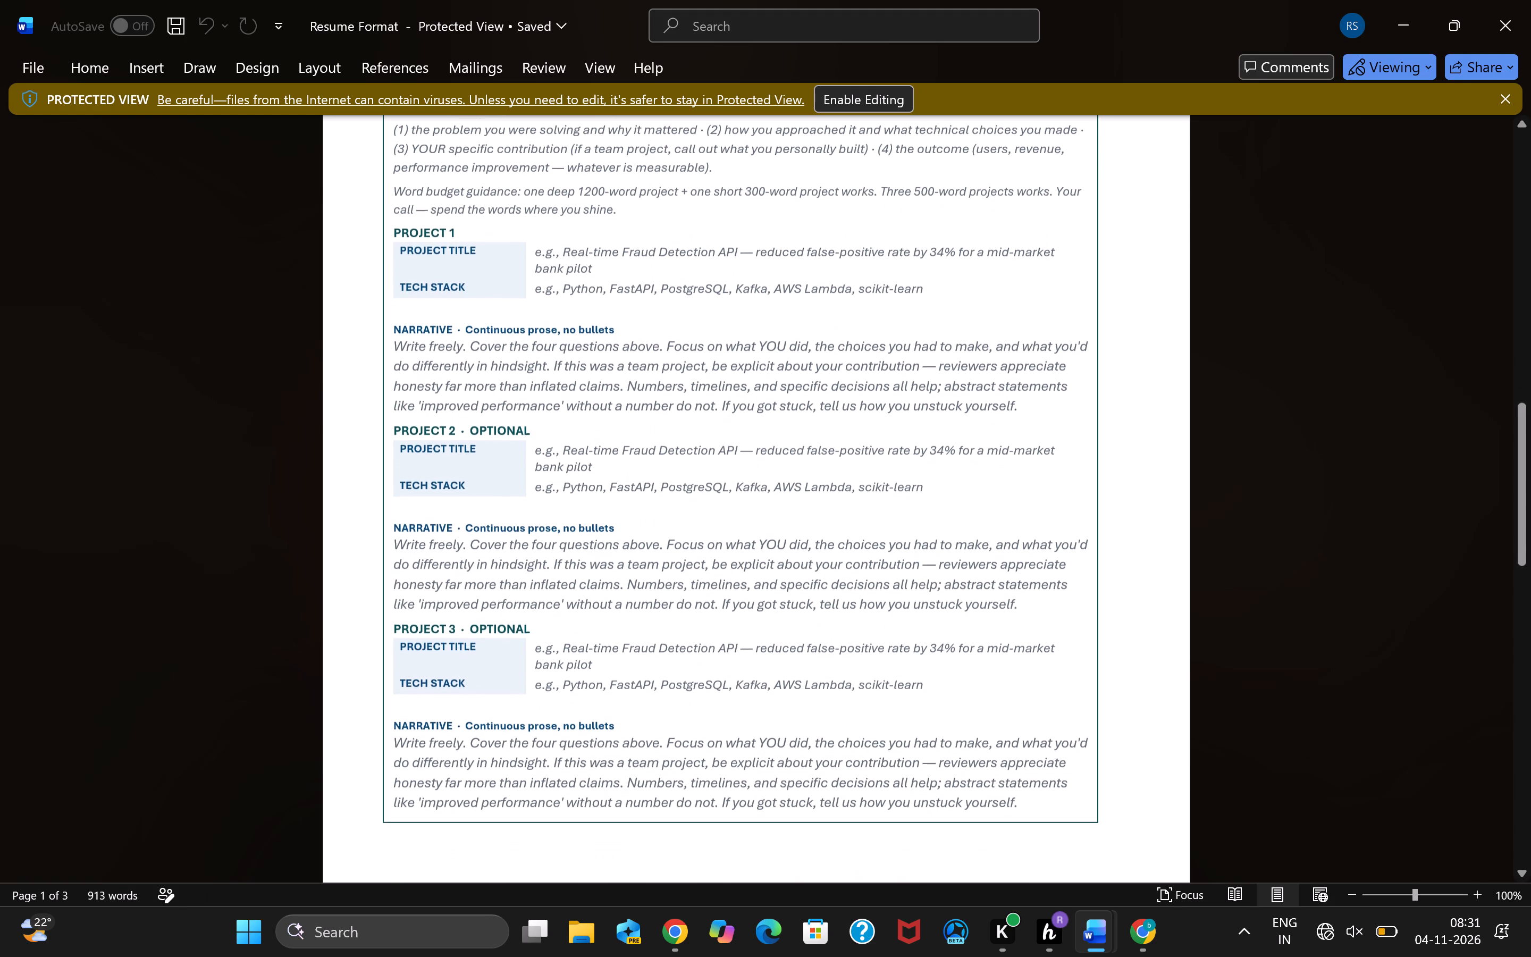
{"action": "scroll", "coordinate": [507, 627], "scroll_direction": "down", "scroll_amount": 1}
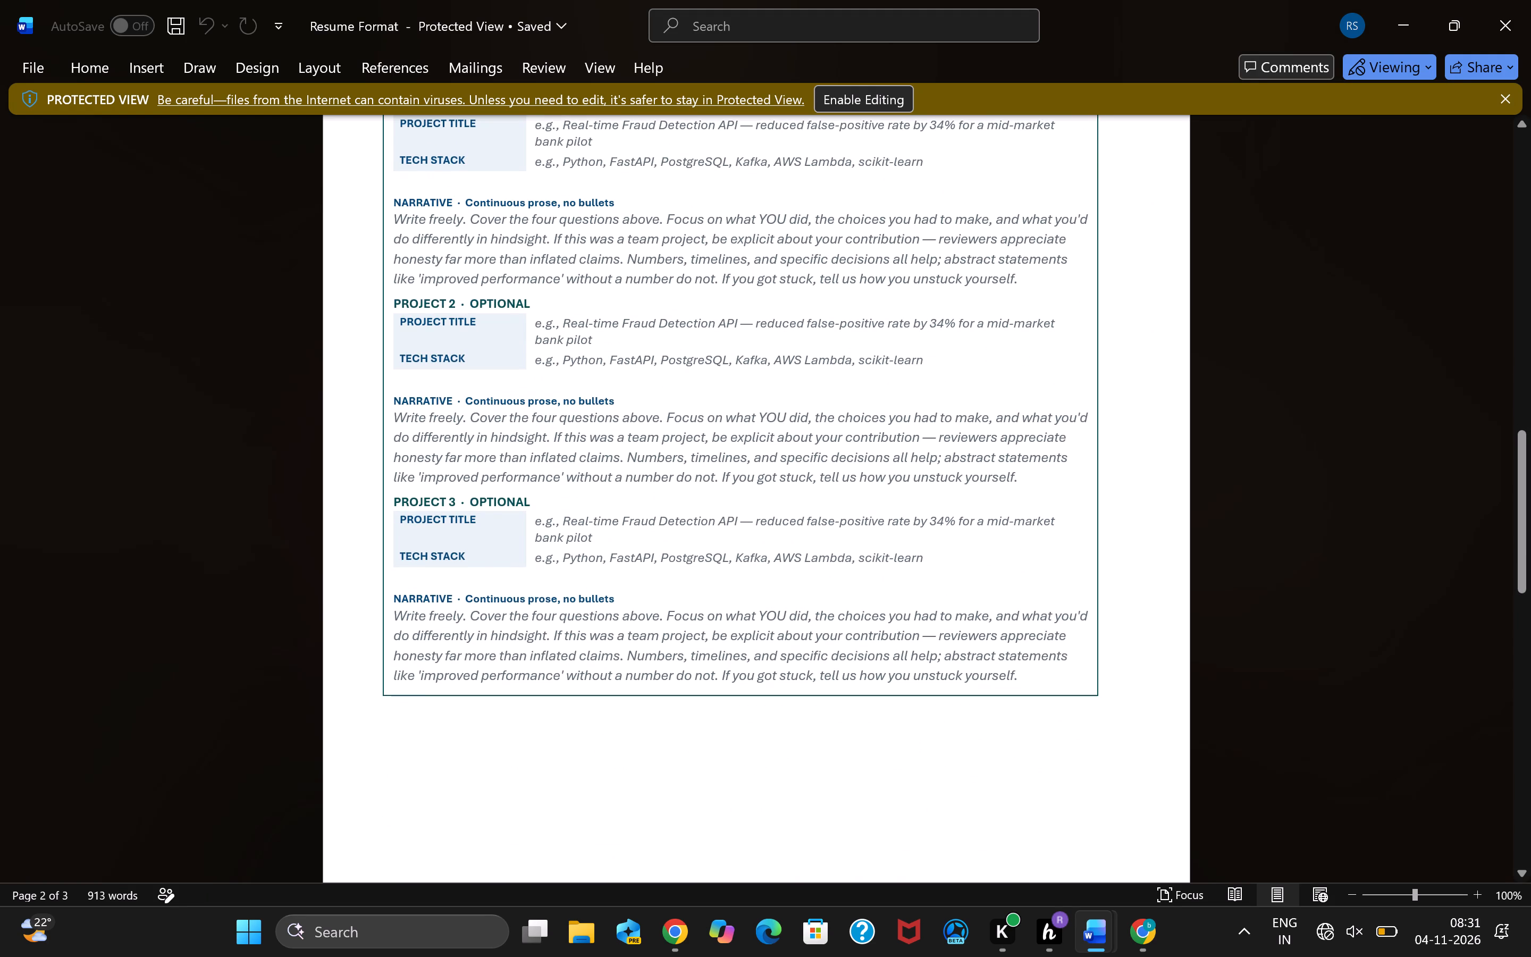
{"action": "scroll", "coordinate": [507, 627], "scroll_direction": "up", "scroll_amount": 2}
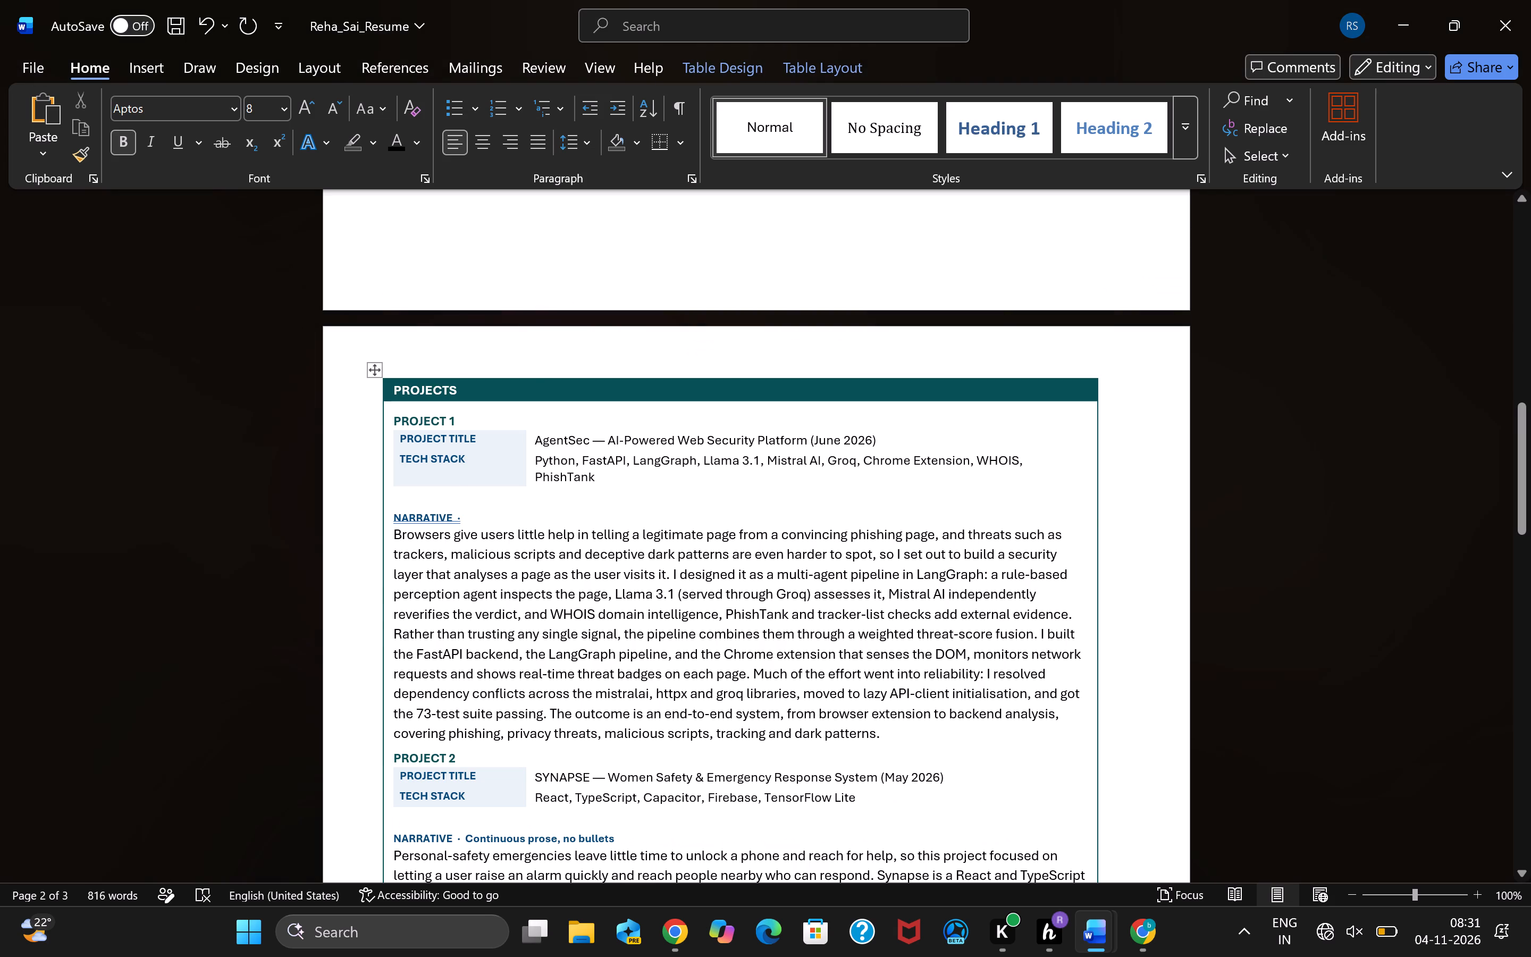
{"action": "scroll", "coordinate": [466, 653], "scroll_direction": "down", "scroll_amount": 1}
{"action": "left_click", "coordinate": [634, 712]}
{"action": "key", "text": "BackSpace"}
{"action": "key", "text": "BackSpace"}
{"action": "key", "text": "BackSpace"}
{"action": "key", "text": "BackSpace"}
{"action": "key", "text": "BackSpace"}
{"action": "key", "text": "BackSpace"}
{"action": "key", "text": "BackSpace"}
{"action": "key", "text": "BackSpace"}
{"action": "key", "text": "BackSpace"}
{"action": "key", "text": "BackSpace"}
{"action": "key", "text": "BackSpace"}
{"action": "key", "text": "BackSpace"}
{"action": "key", "text": "BackSpace"}
{"action": "key", "text": "BackSpace"}
{"action": "key", "text": "BackSpace"}
{"action": "key", "text": "BackSpace"}
{"action": "key", "text": "BackSpace"}
{"action": "key", "text": "BackSpace"}
{"action": "key", "text": "BackSpace"}
{"action": "key", "text": "BackSpace"}
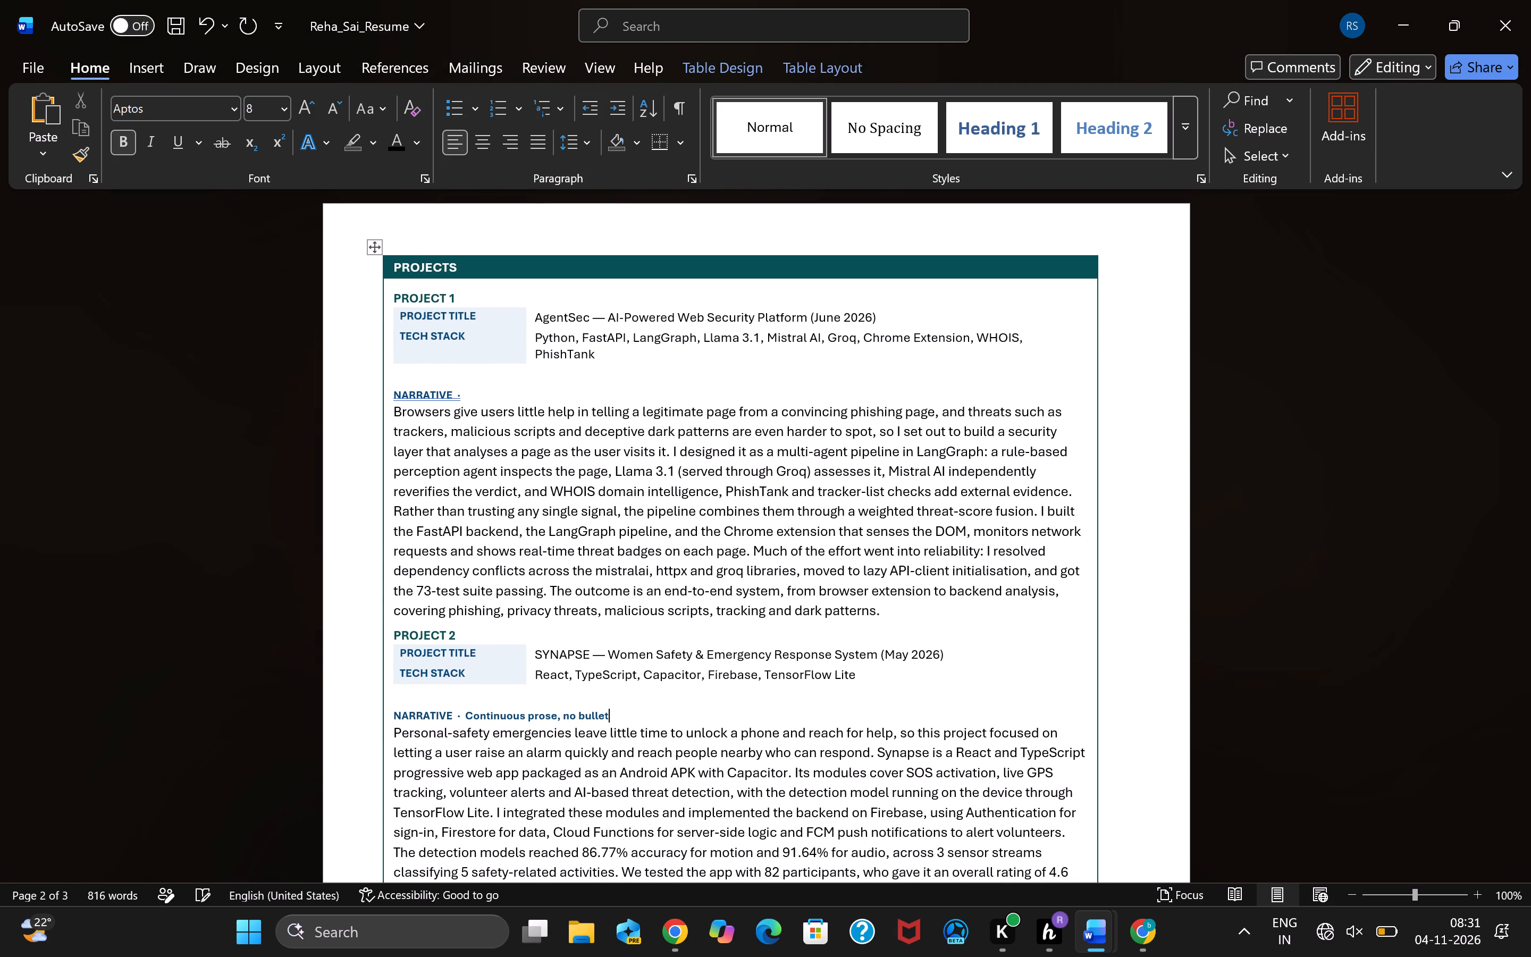
{"action": "key", "text": "BackSpace"}
{"action": "key", "text": "BackSpace"}
{"action": "key", "text": "BackSpace"}
Delete "Continuous prose, no bullets" from Project 3's narrative heading, keeping the word NARRATIVE.
{"action": "scroll", "coordinate": [634, 712], "scroll_direction": "down", "scroll_amount": 3}
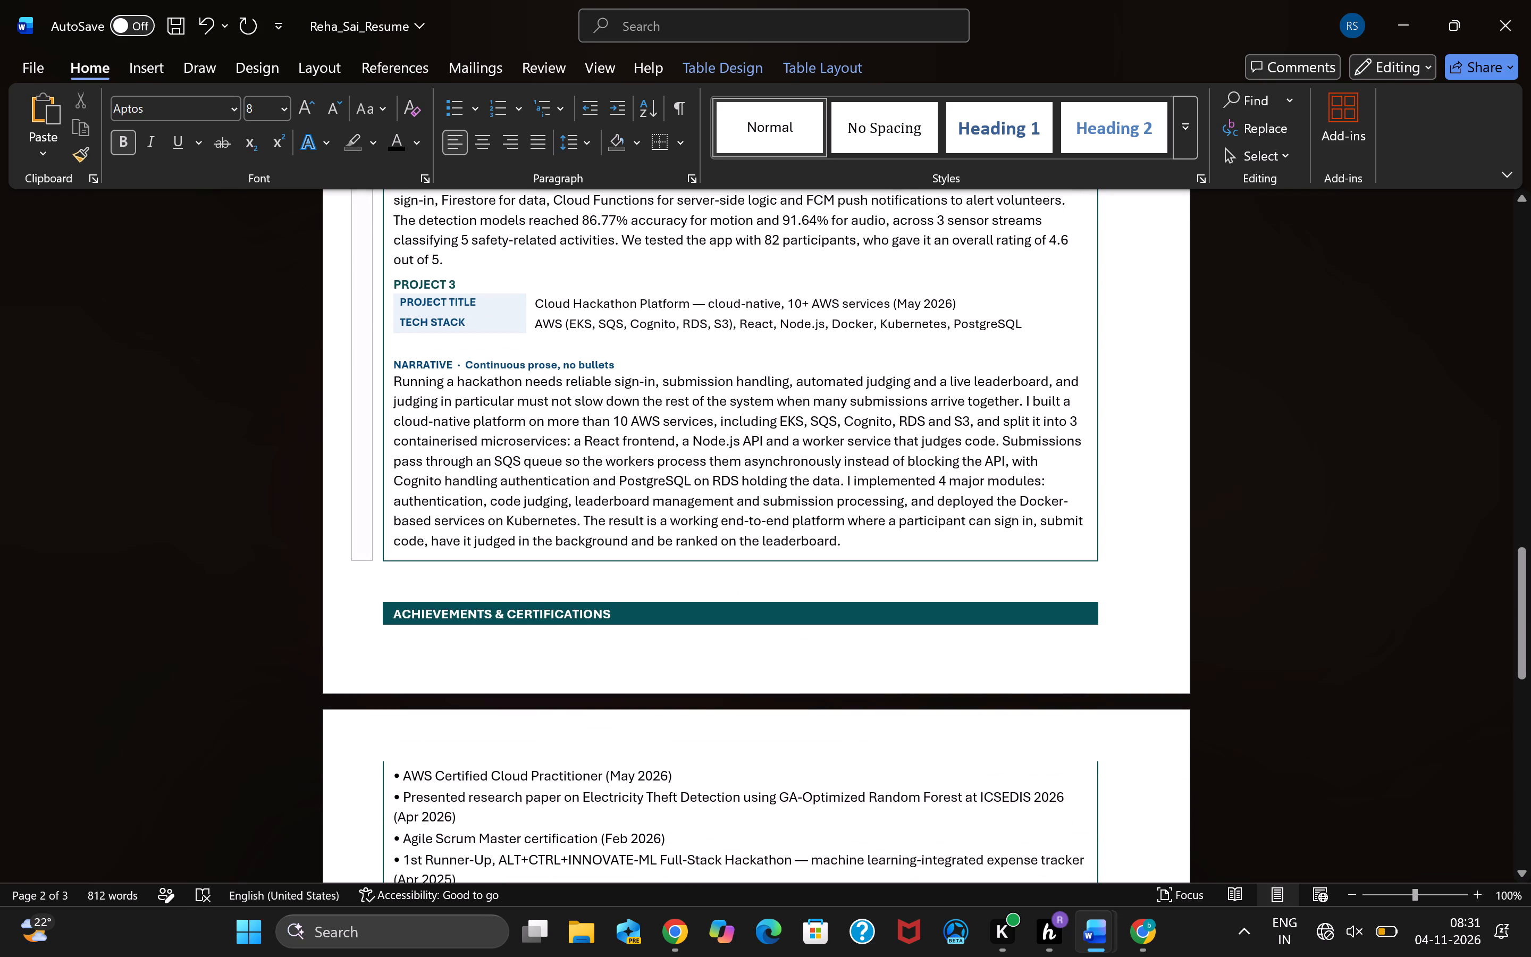
{"action": "left_click", "coordinate": [614, 371]}
{"action": "key", "text": "BackSpace"}
{"action": "key", "text": "BackSpace"}
{"action": "key", "text": "BackSpace"}
{"action": "key", "text": "BackSpace"}
{"action": "key", "text": "BackSpace"}
{"action": "key", "text": "BackSpace"}
{"action": "key", "text": "BackSpace"}
{"action": "key", "text": "BackSpace"}
{"action": "key", "text": "BackSpace"}
{"action": "key", "text": "BackSpace"}
{"action": "key", "text": "BackSpace"}
{"action": "key", "text": "BackSpace"}
{"action": "key", "text": "BackSpace"}
{"action": "key", "text": "BackSpace"}
{"action": "key", "text": "BackSpace"}
{"action": "key", "text": "BackSpace"}
{"action": "key", "text": "BackSpace"}
{"action": "key", "text": "BackSpace"}
{"action": "key", "text": "BackSpace"}
{"action": "key", "text": "BackSpace"}
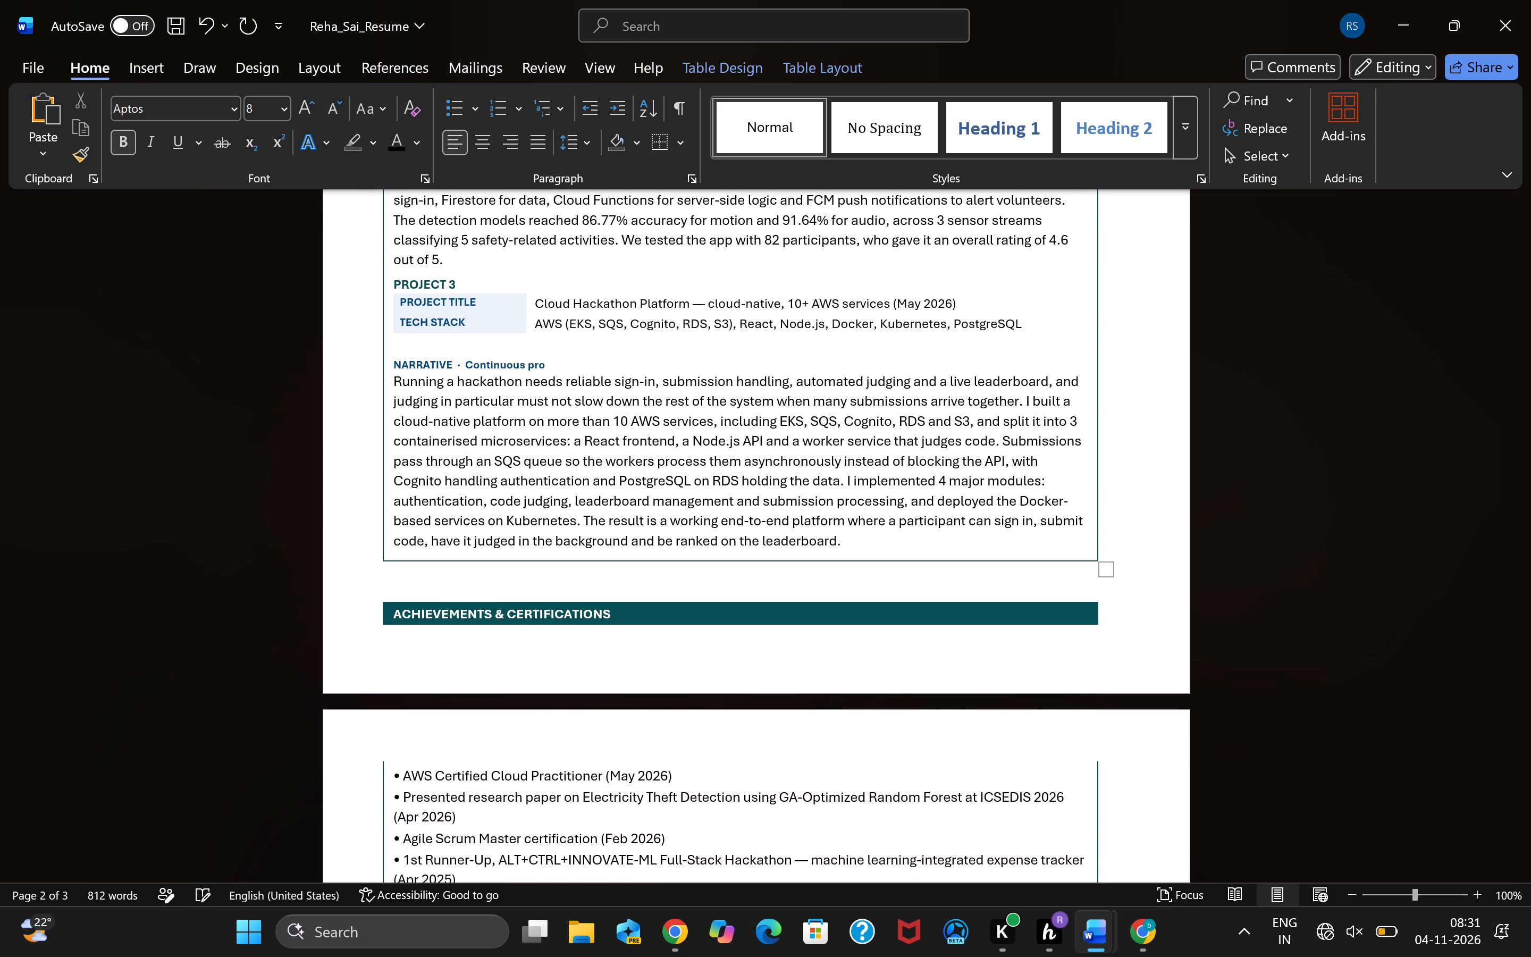
{"action": "key", "text": "BackSpace"}
{"action": "key", "text": "BackSpace"}
{"action": "key", "text": "BackSpace"}
{"action": "key", "text": "BackSpace"}
{"action": "key", "text": "BackSpace"}
{"action": "key", "text": "BackSpace"}
{"action": "key", "text": "BackSpace"}
Review the whole resume from the personal details through the projects to the achievements and extra-curriculars, checking headings and page breaks.
{"action": "scroll", "coordinate": [614, 371], "scroll_direction": "down", "scroll_amount": 1}
{"action": "scroll", "coordinate": [614, 371], "scroll_direction": "up", "scroll_amount": 6}
{"action": "scroll", "coordinate": [614, 371], "scroll_direction": "down", "scroll_amount": 1}
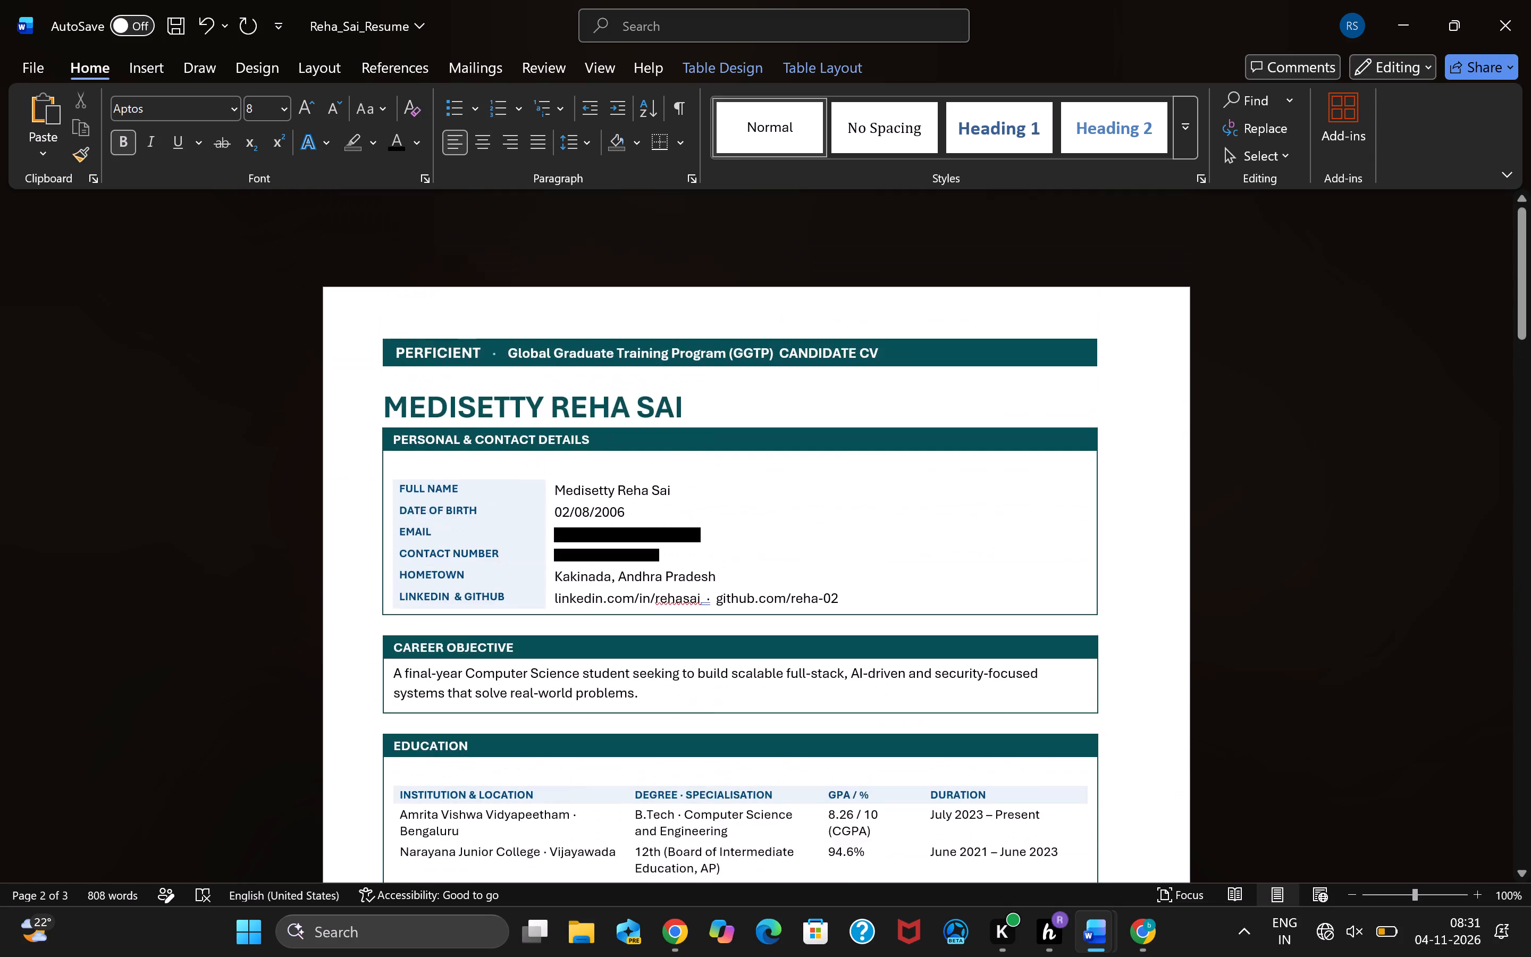
{"action": "scroll", "coordinate": [614, 371], "scroll_direction": "down", "scroll_amount": 3}
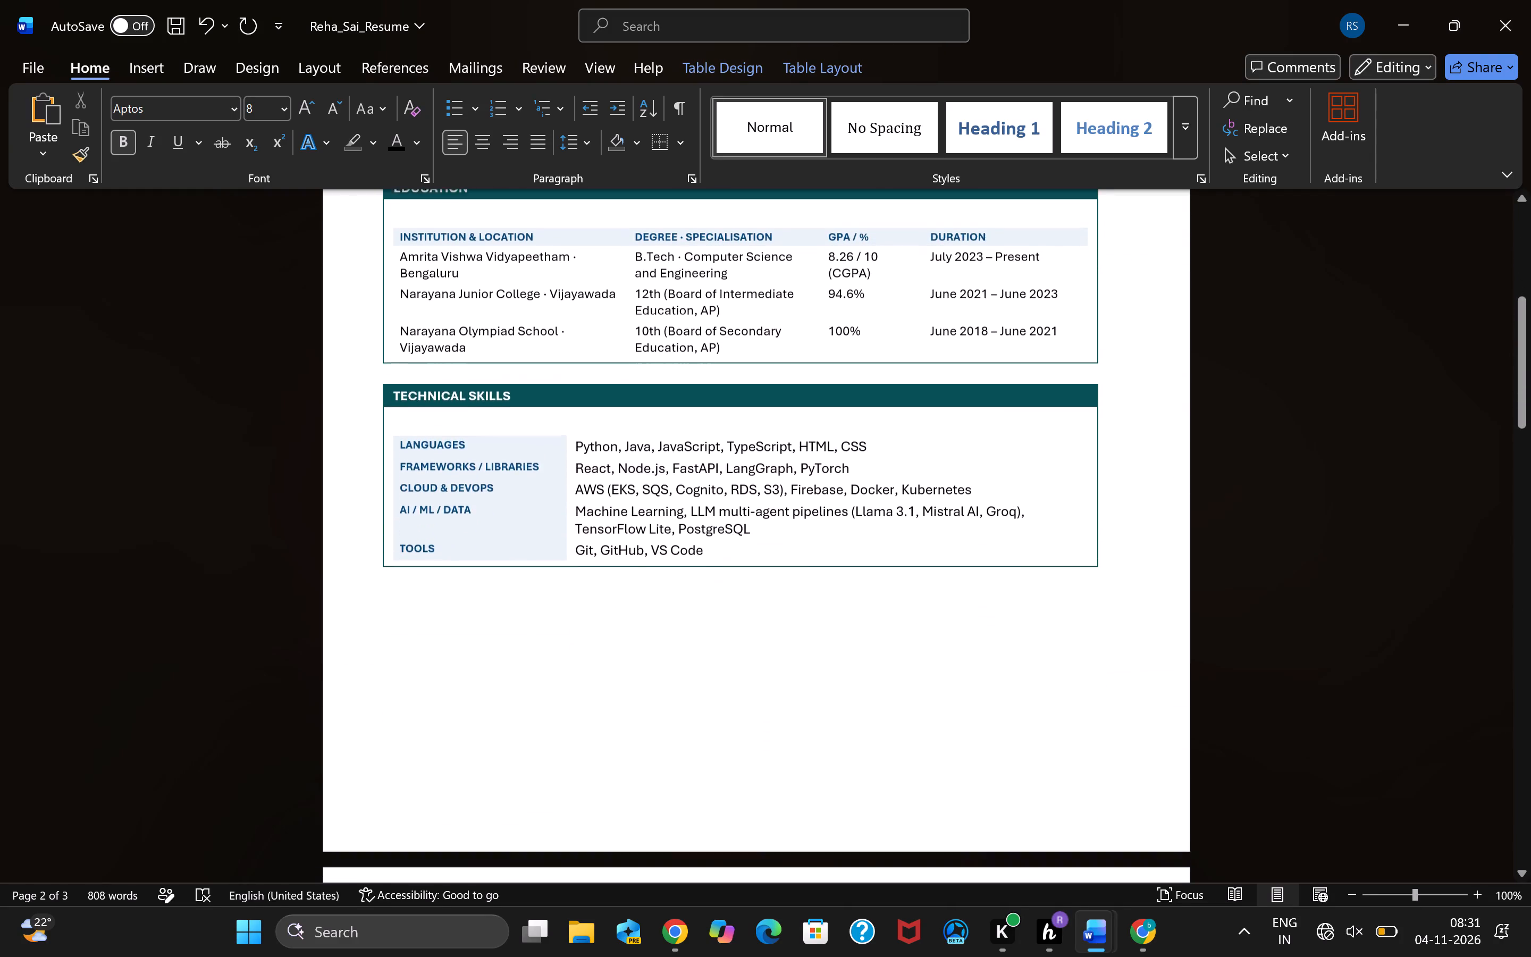
{"action": "scroll", "coordinate": [614, 371], "scroll_direction": "down", "scroll_amount": 1}
{"action": "scroll", "coordinate": [601, 469], "scroll_direction": "down", "scroll_amount": 2}
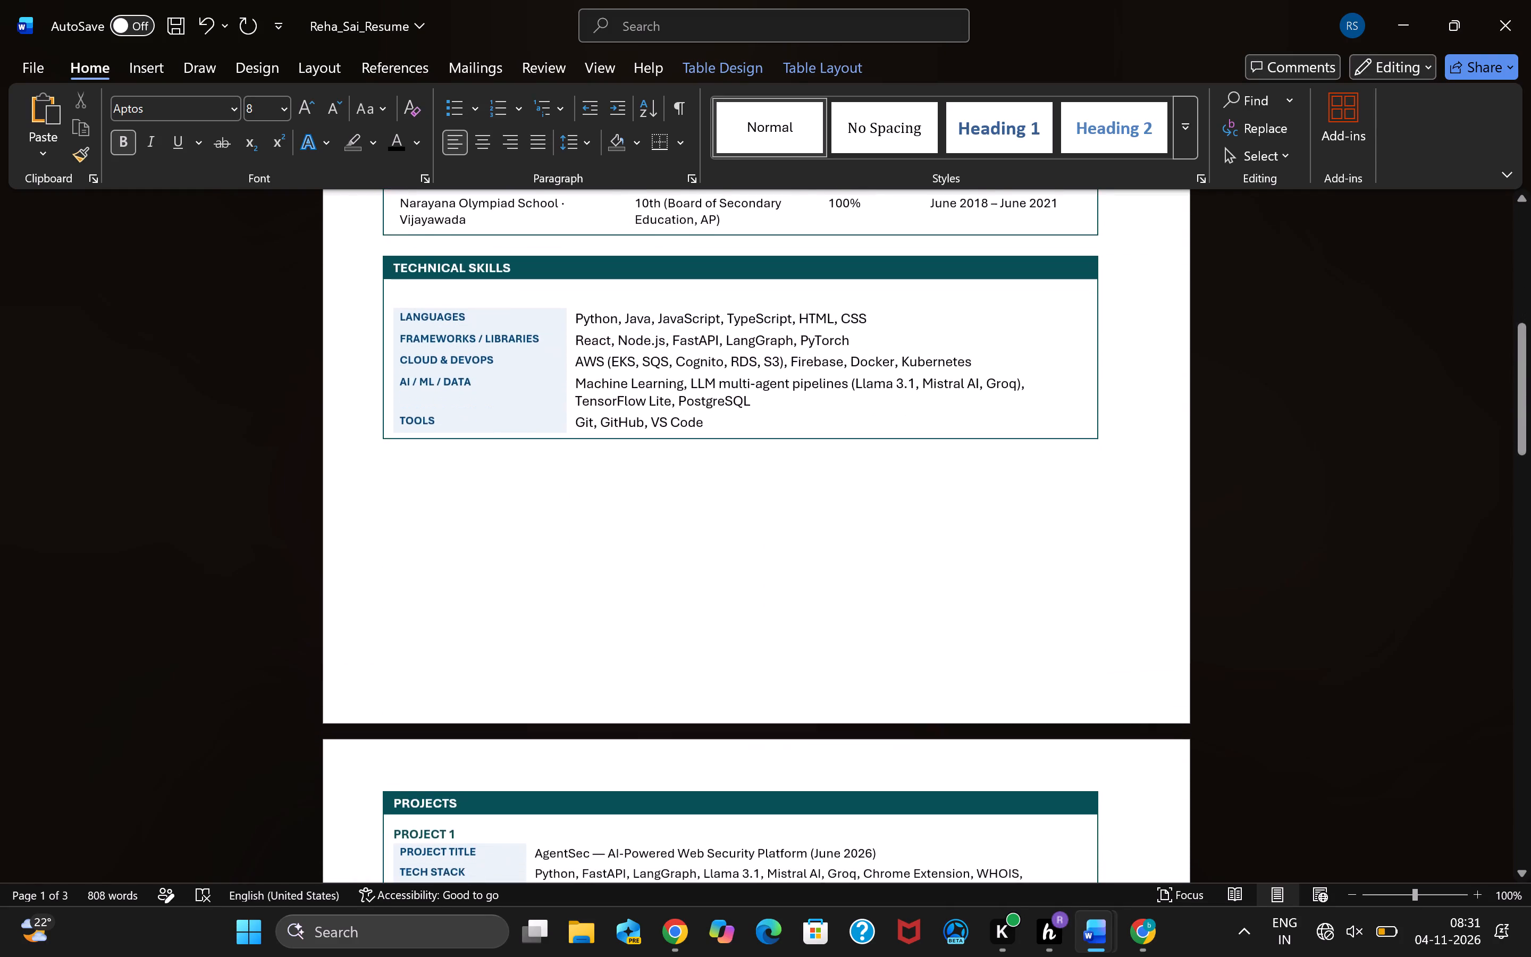
{"action": "scroll", "coordinate": [601, 469], "scroll_direction": "down", "scroll_amount": 4}
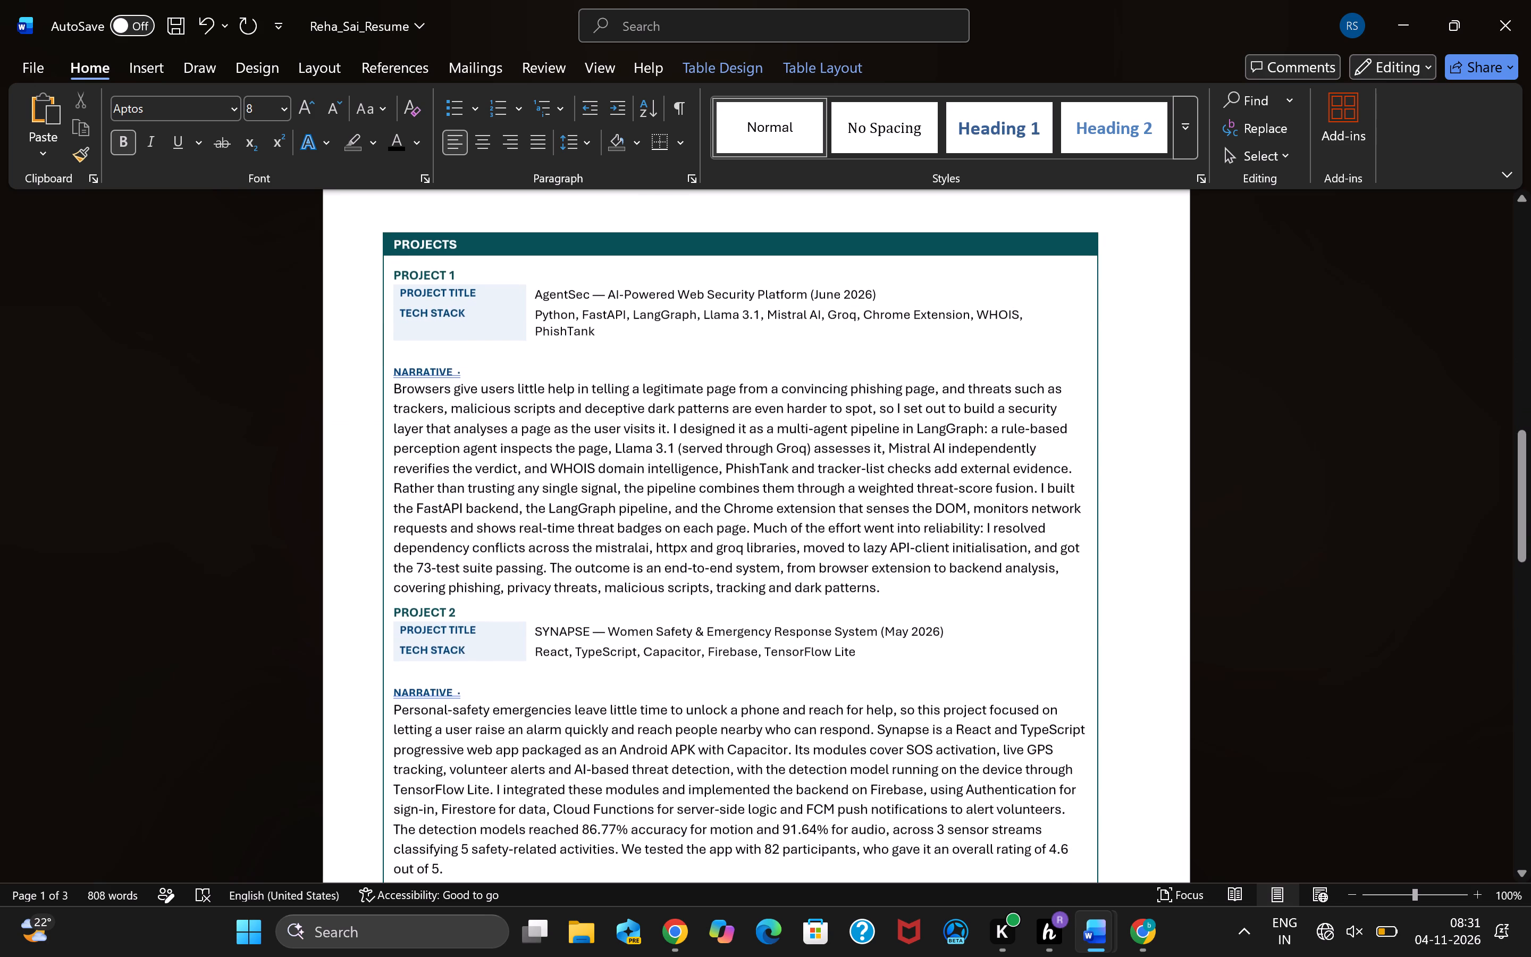
{"action": "scroll", "coordinate": [601, 469], "scroll_direction": "down", "scroll_amount": 2}
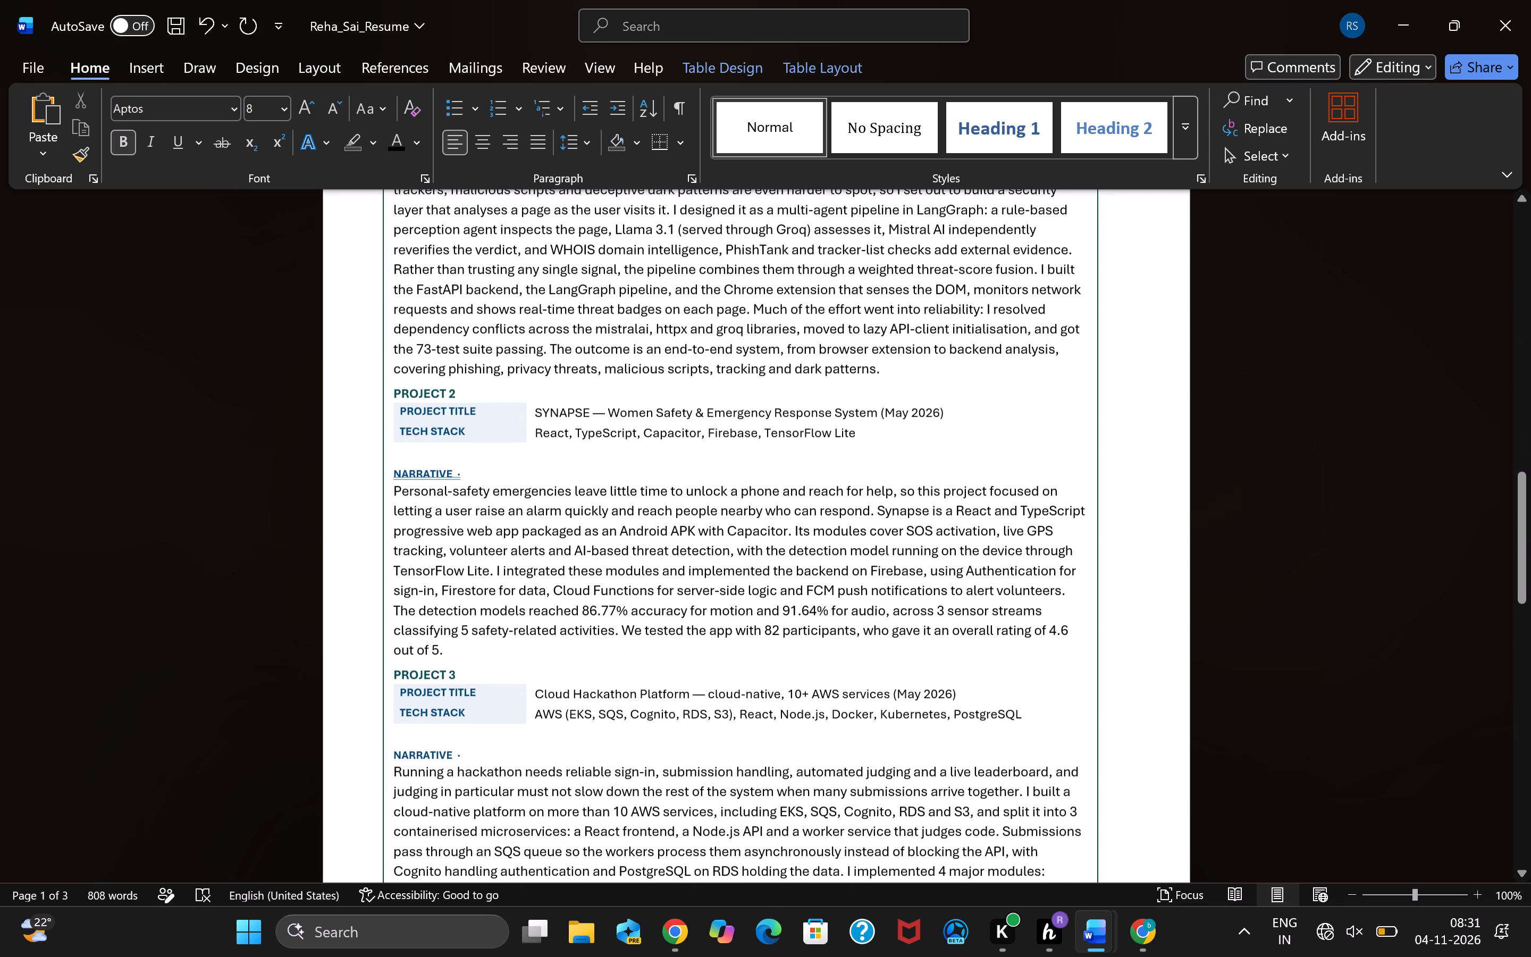
{"action": "scroll", "coordinate": [601, 469], "scroll_direction": "down", "scroll_amount": 2}
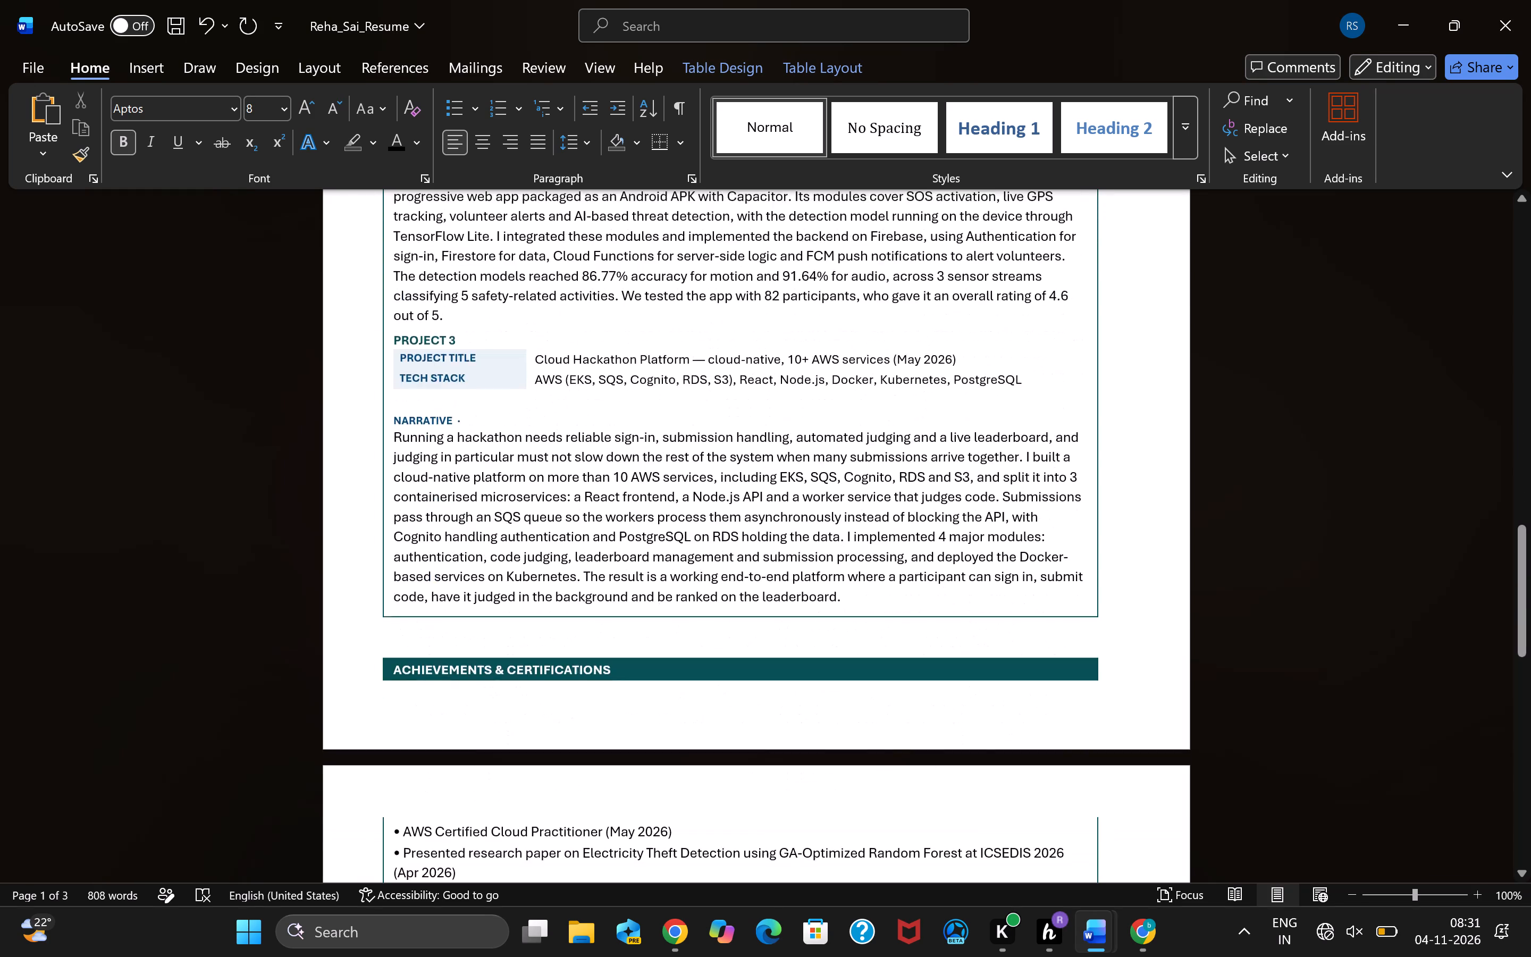
{"action": "scroll", "coordinate": [601, 469], "scroll_direction": "down", "scroll_amount": 3}
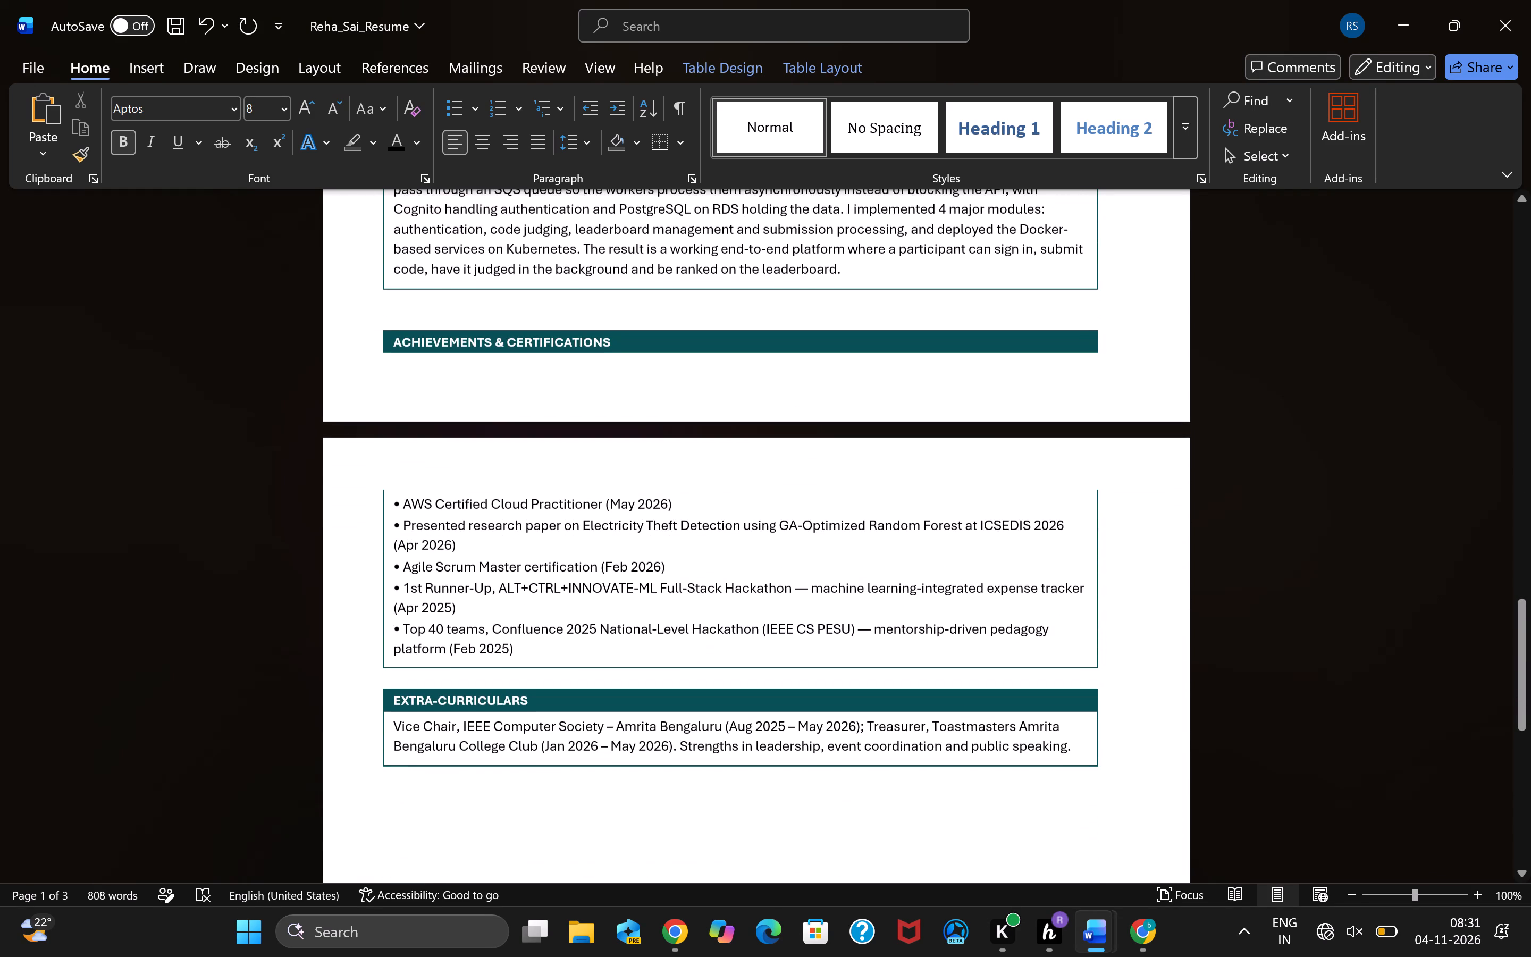
{"action": "scroll", "coordinate": [601, 469], "scroll_direction": "down", "scroll_amount": 2}
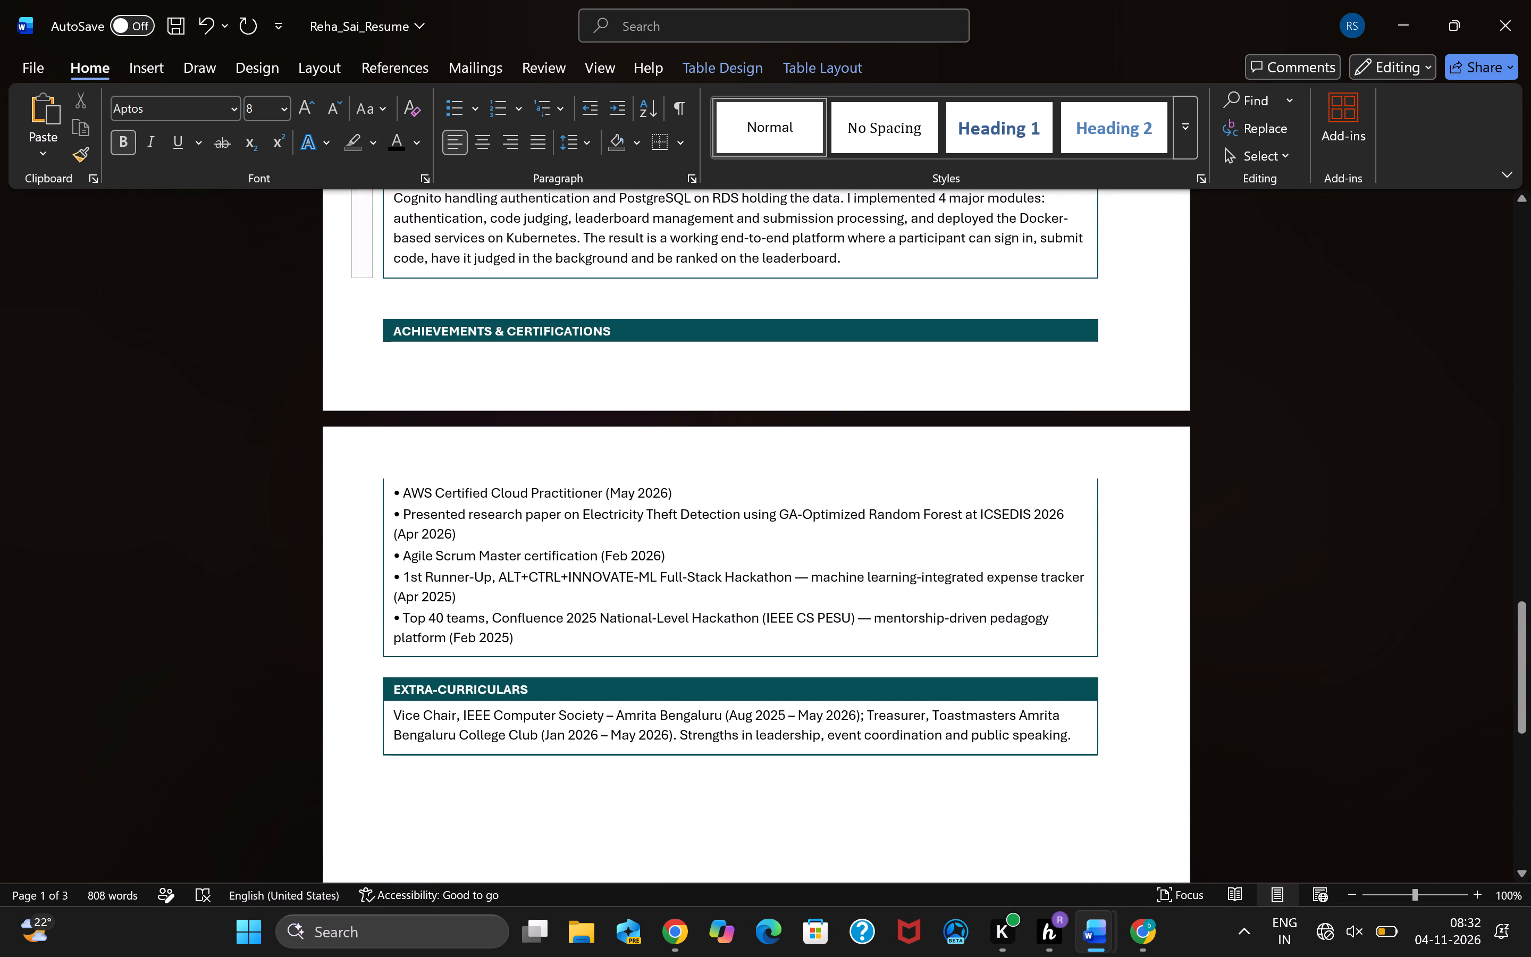
Insert a blank line above the Achievements & Certifications heading to move it onto the third page with its list.
{"action": "left_click", "coordinate": [1095, 301]}
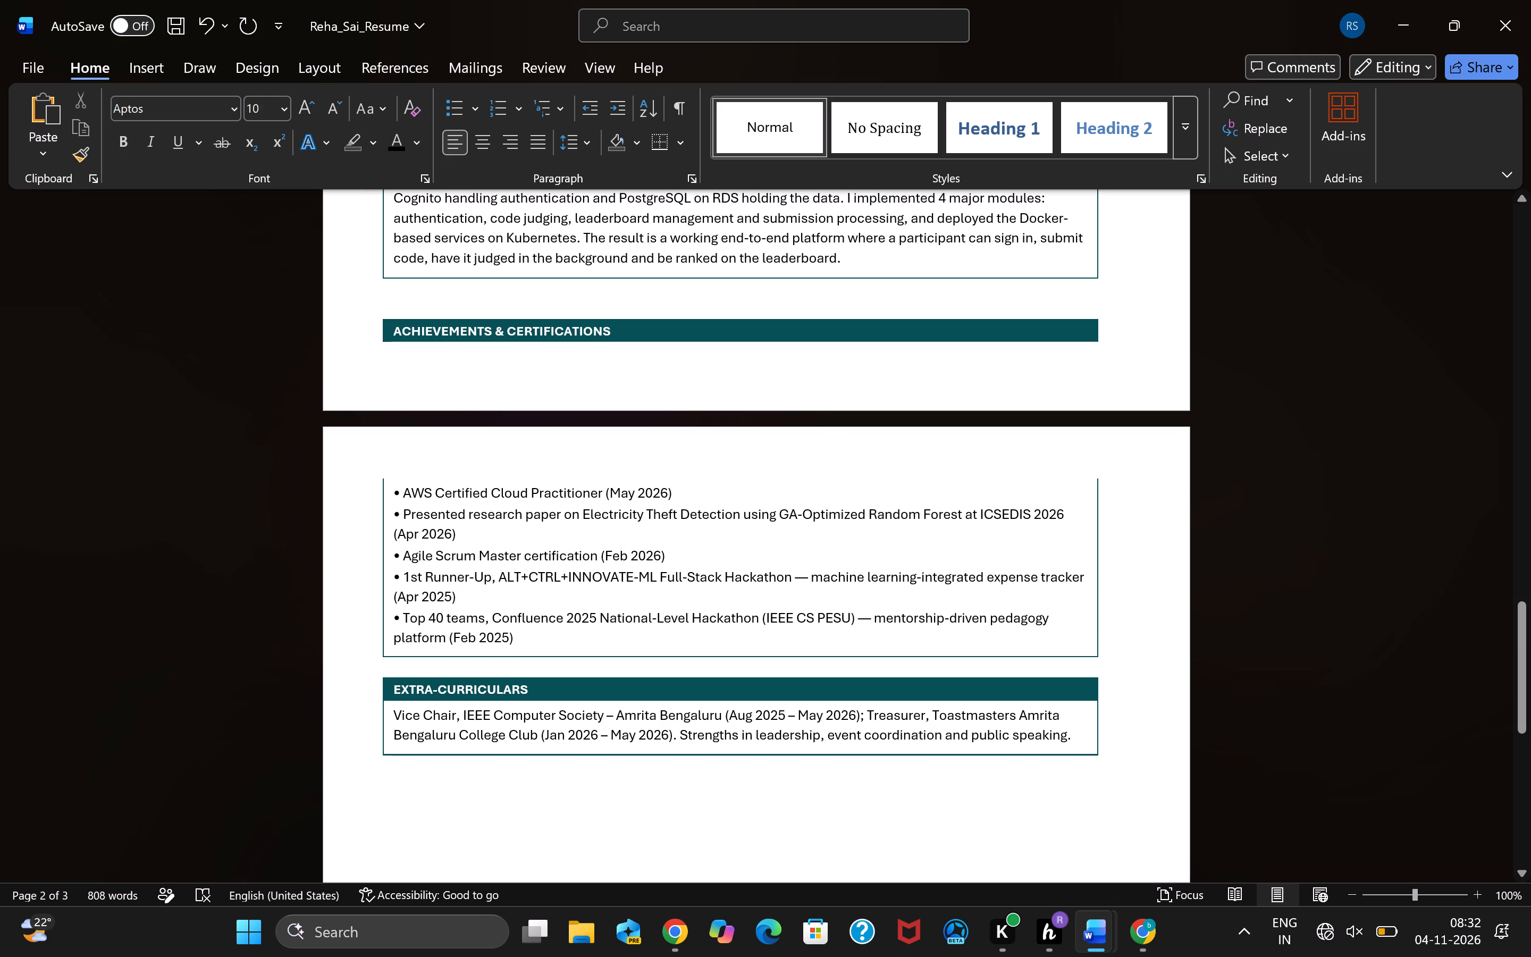
{"action": "key", "text": "Return"}
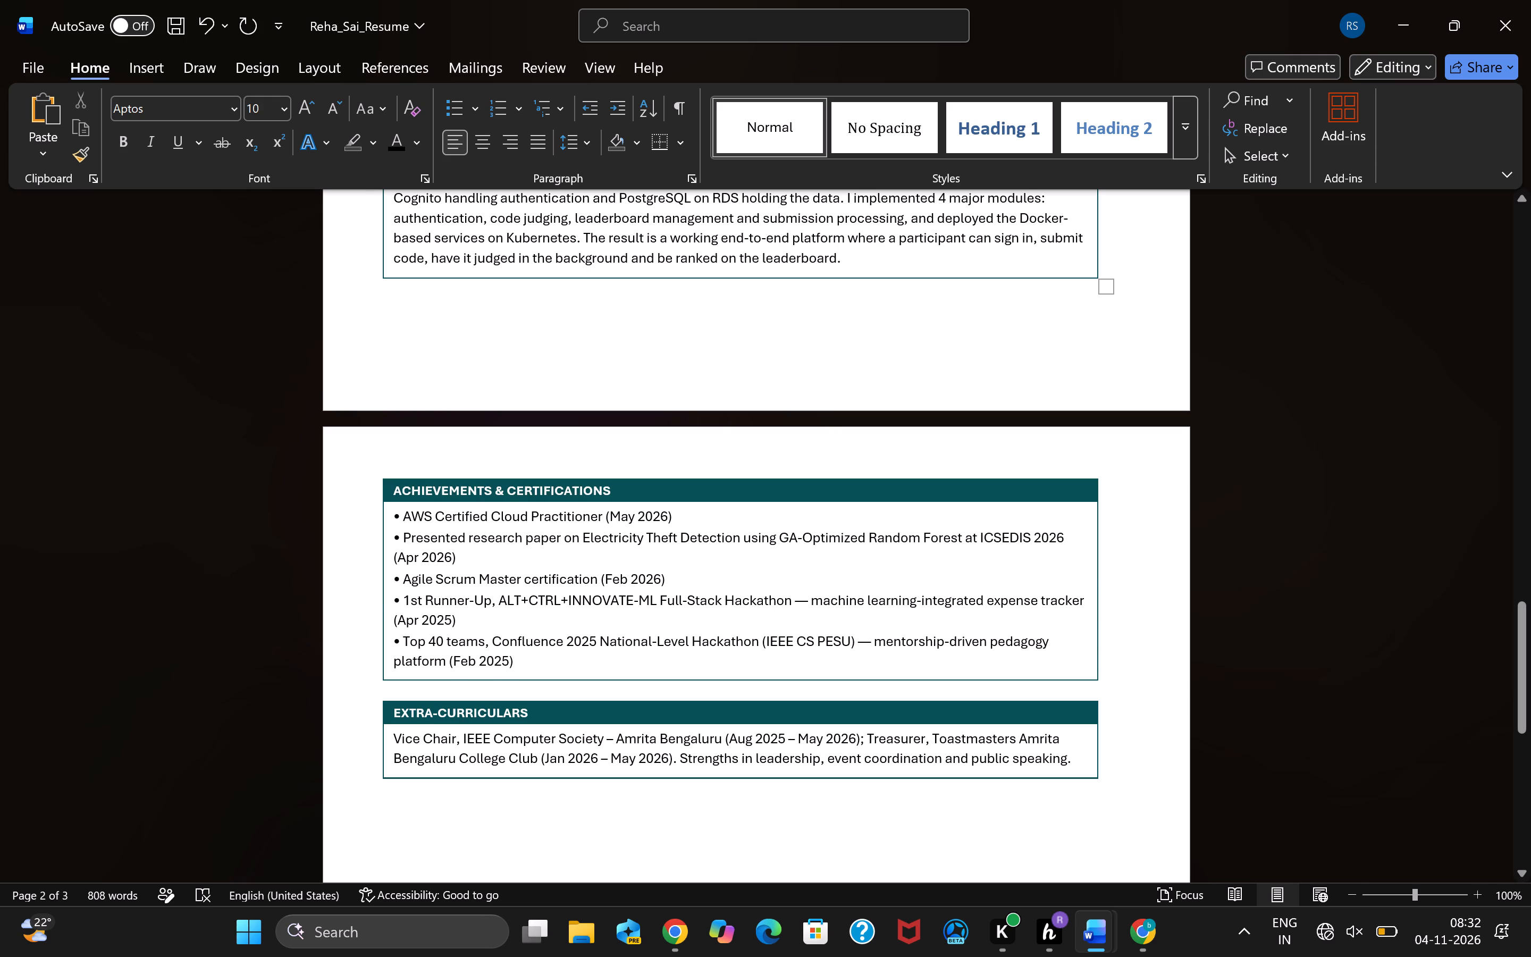
{"action": "left_click", "coordinate": [301, 473]}
Compare the resume's first page, including the LinkedIn and GitHub line, with the Resume Format template's first page.
{"action": "scroll", "coordinate": [301, 473], "scroll_direction": "down", "scroll_amount": 6}
{"action": "scroll", "coordinate": [301, 473], "scroll_direction": "up", "scroll_amount": 12}
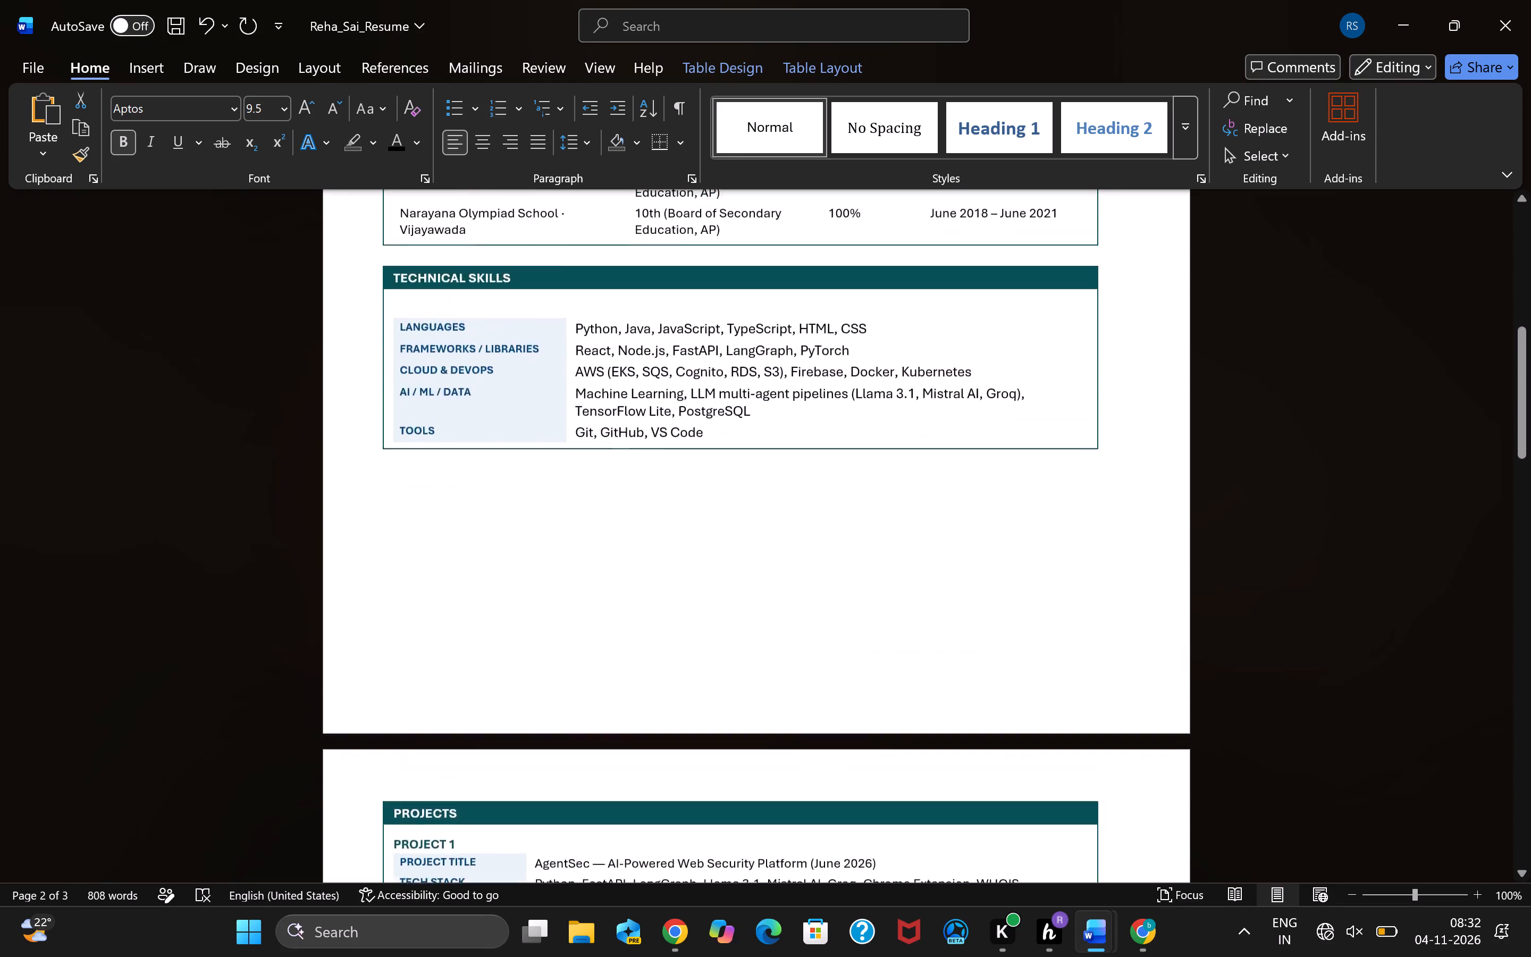
{"action": "scroll", "coordinate": [301, 473], "scroll_direction": "up", "scroll_amount": 5}
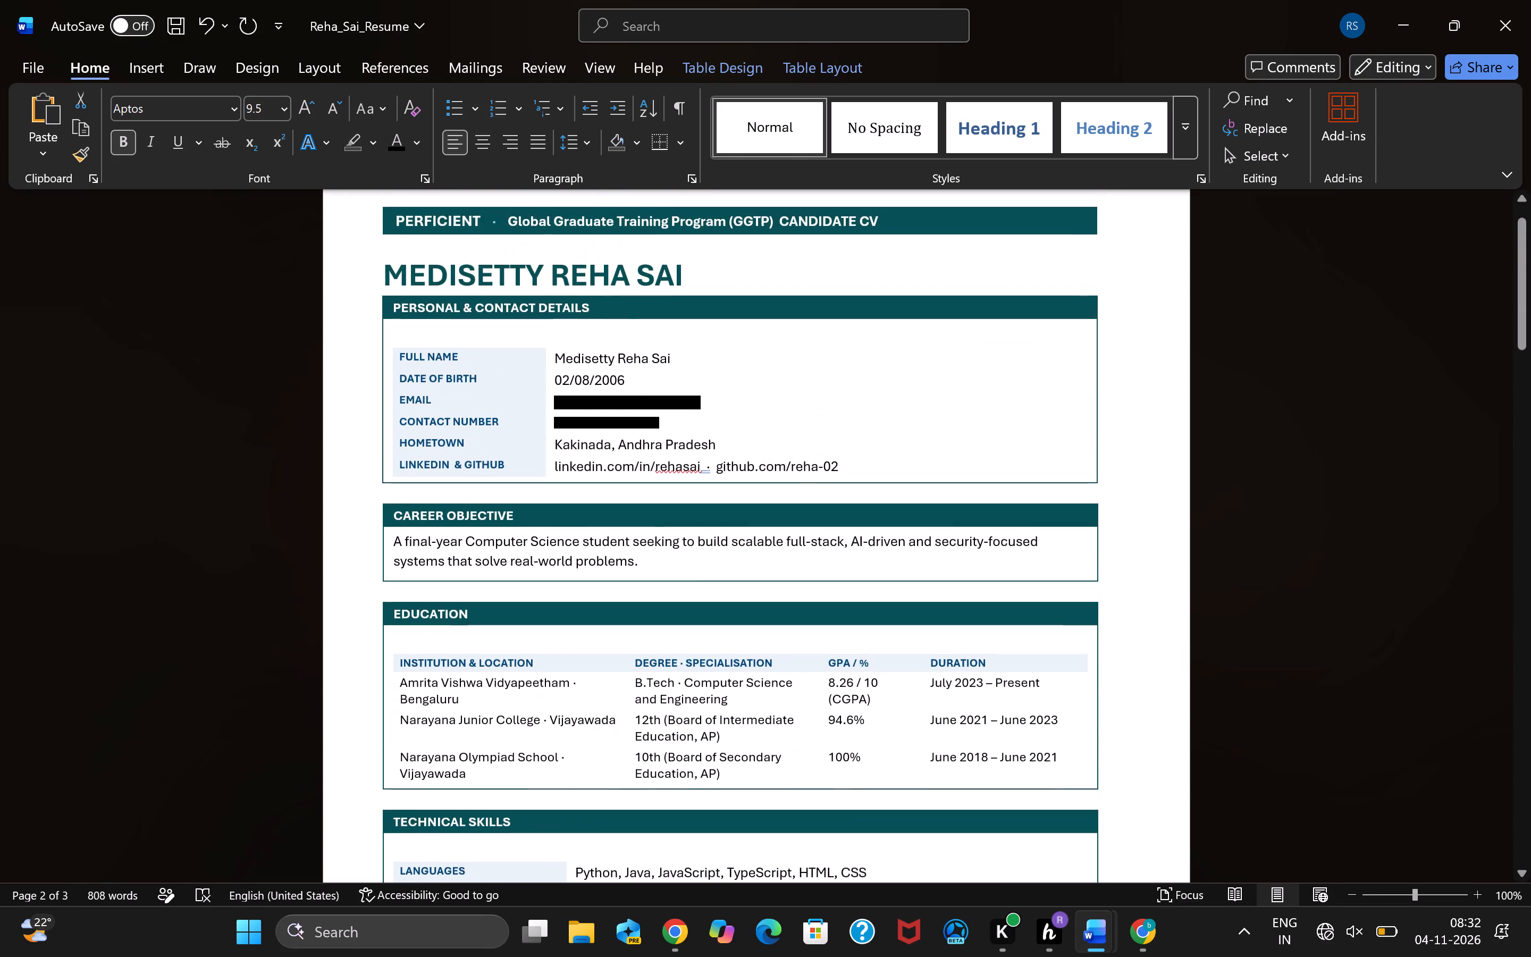
{"action": "scroll", "coordinate": [671, 551], "scroll_direction": "up", "scroll_amount": 1}
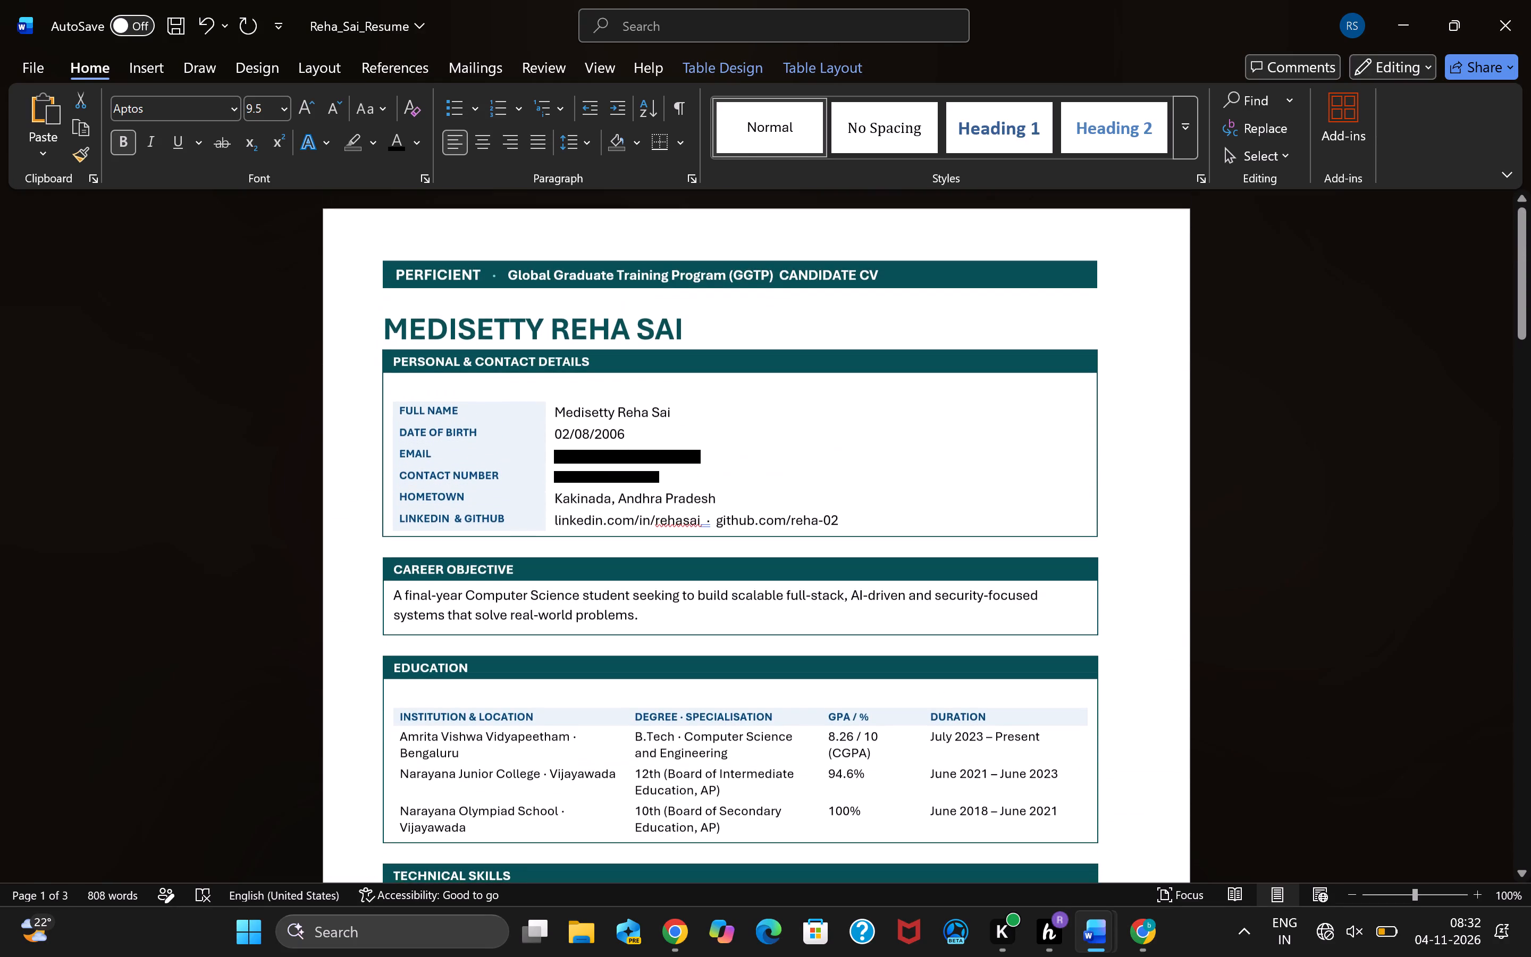
{"action": "left_click", "coordinate": [705, 518]}
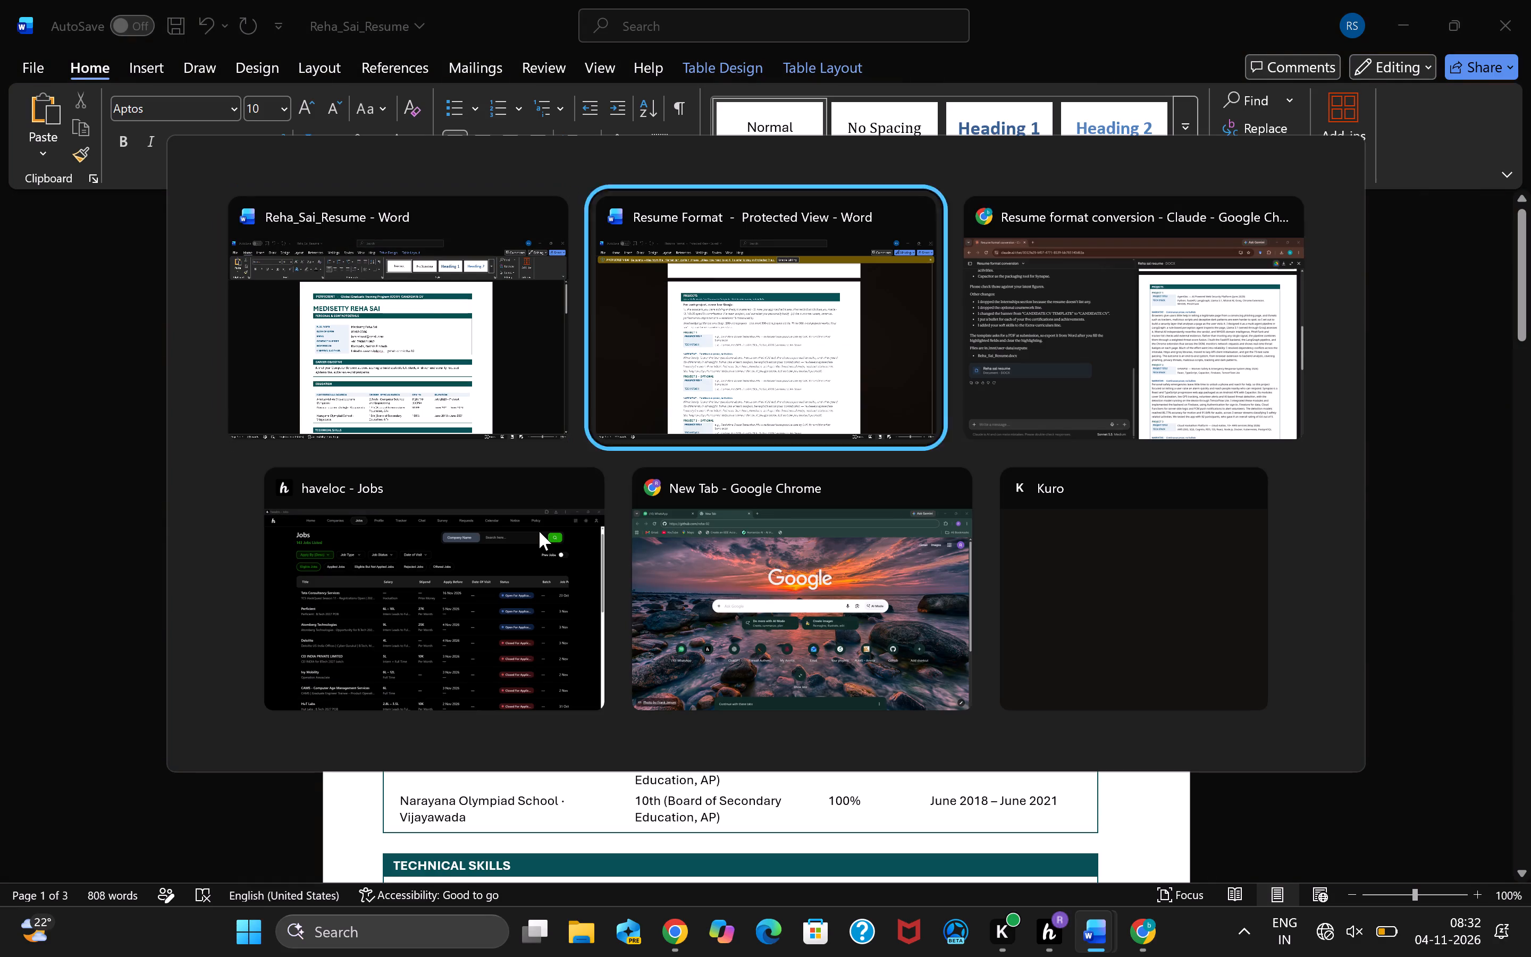
{"action": "scroll", "coordinate": [458, 511], "scroll_direction": "up", "scroll_amount": 8}
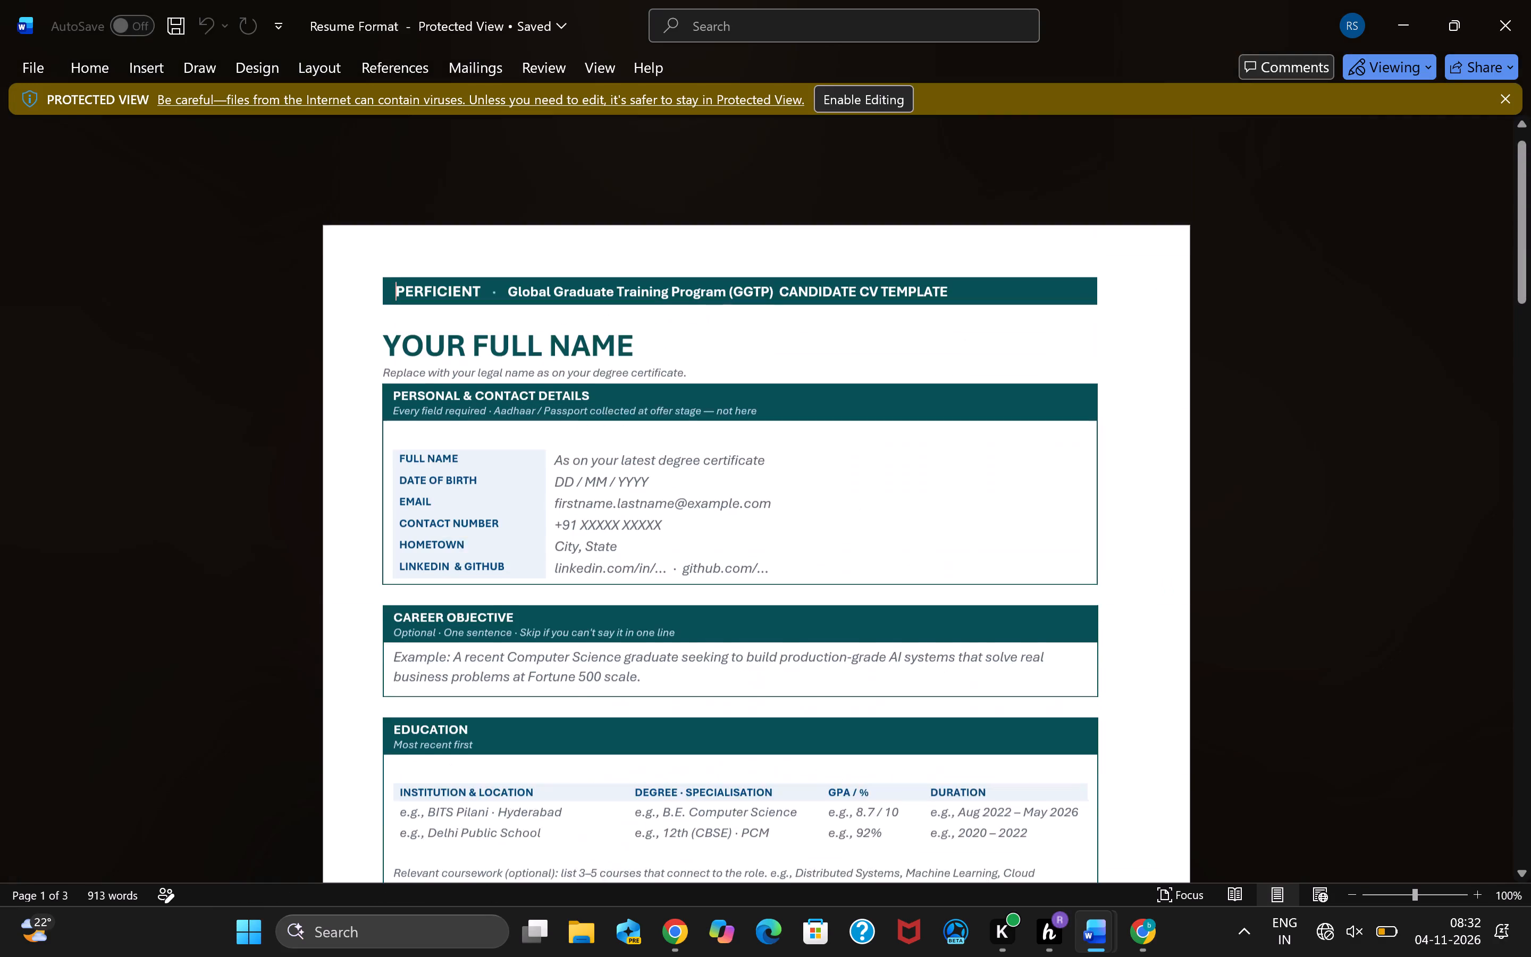
{"action": "scroll", "coordinate": [458, 511], "scroll_direction": "up", "scroll_amount": 2}
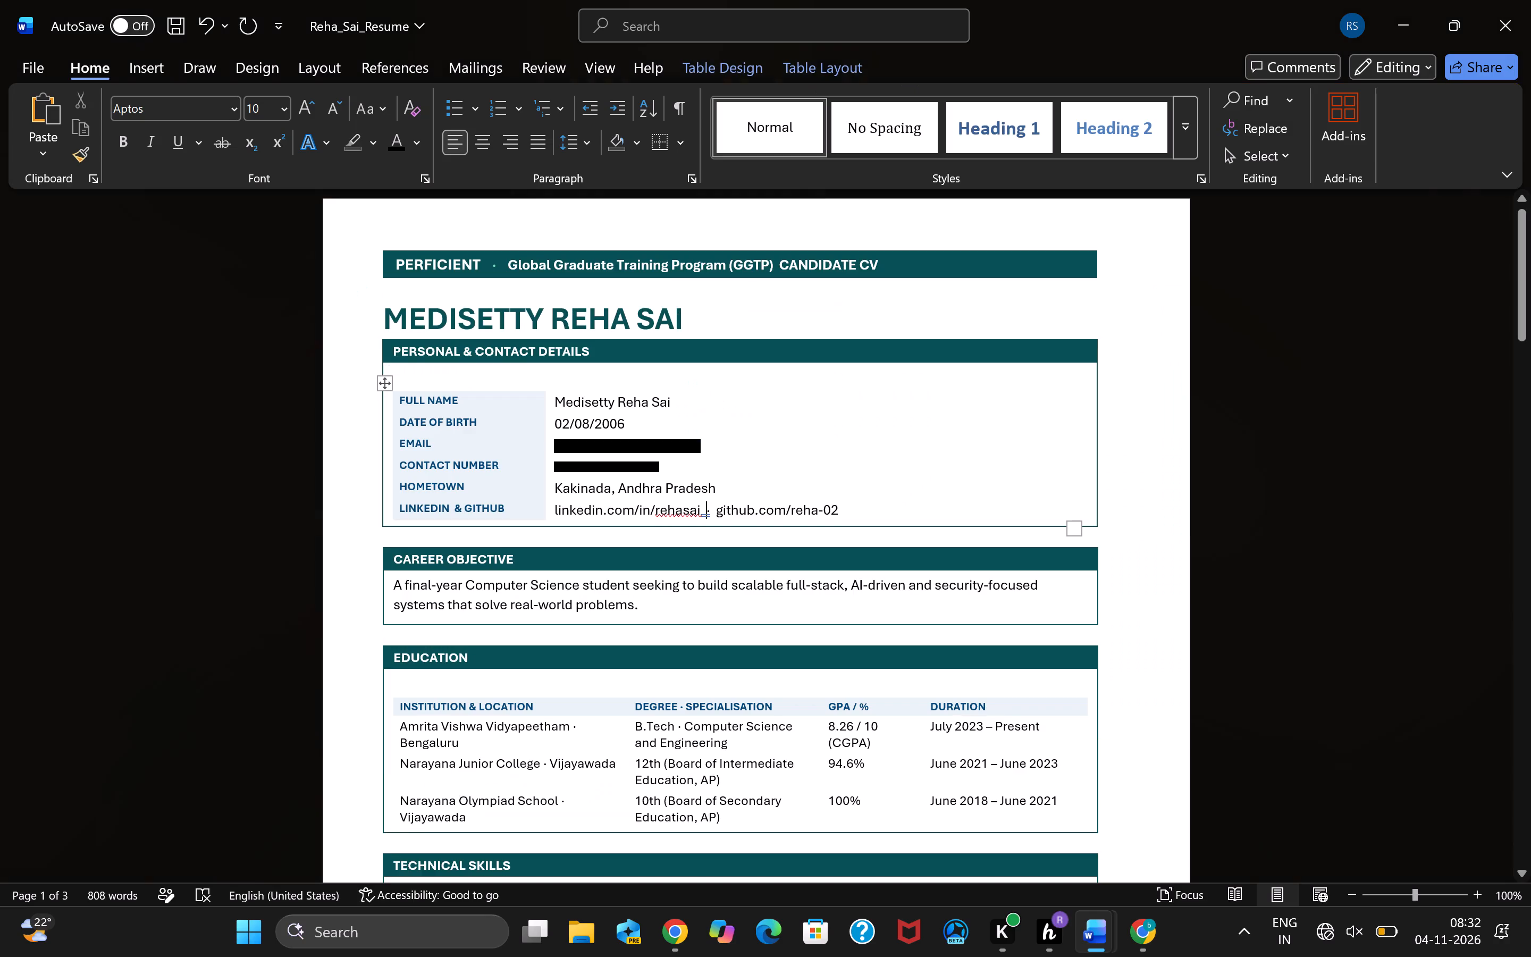
{"action": "scroll", "coordinate": [383, 493], "scroll_direction": "down", "scroll_amount": 3}
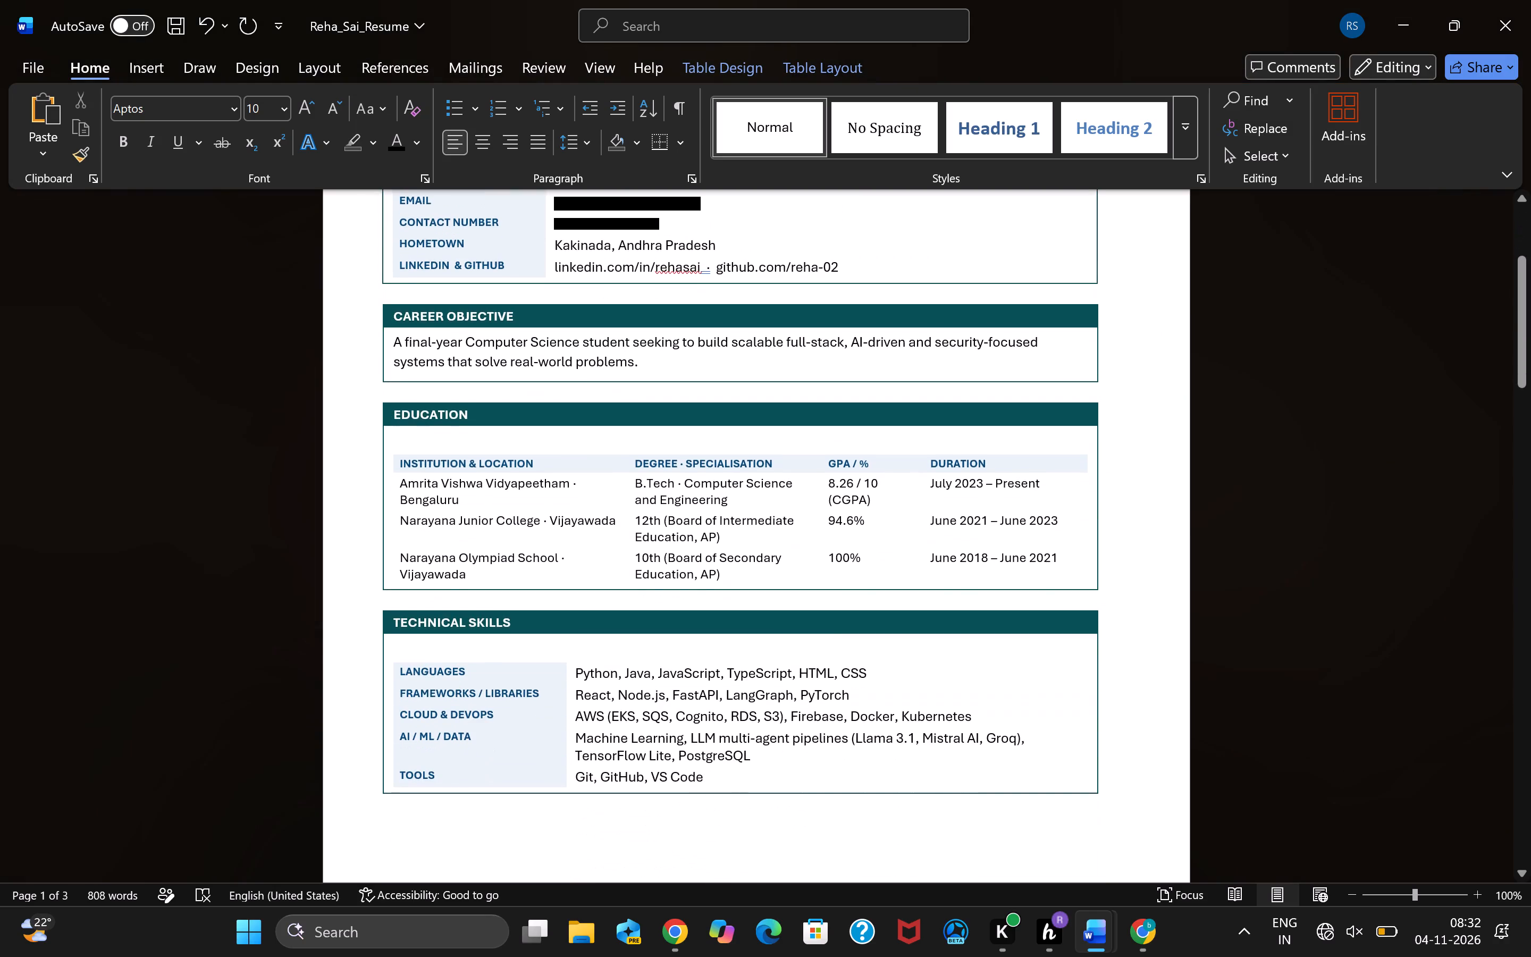
Save the edited resume and close both it and the Resume Format template.
{"action": "scroll", "coordinate": [383, 493], "scroll_direction": "down", "scroll_amount": 2}
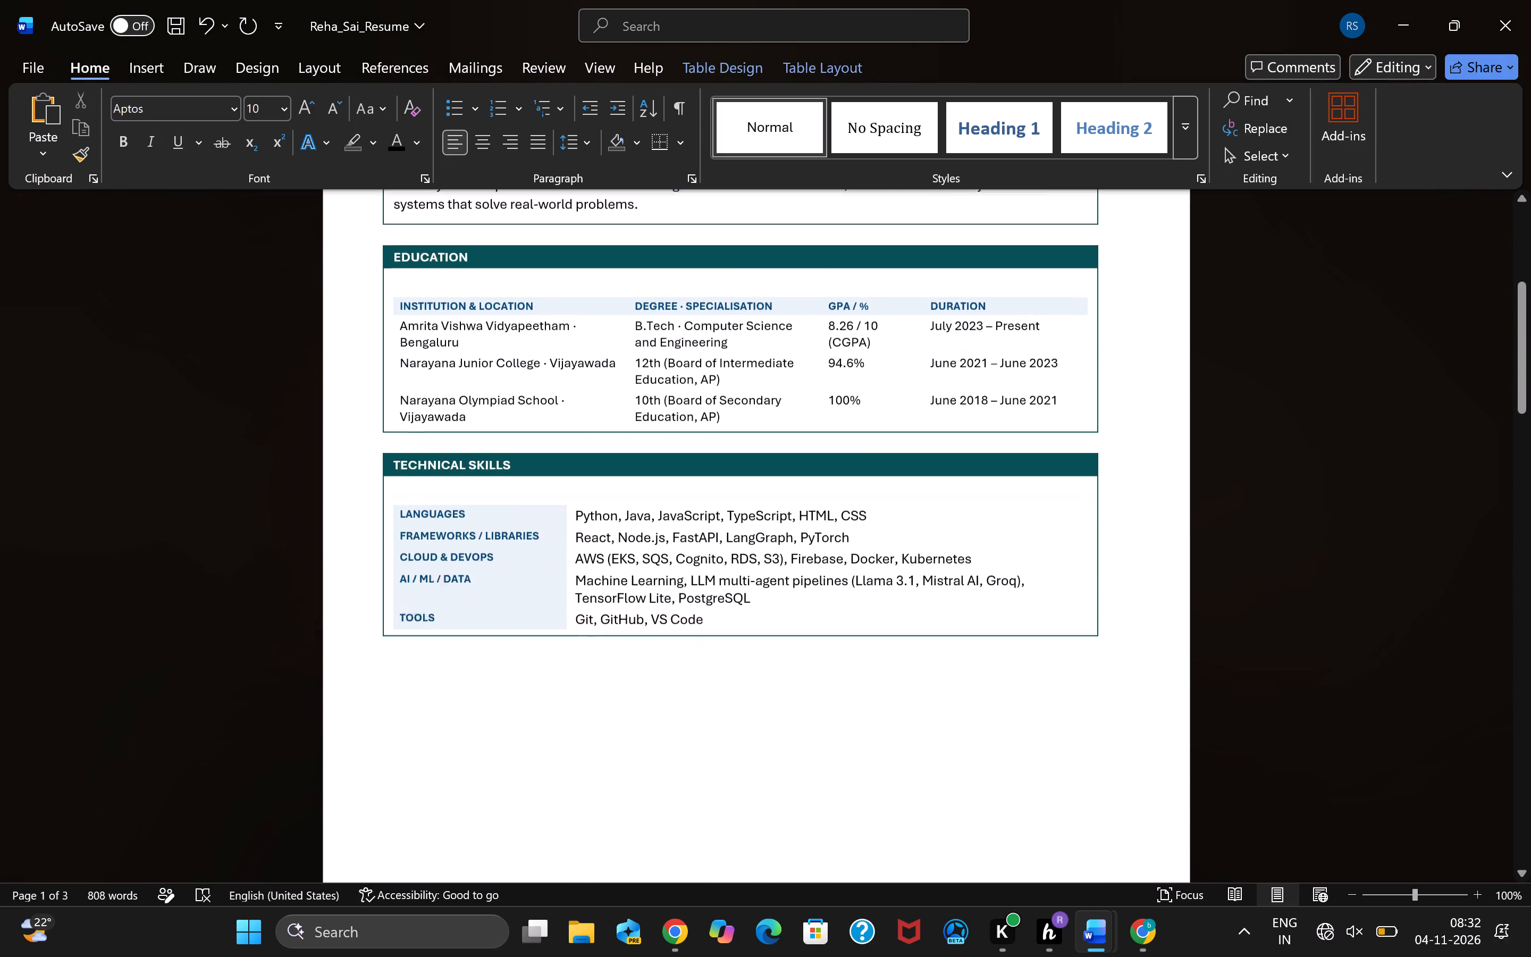
{"action": "scroll", "coordinate": [383, 493], "scroll_direction": "down", "scroll_amount": 1}
{"action": "key", "text": "ctrl+s"}
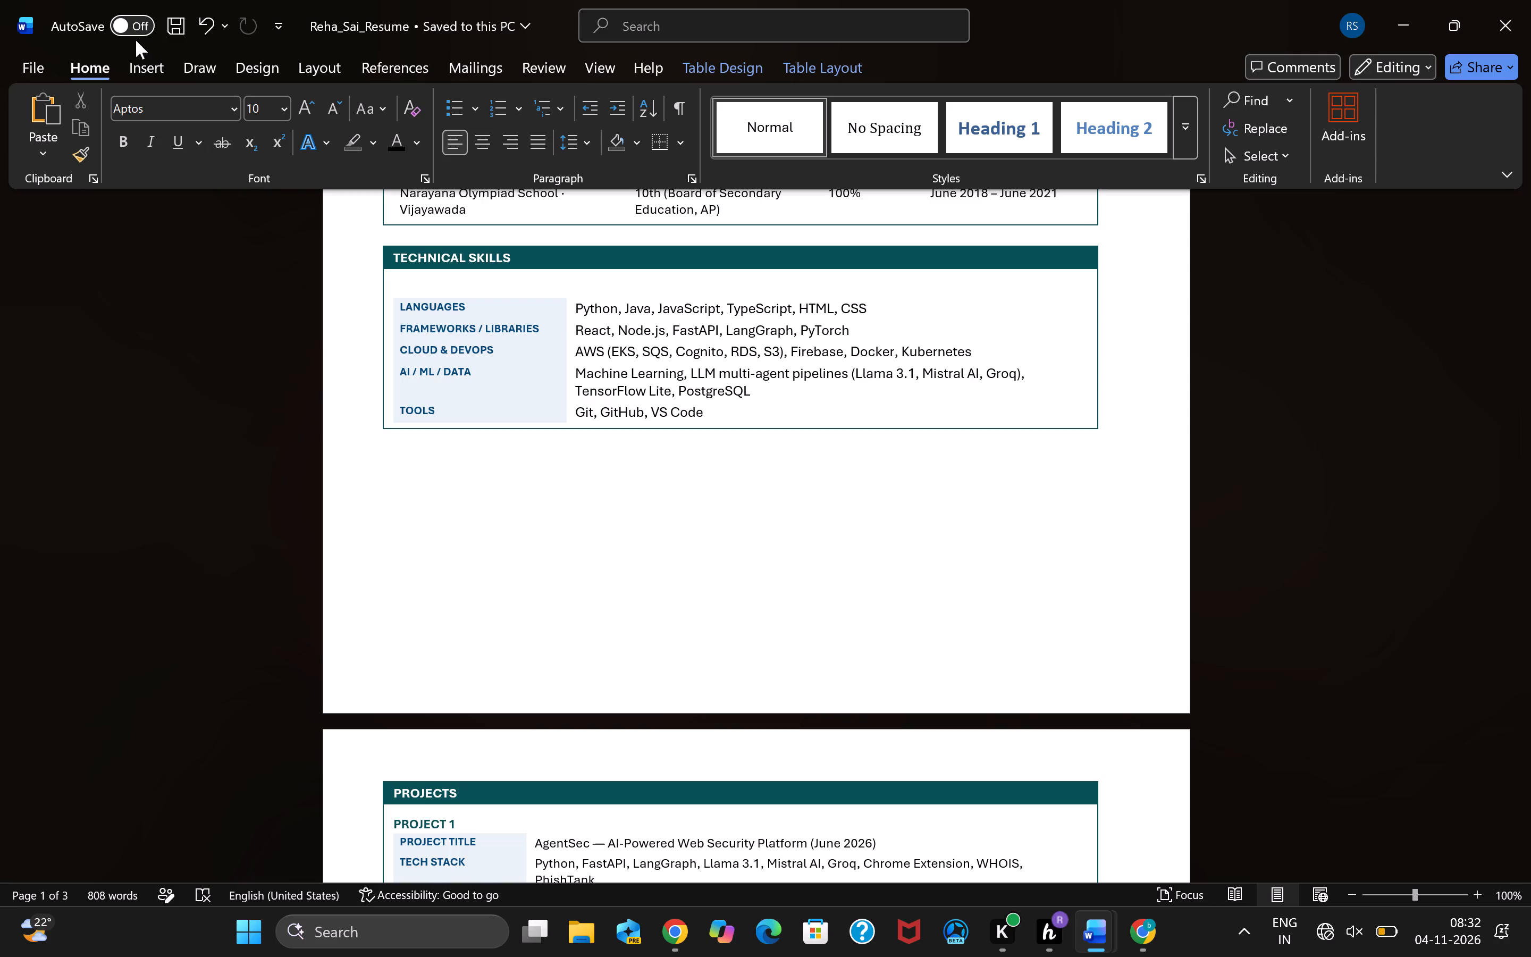
{"action": "scroll", "coordinate": [990, 288], "scroll_direction": "up", "scroll_amount": 5}
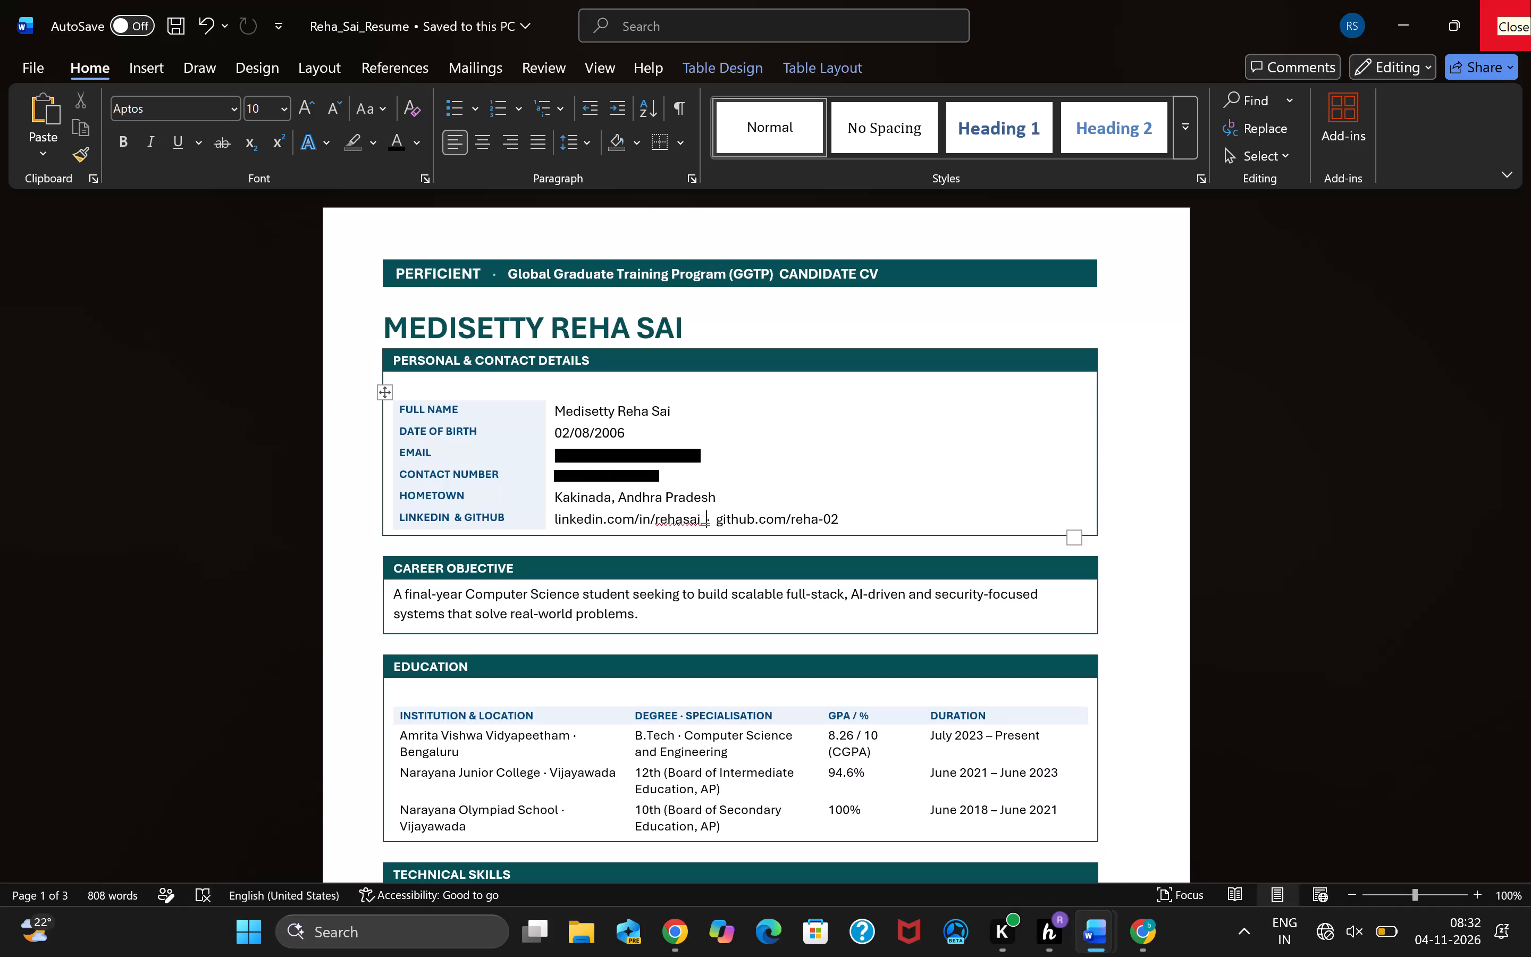
{"action": "left_click", "coordinate": [1530, 0]}
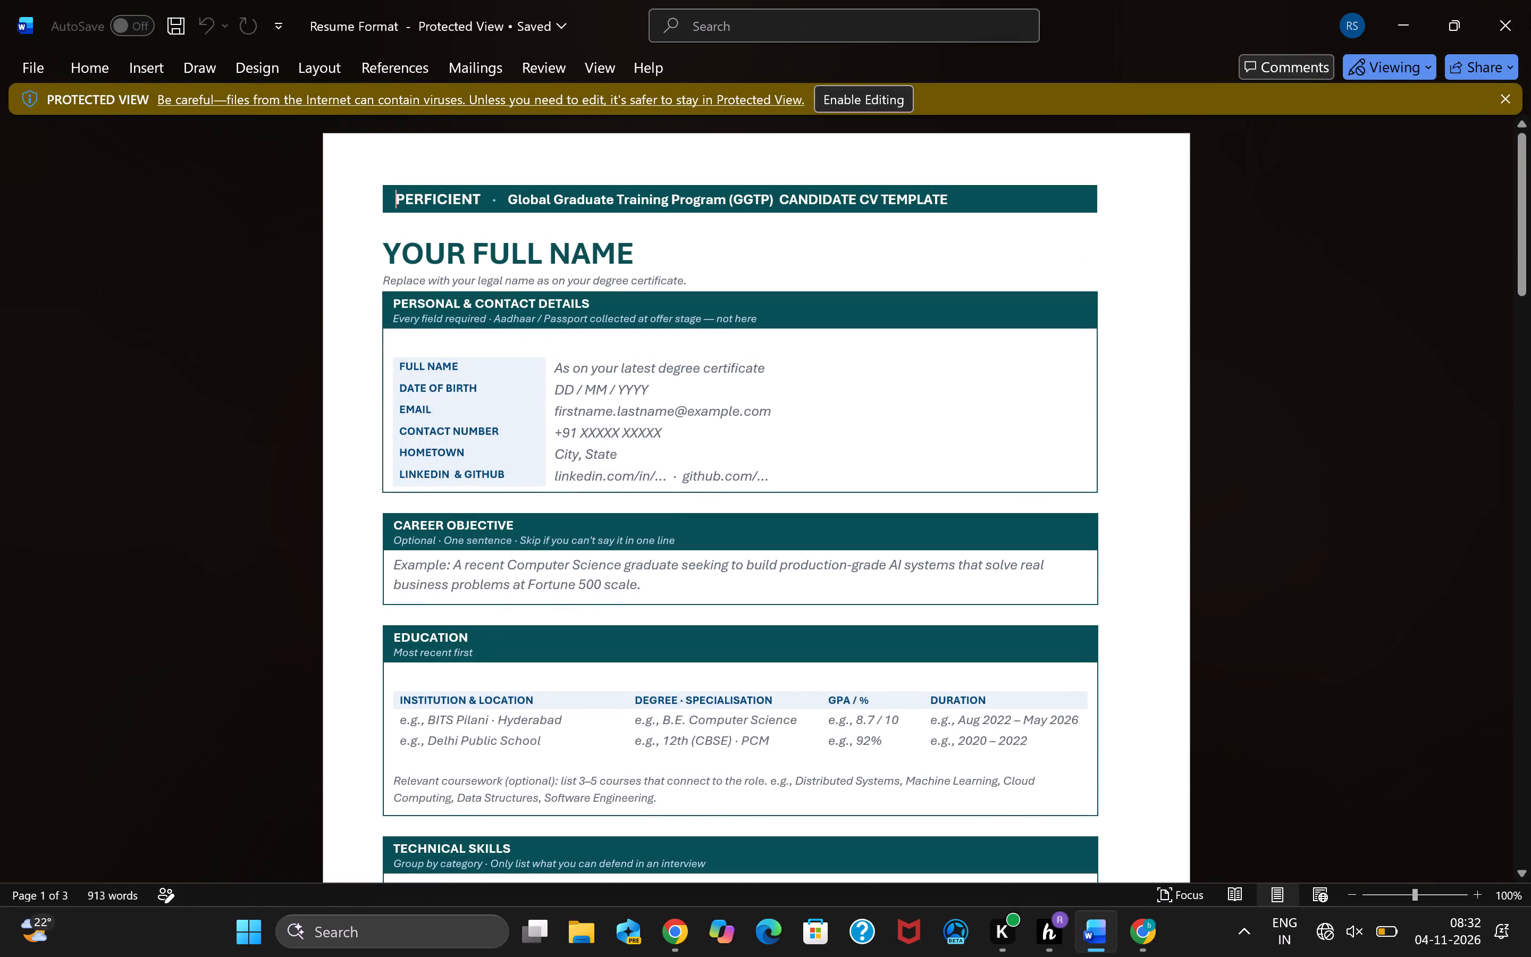
{"action": "left_click", "coordinate": [1530, 12]}
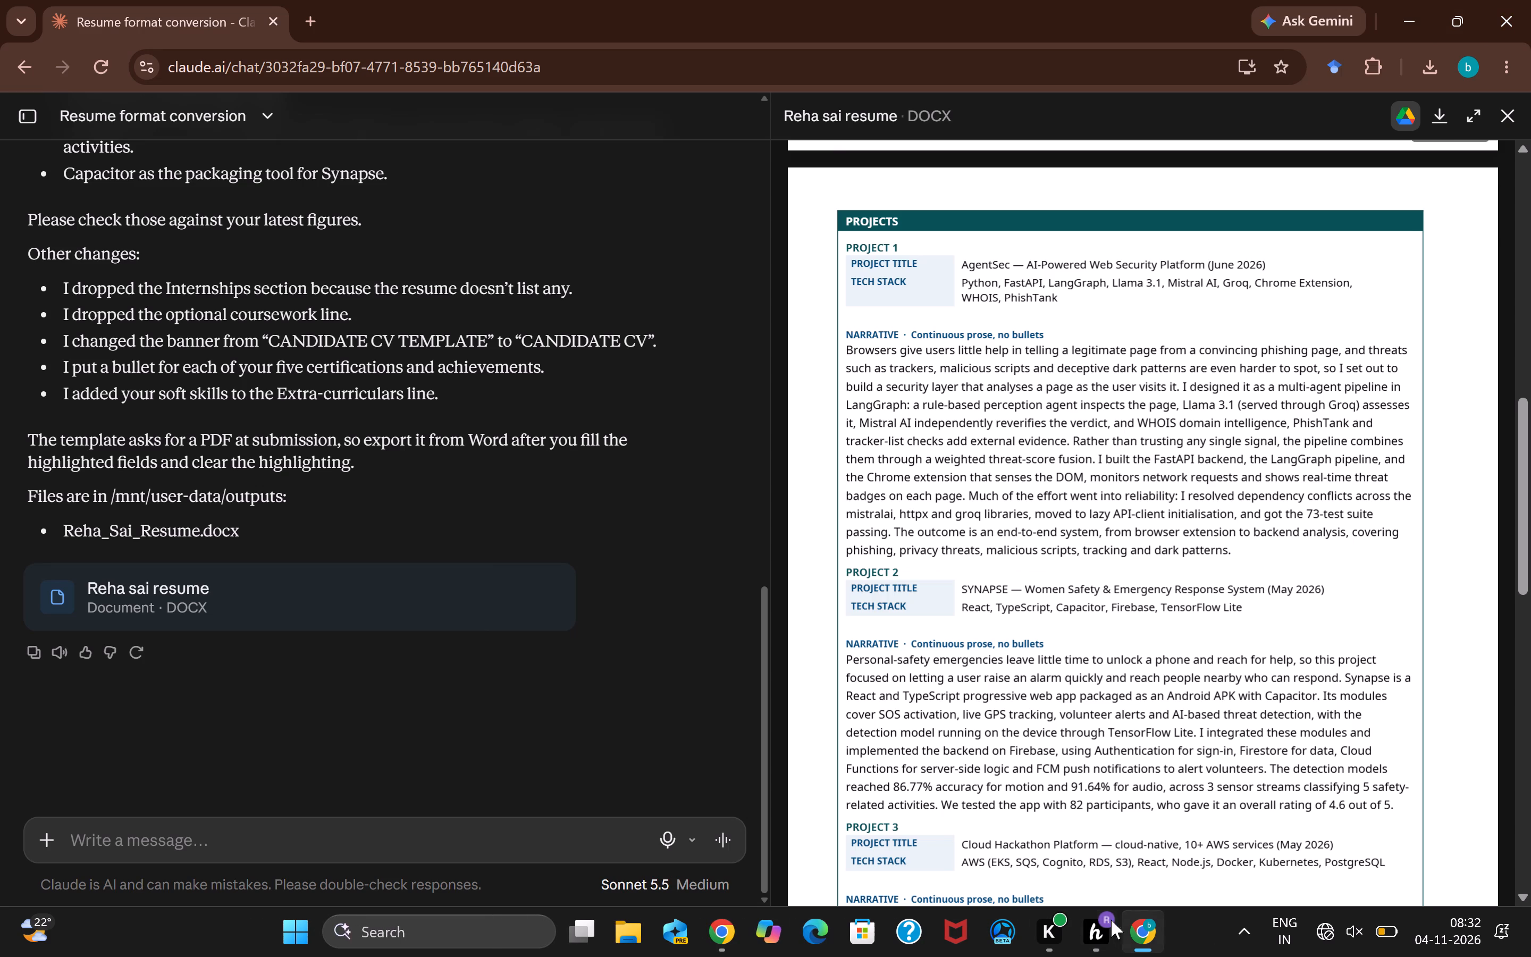
Switch to haveloc and open the job details for Perficient : B.Tech 2027 POB.
{"action": "left_click", "coordinate": [1097, 939]}
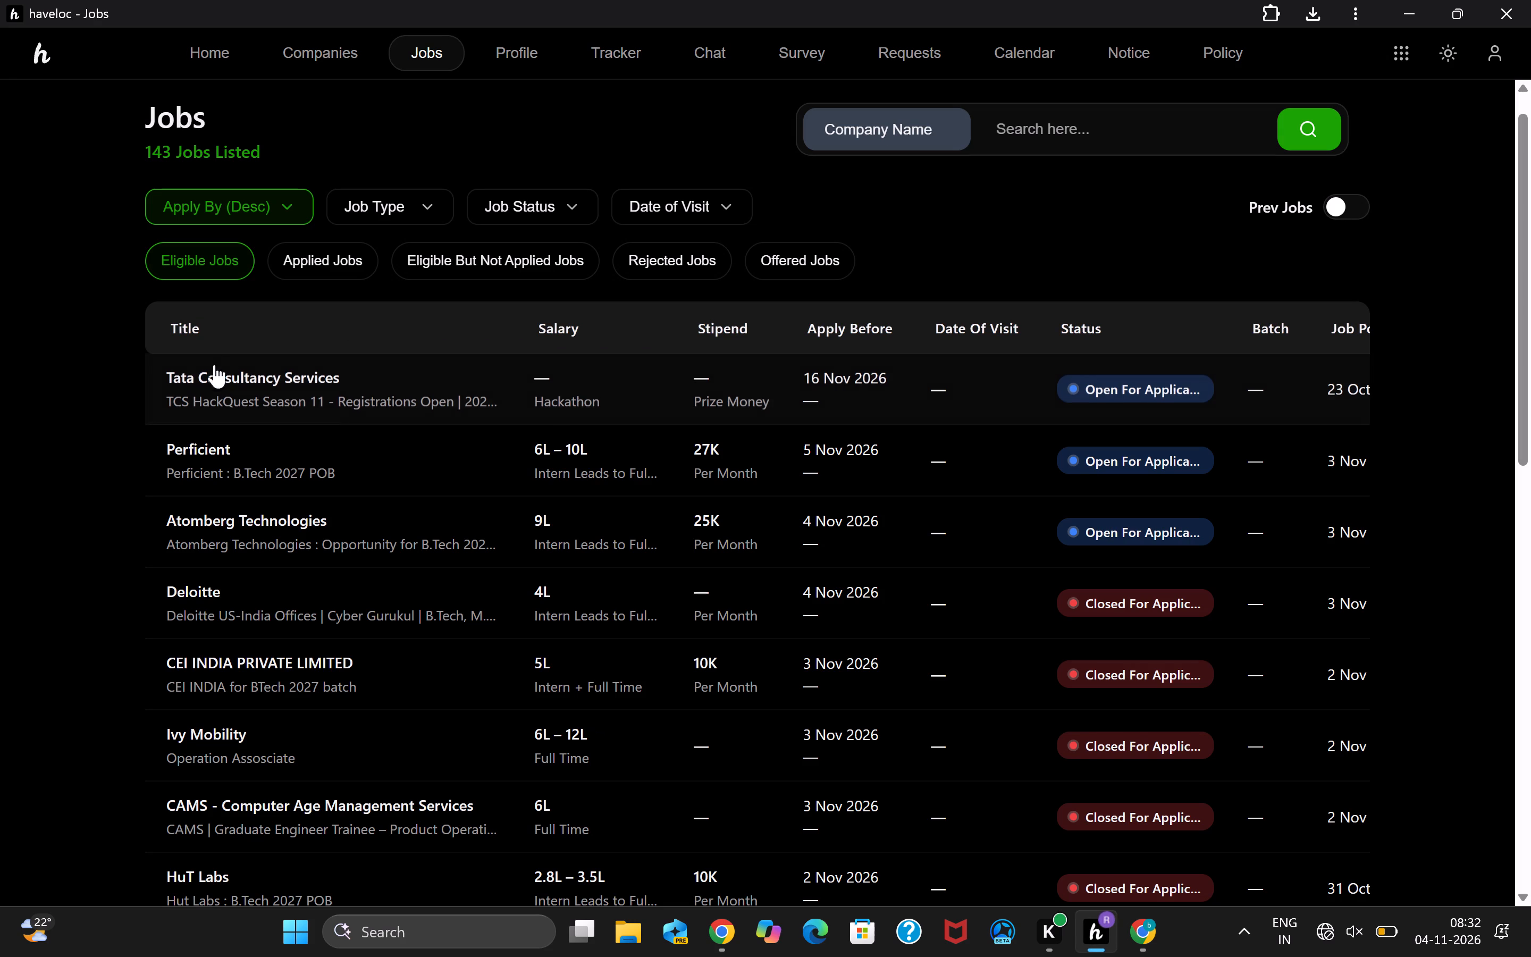
{"action": "left_click", "coordinate": [335, 449]}
{"action": "scroll", "coordinate": [545, 697], "scroll_direction": "down", "scroll_amount": 1}
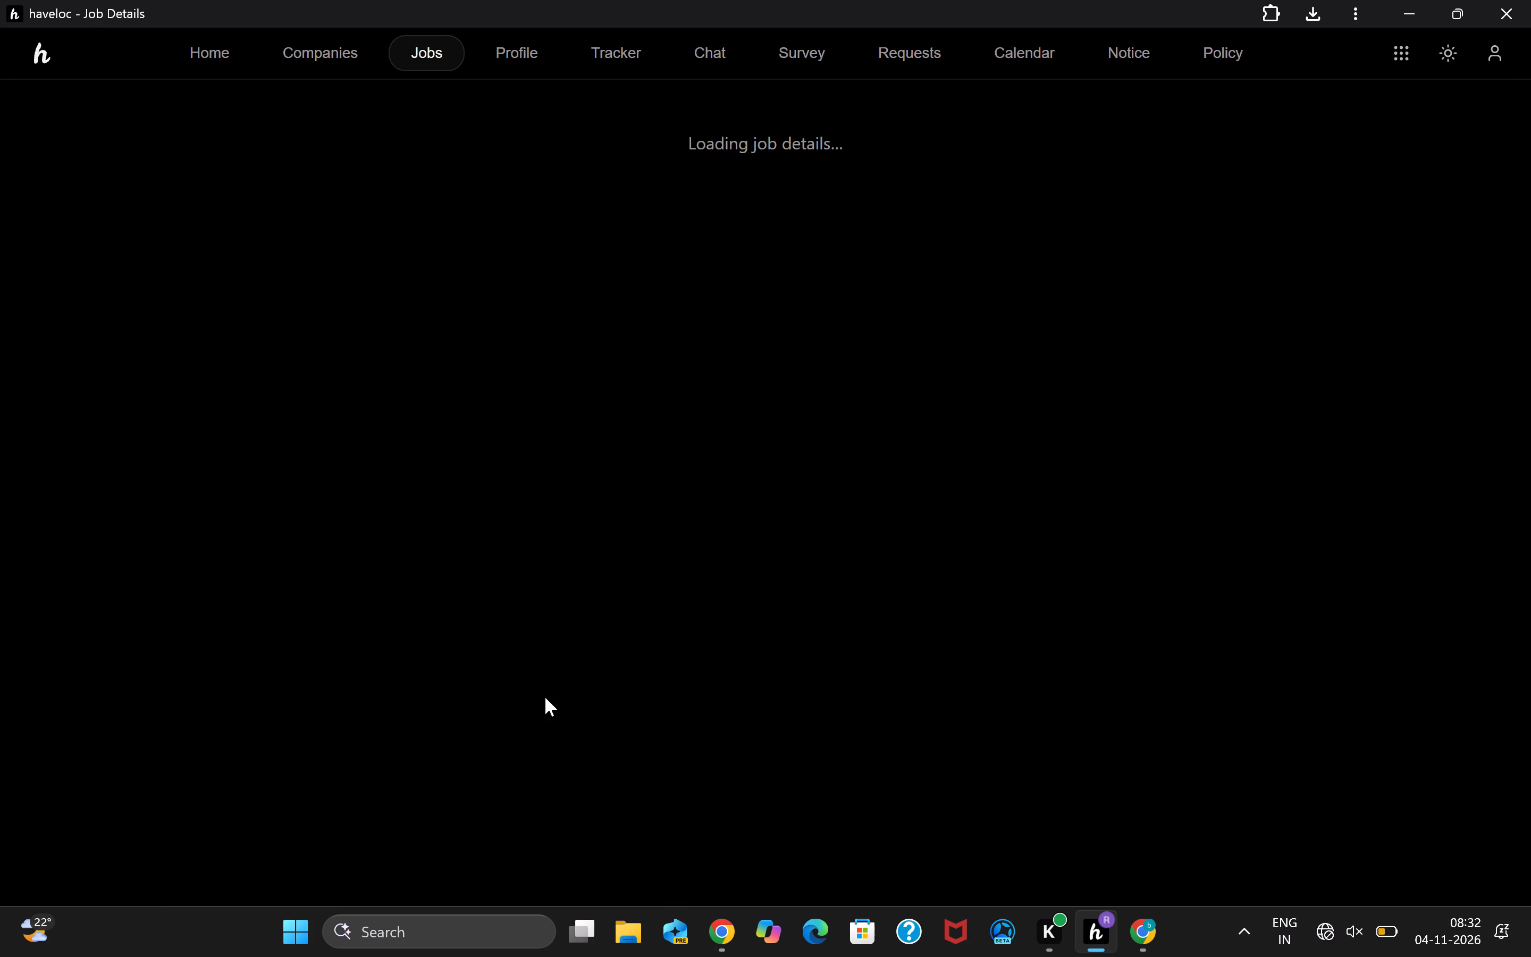
{"action": "scroll", "coordinate": [545, 697], "scroll_direction": "down", "scroll_amount": 8}
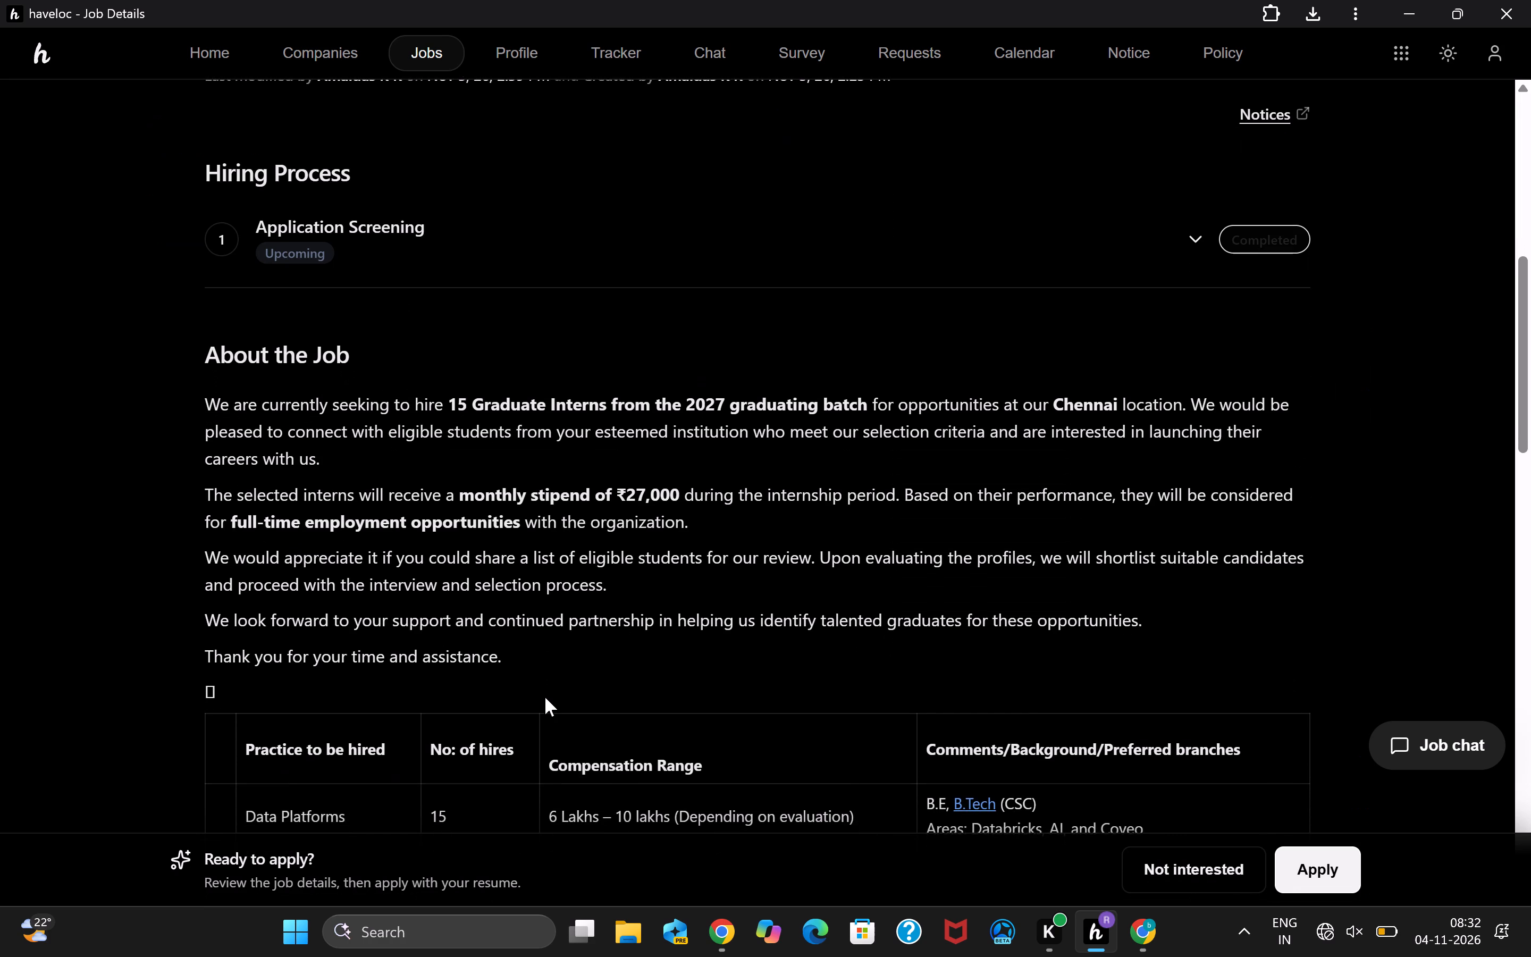
Start the Perficient application and bring up the choice of resumes, including the option to add a new one.
{"action": "left_click", "coordinate": [1317, 877]}
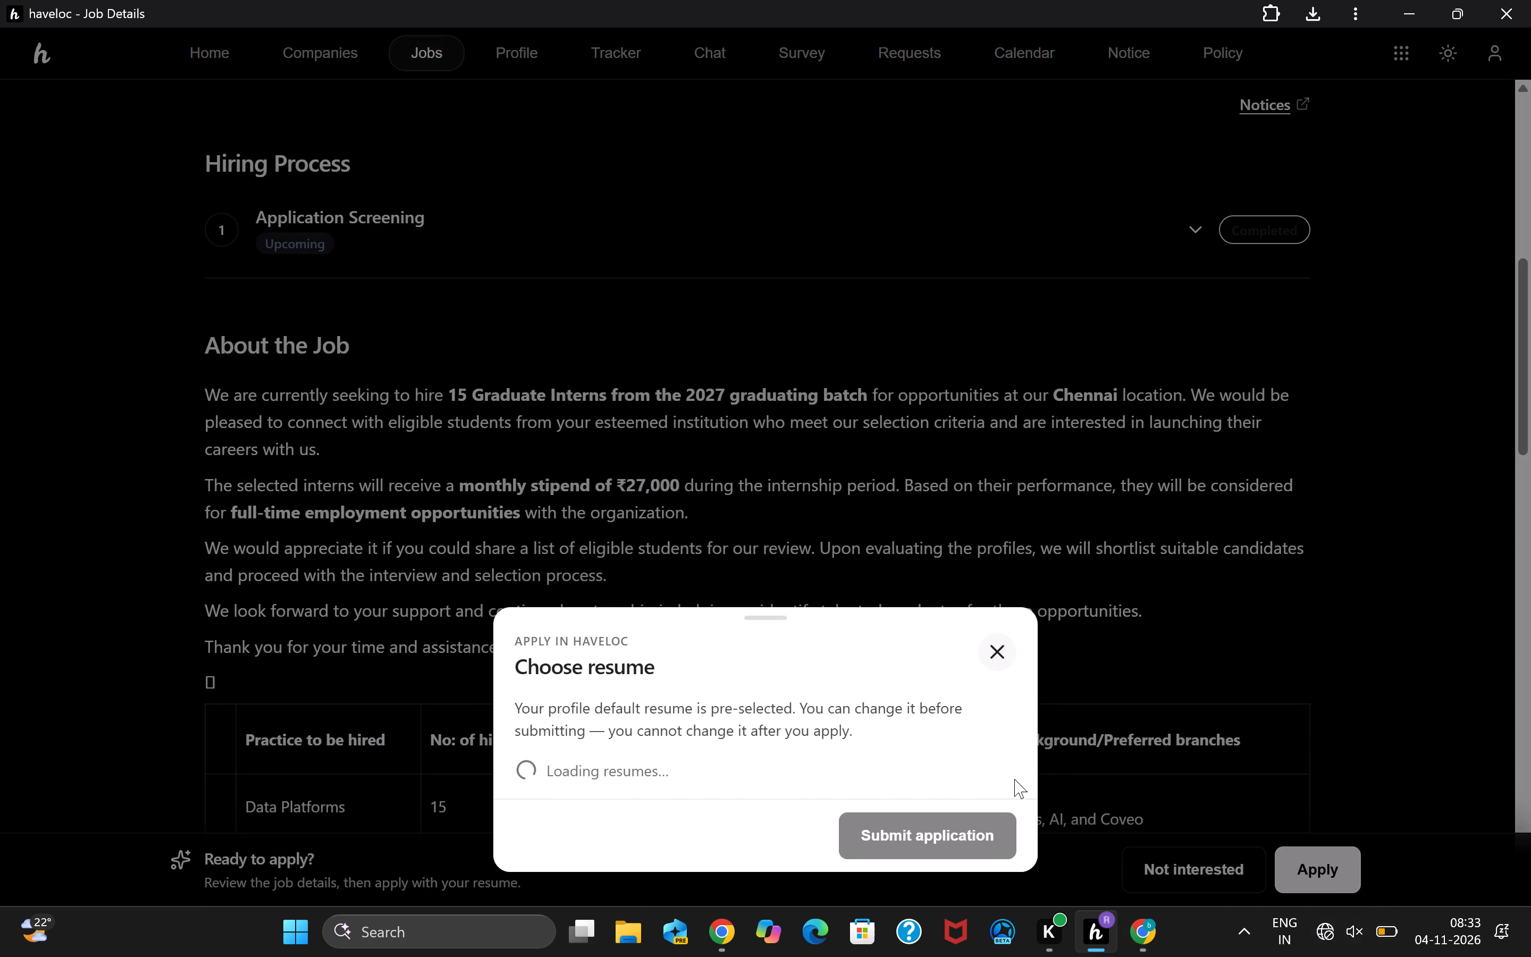
{"action": "scroll", "coordinate": [756, 717], "scroll_direction": "down", "scroll_amount": 4}
{"action": "left_click", "coordinate": [644, 730]}
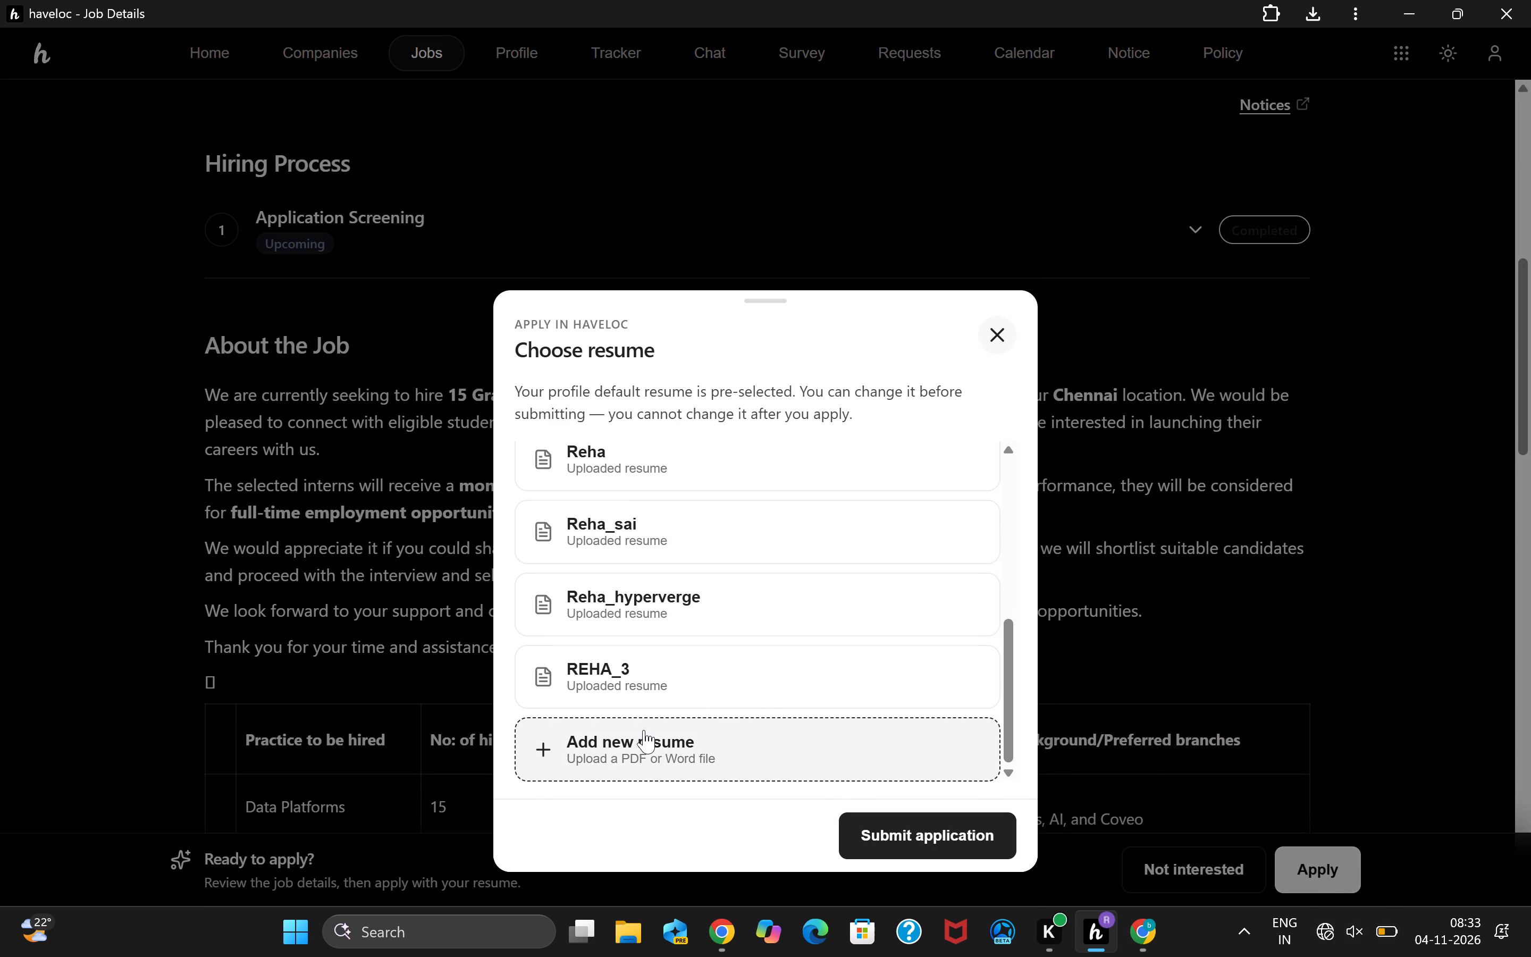
{"action": "left_click", "coordinate": [996, 489]}
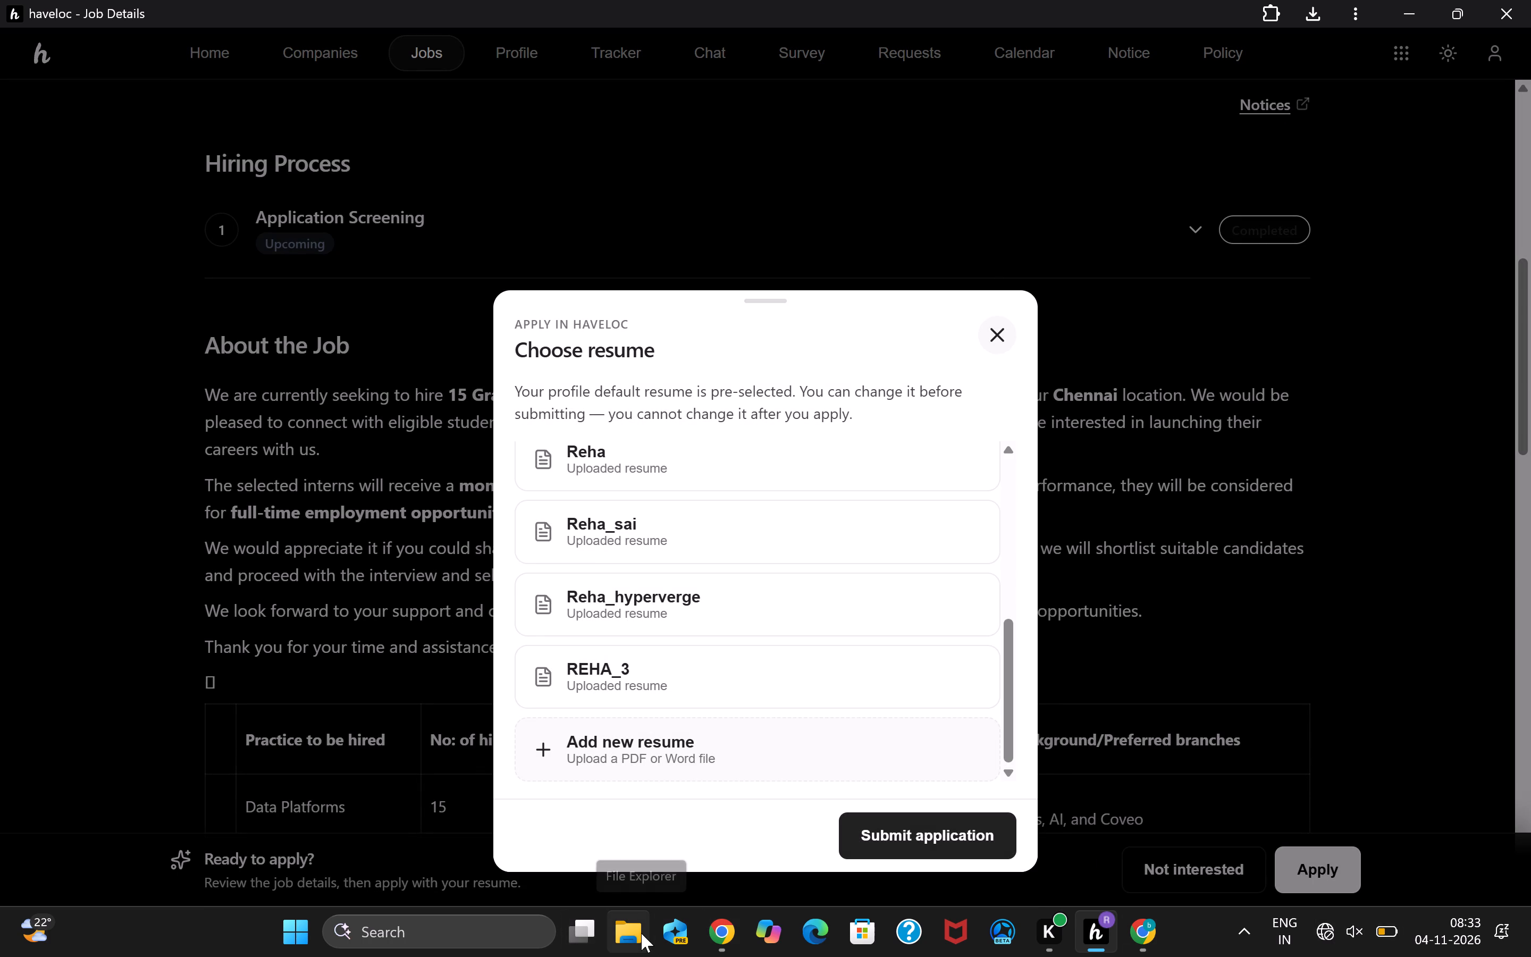
Reopen the edited resume document in Word from the Downloads folder.
{"action": "left_click", "coordinate": [641, 933]}
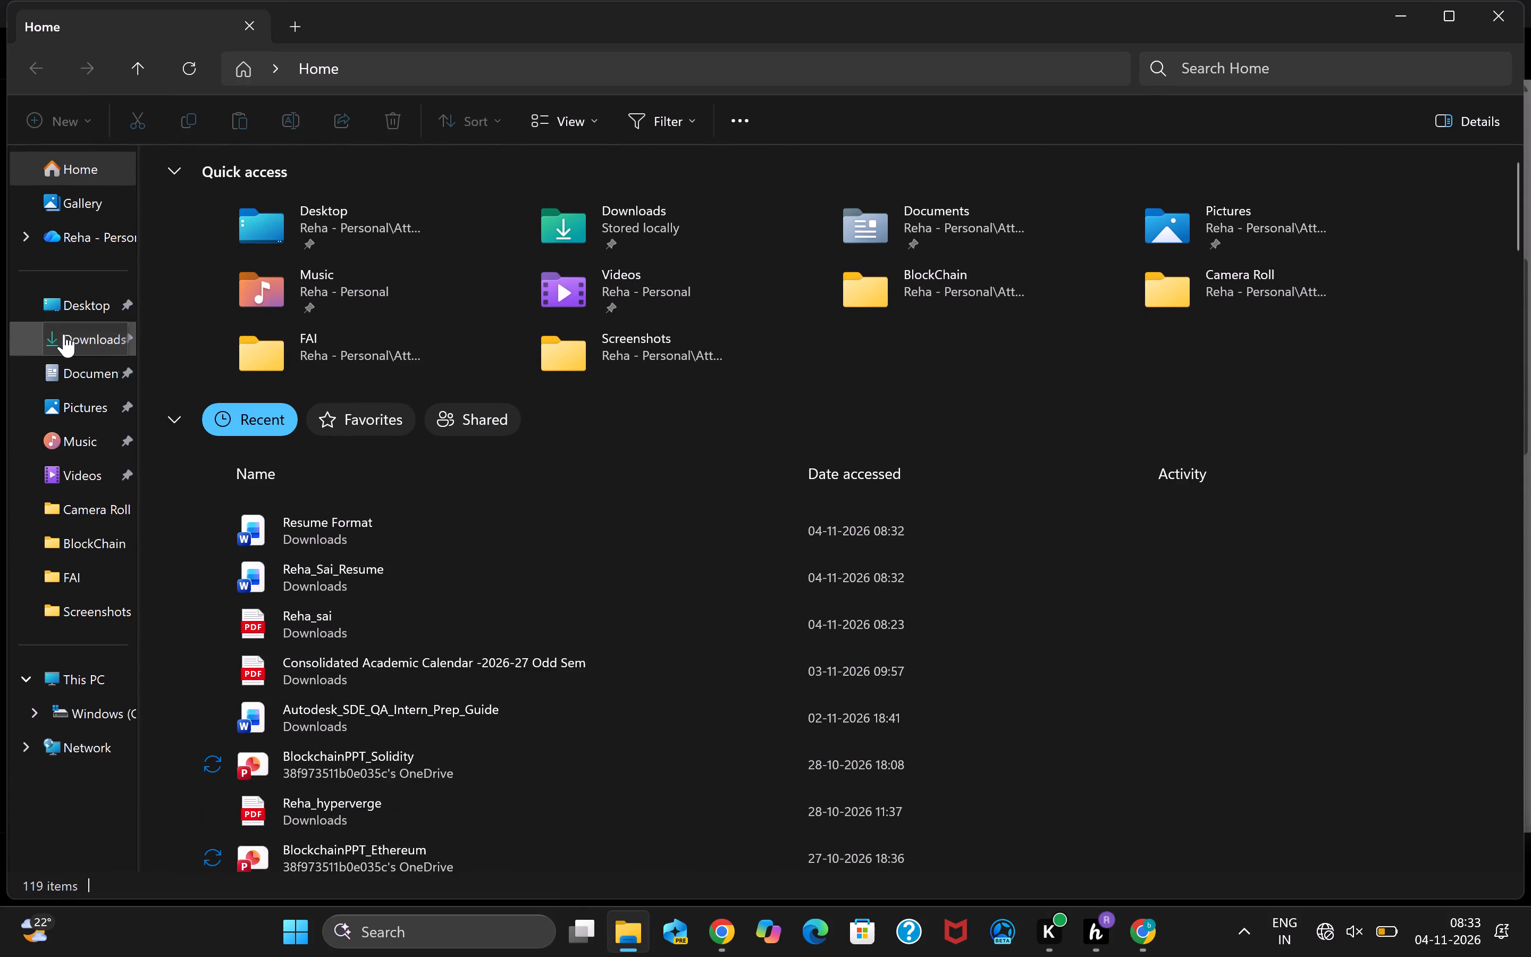
{"action": "left_click", "coordinate": [64, 334]}
{"action": "left_click", "coordinate": [249, 228]}
{"action": "left_click", "coordinate": [249, 228]}
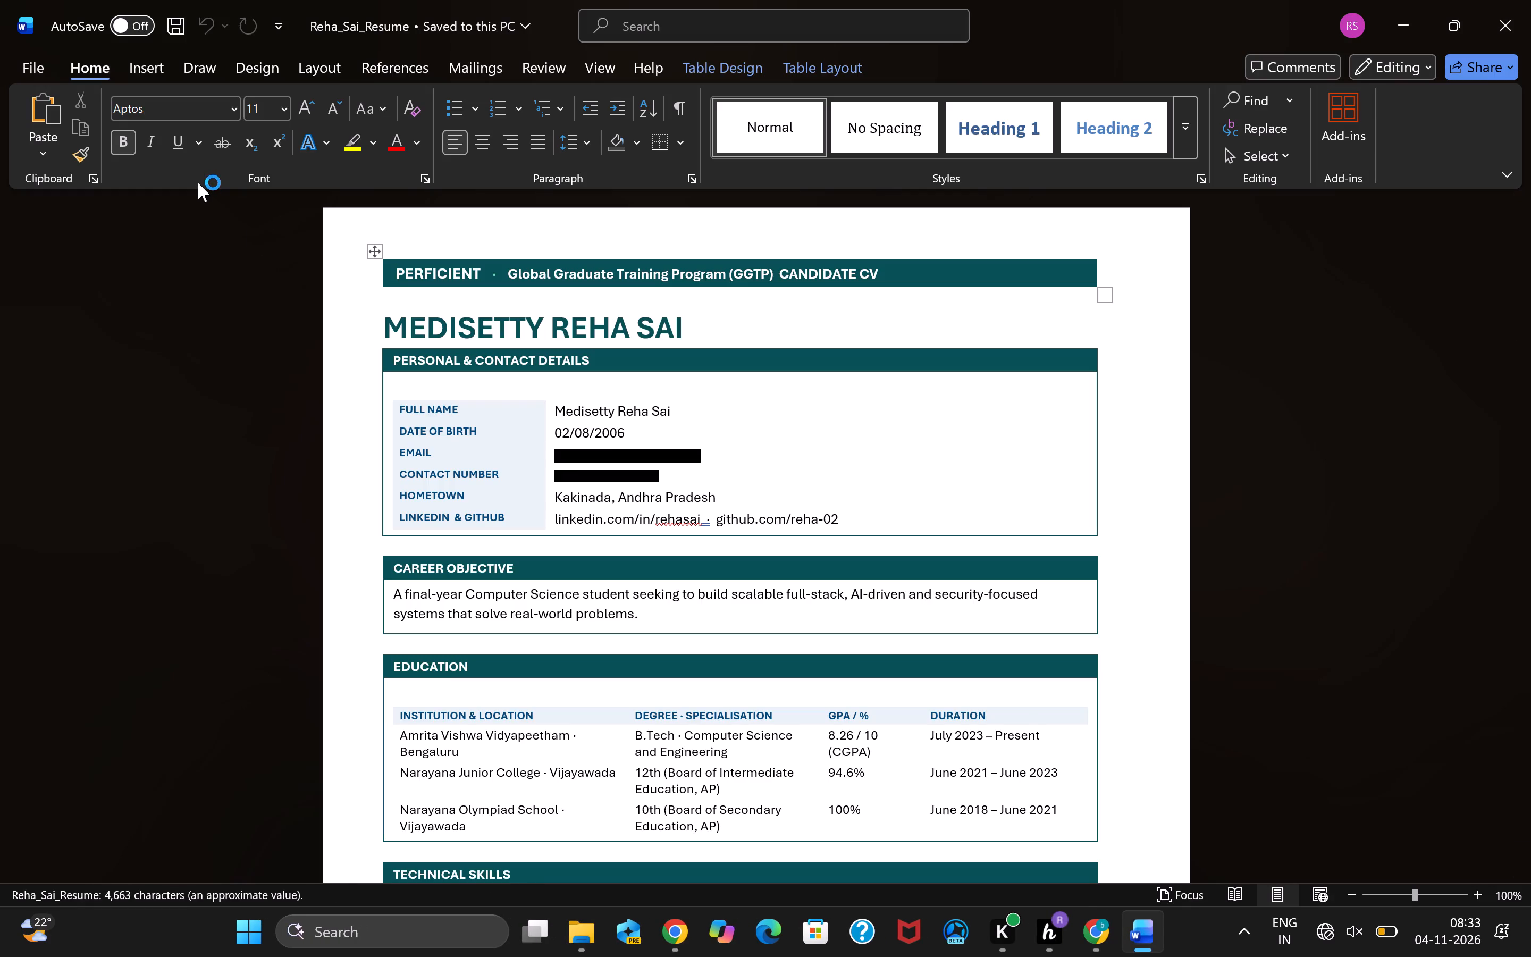
{"action": "scroll", "coordinate": [373, 335], "scroll_direction": "up", "scroll_amount": 1}
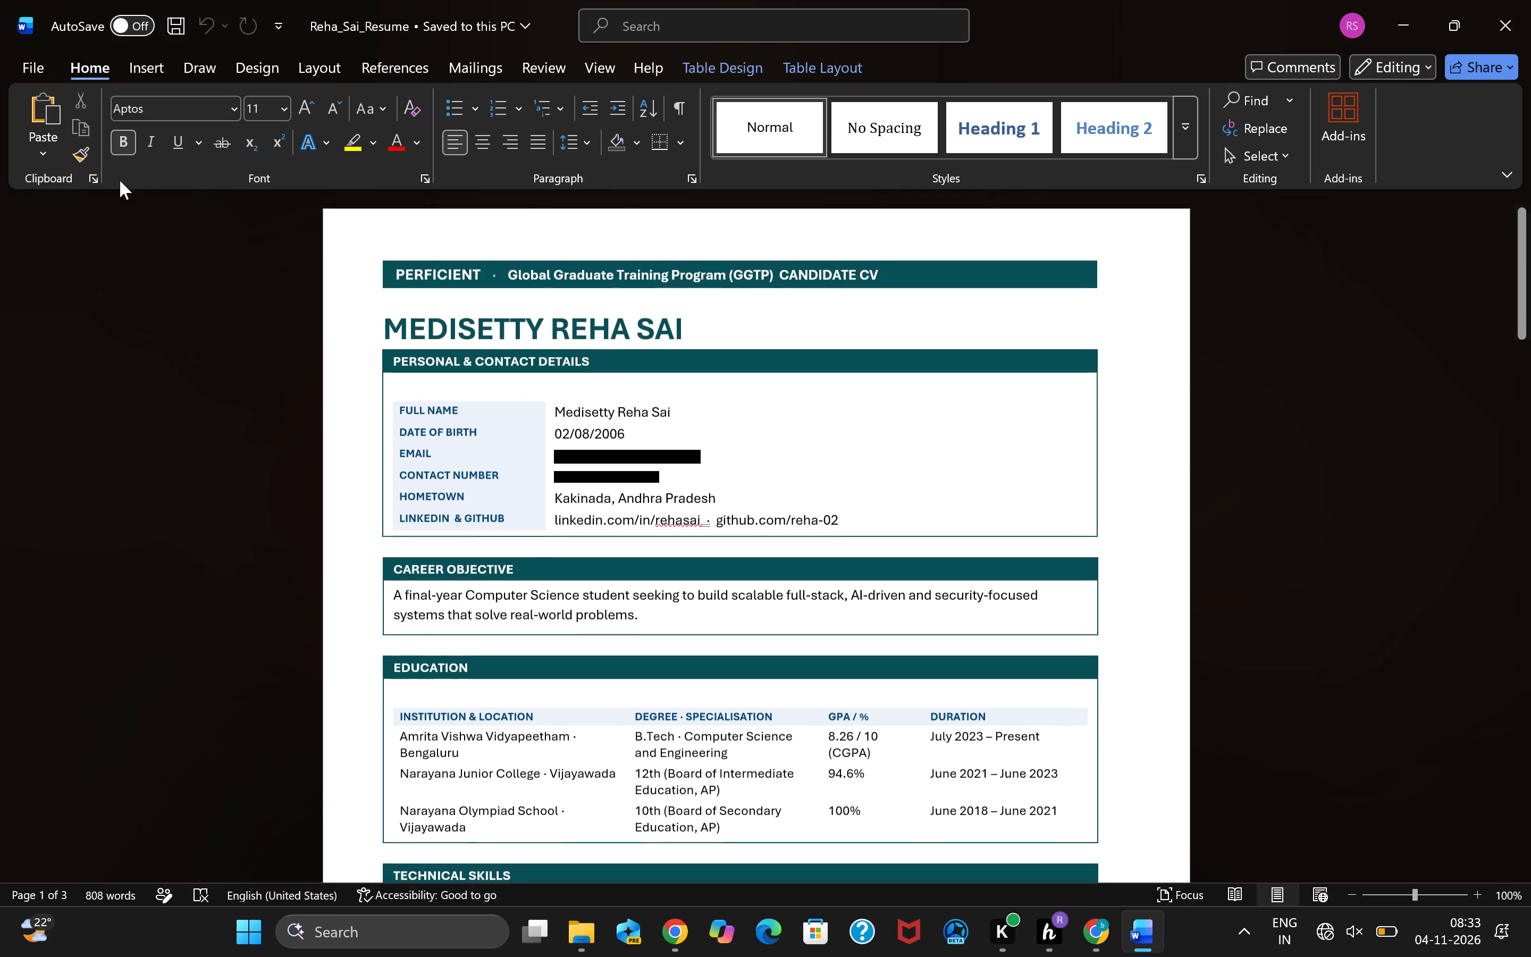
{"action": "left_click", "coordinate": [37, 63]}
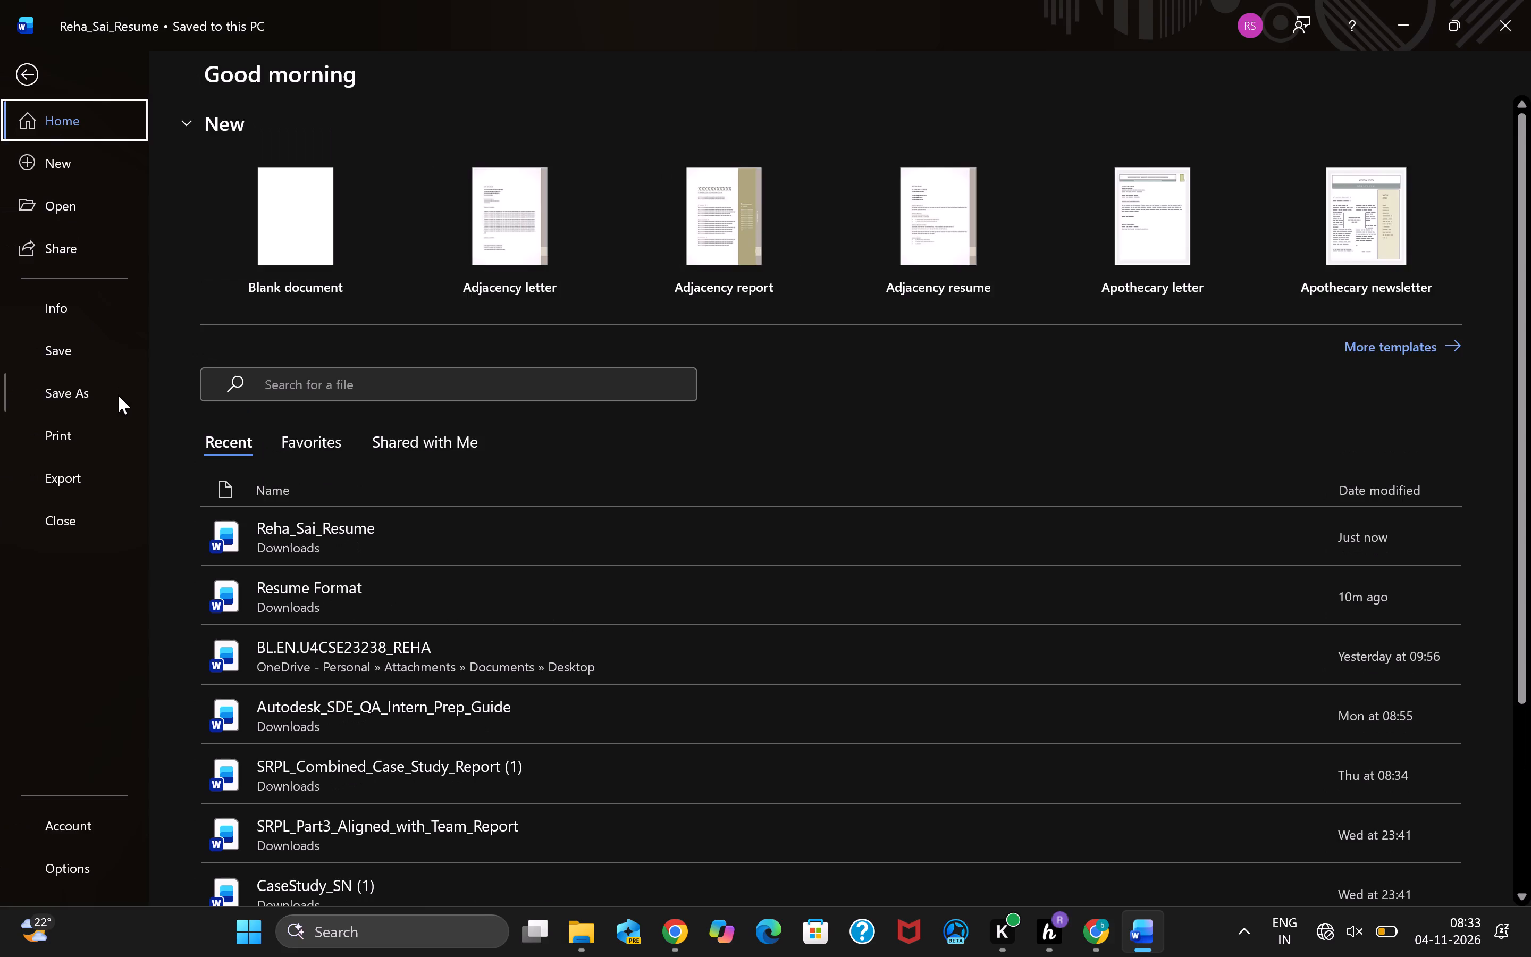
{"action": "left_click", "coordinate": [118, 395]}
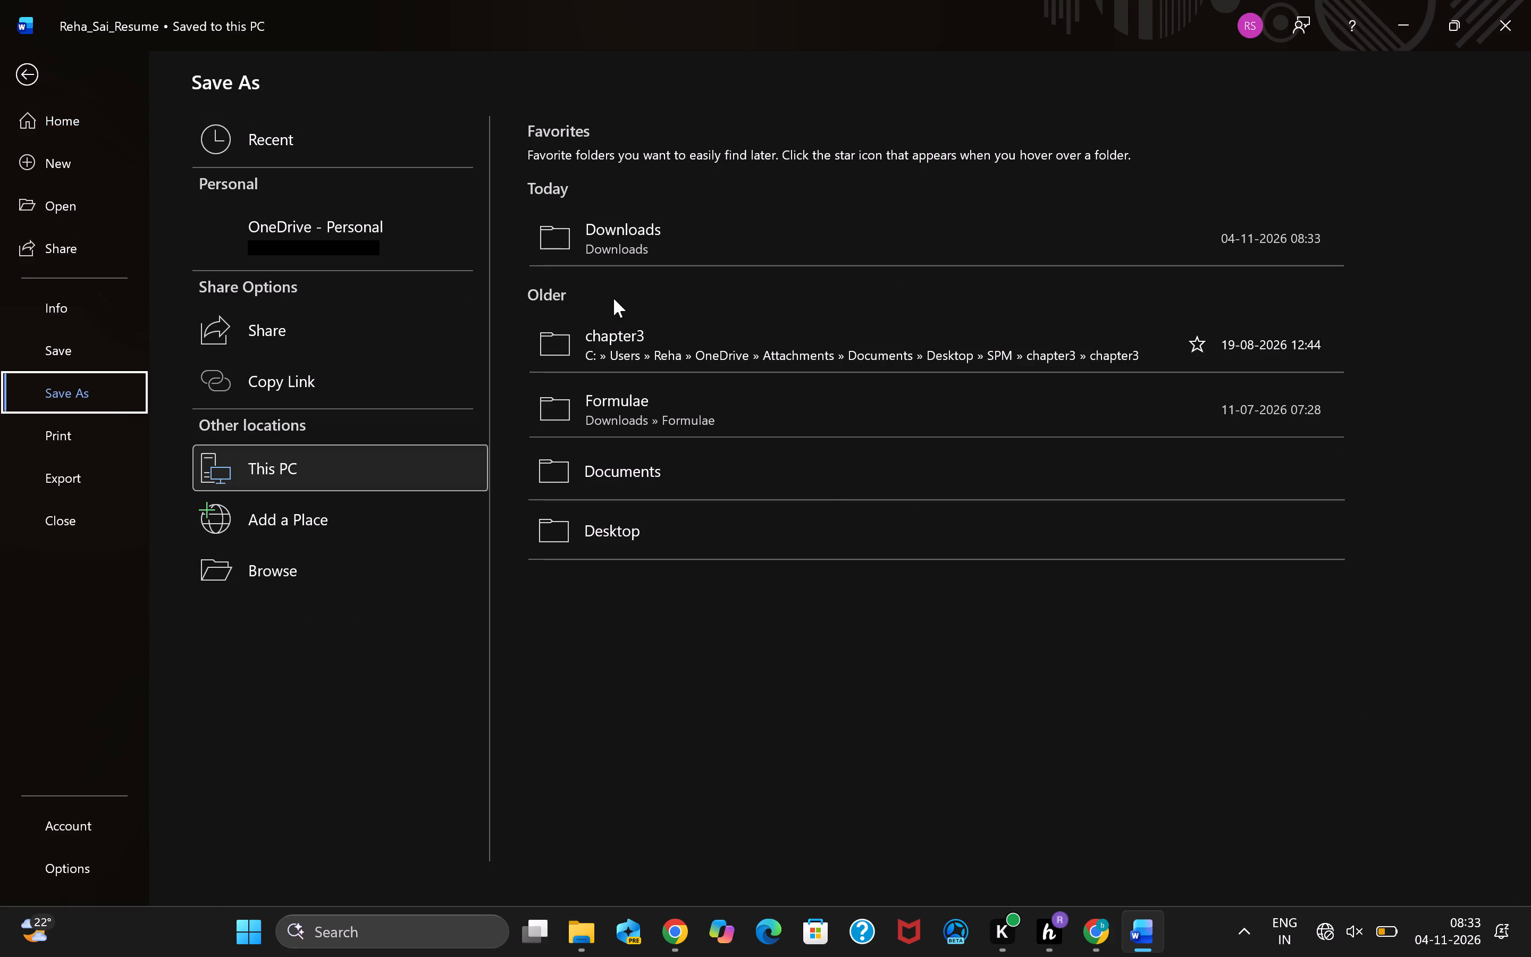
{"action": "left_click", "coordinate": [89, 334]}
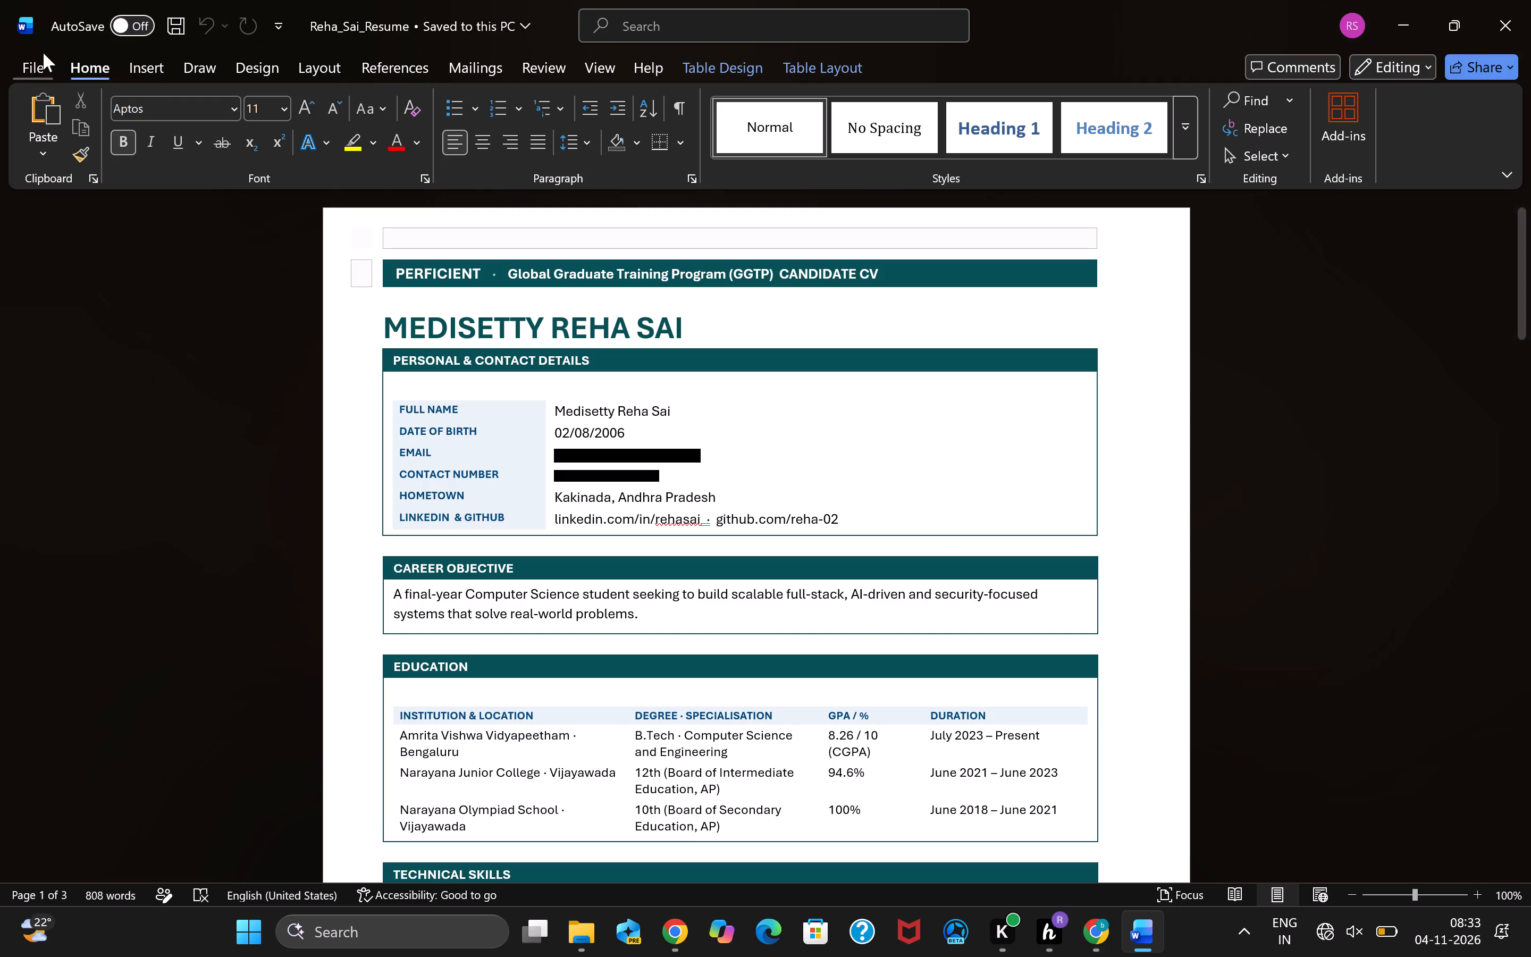
Export the resume as a PDF to Downloads under its existing file name, and close the published preview.
{"action": "left_click", "coordinate": [43, 53]}
{"action": "left_click", "coordinate": [83, 468]}
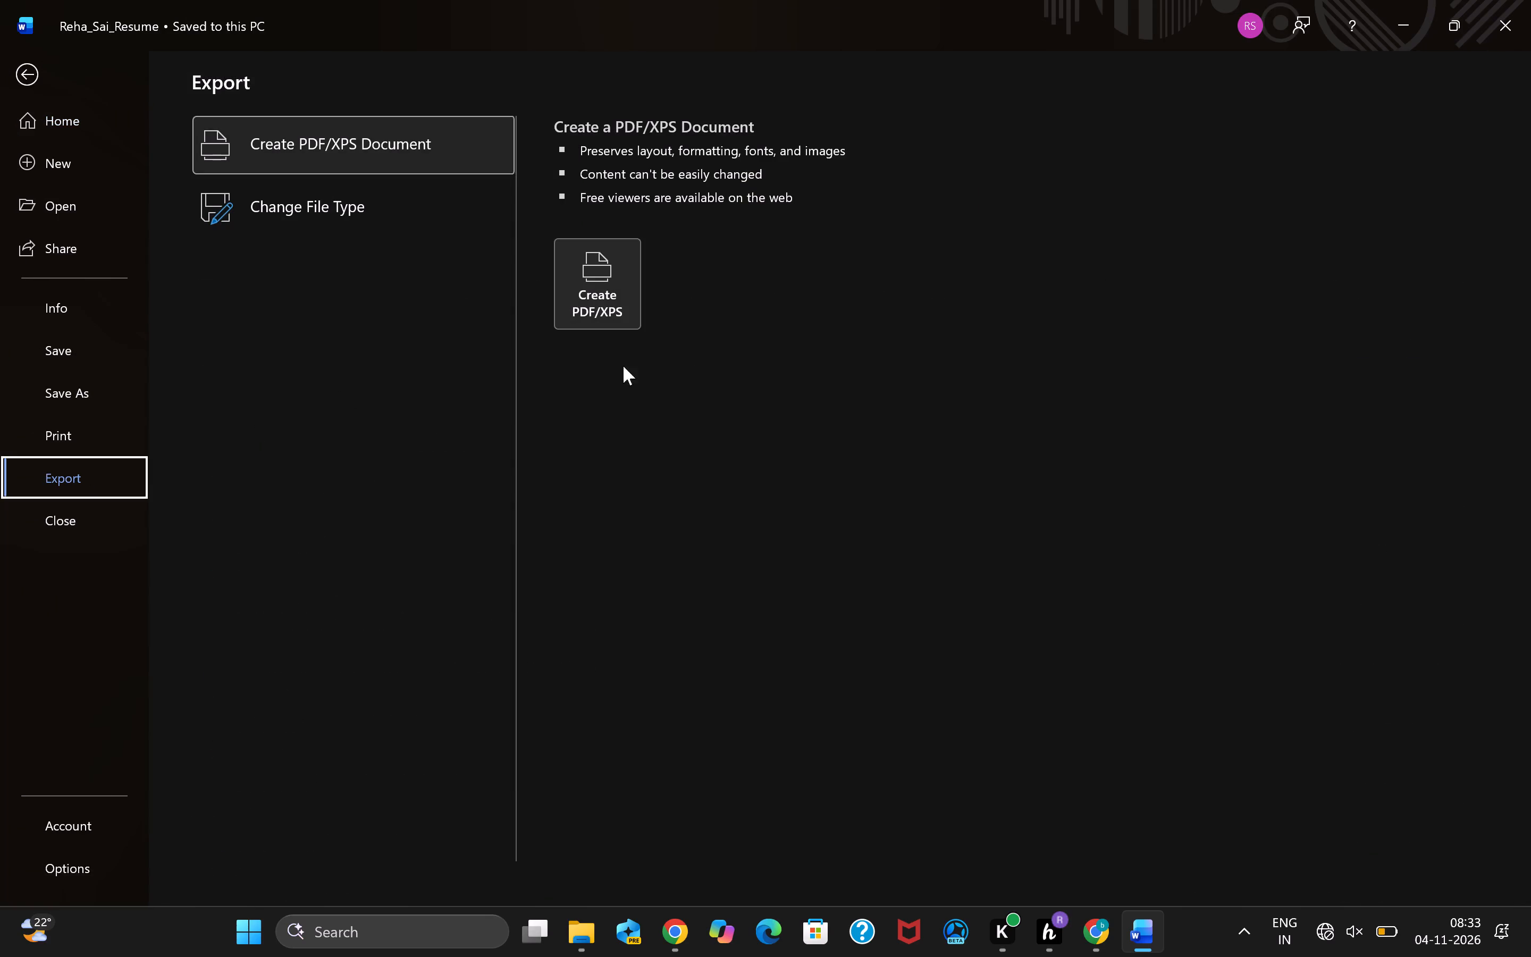
{"action": "left_click", "coordinate": [592, 284]}
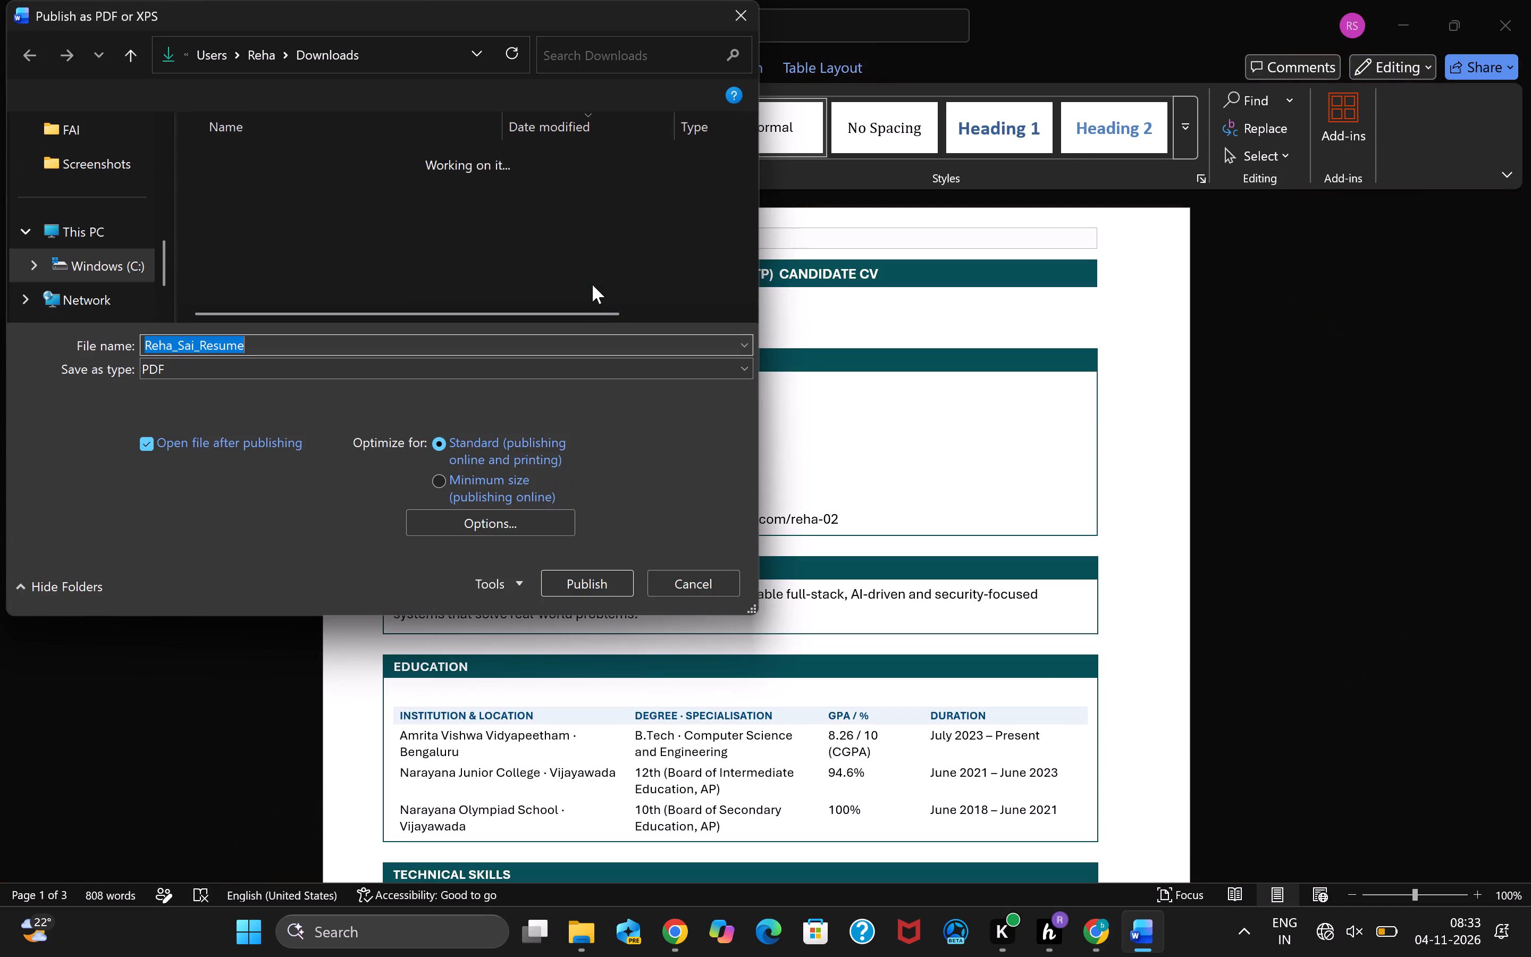
{"action": "key", "text": "Return"}
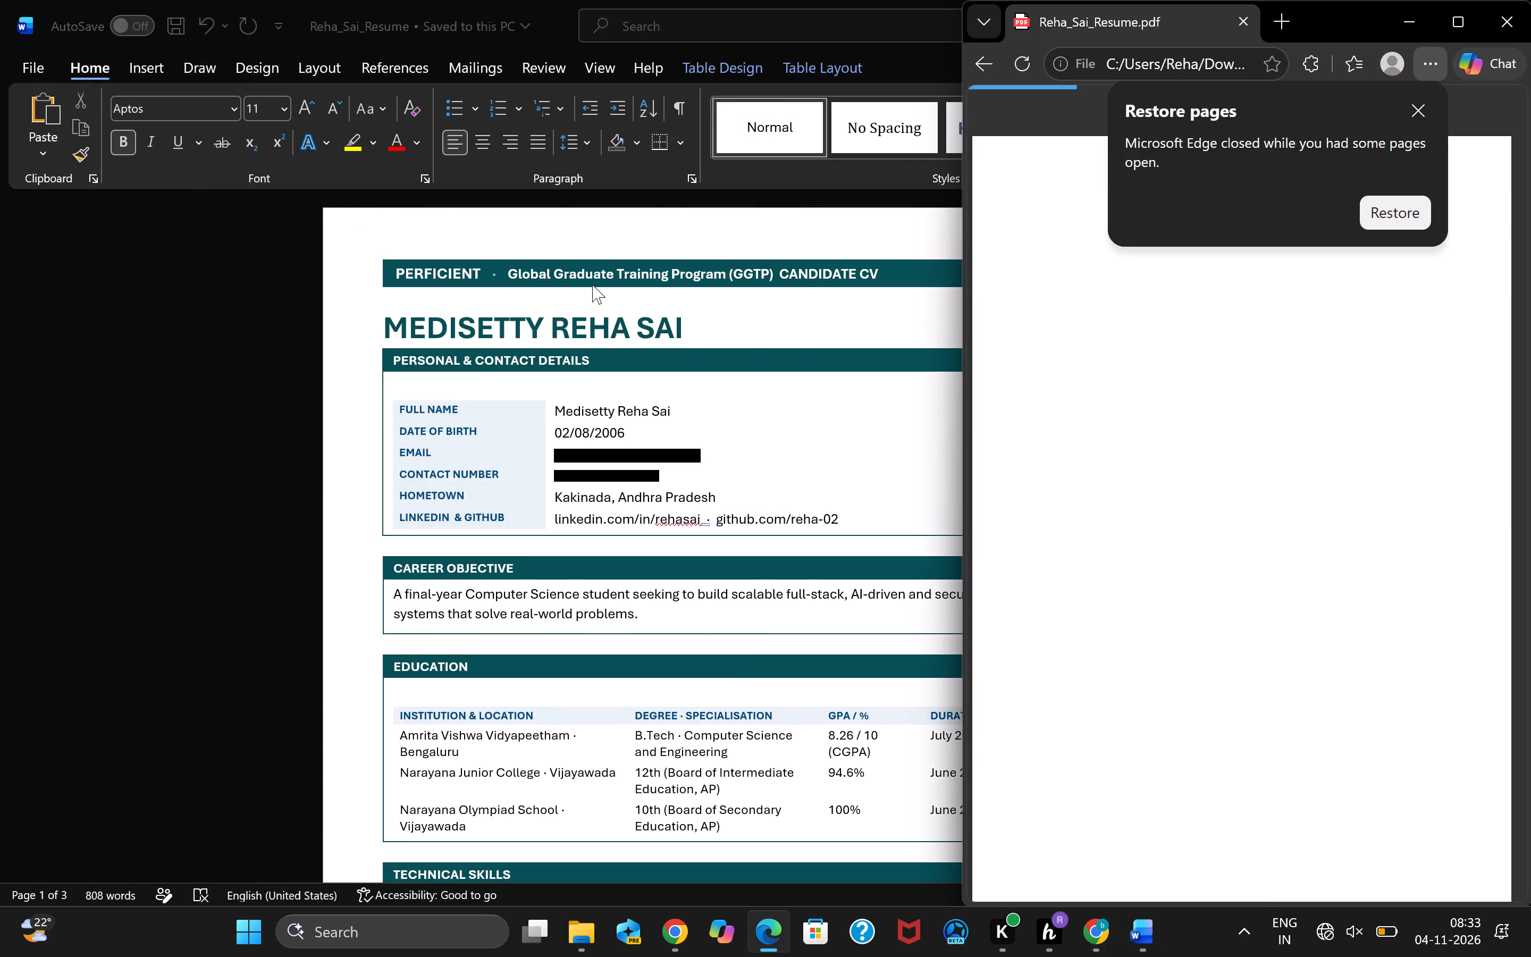
{"action": "left_click", "coordinate": [1509, 21]}
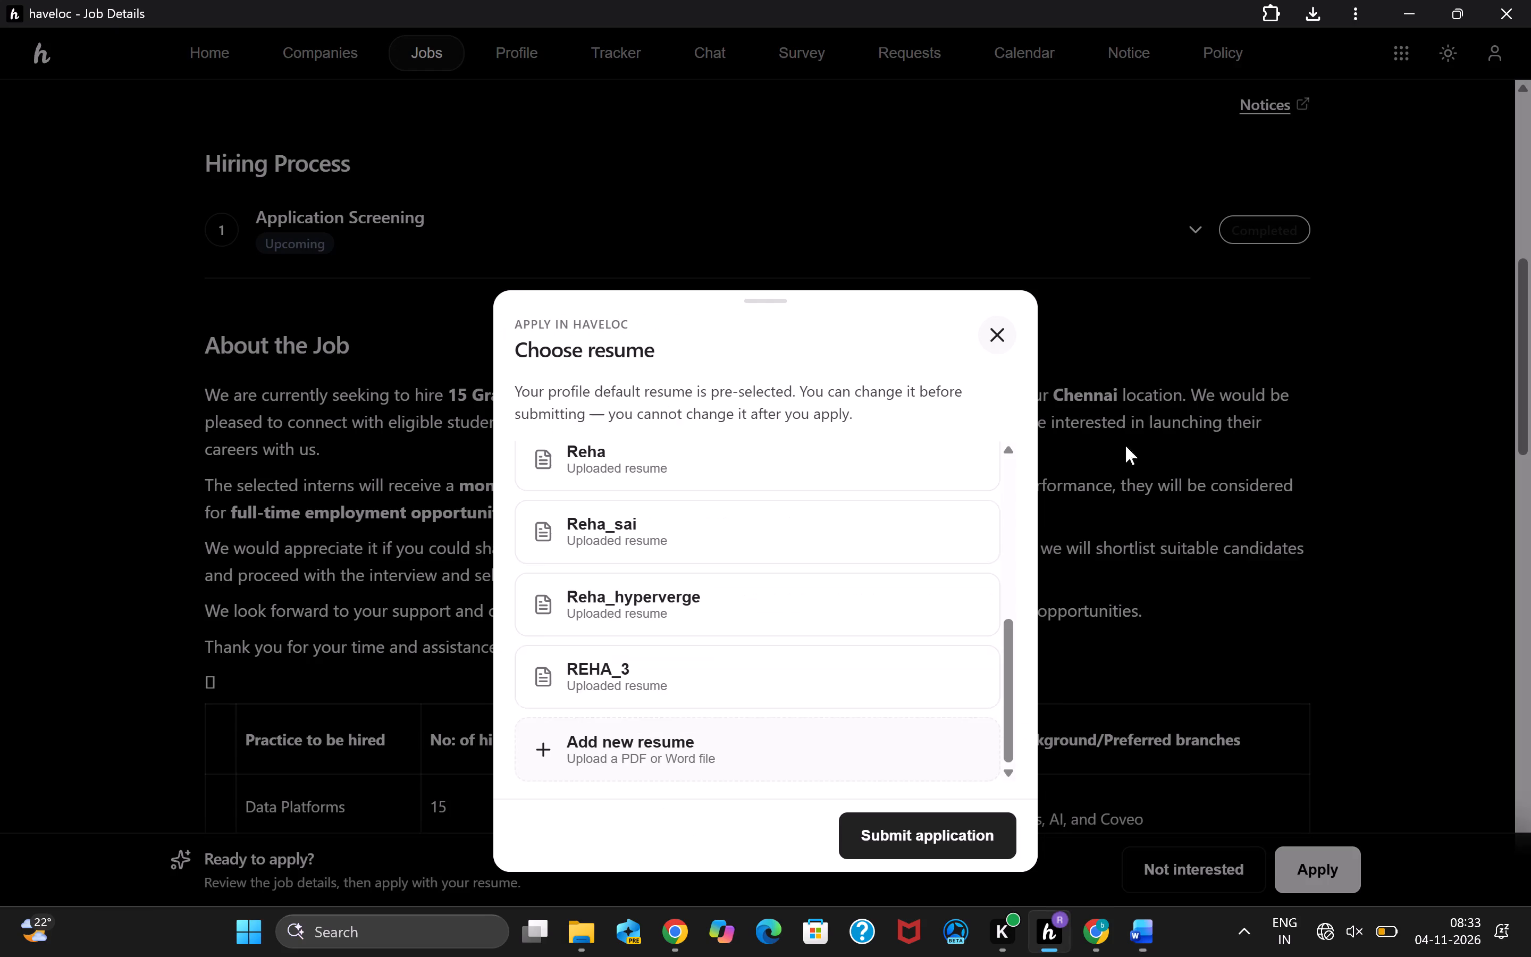
Add a new resume to the haveloc application and enter a title beginning with "Resume_".
{"action": "left_click", "coordinate": [566, 766]}
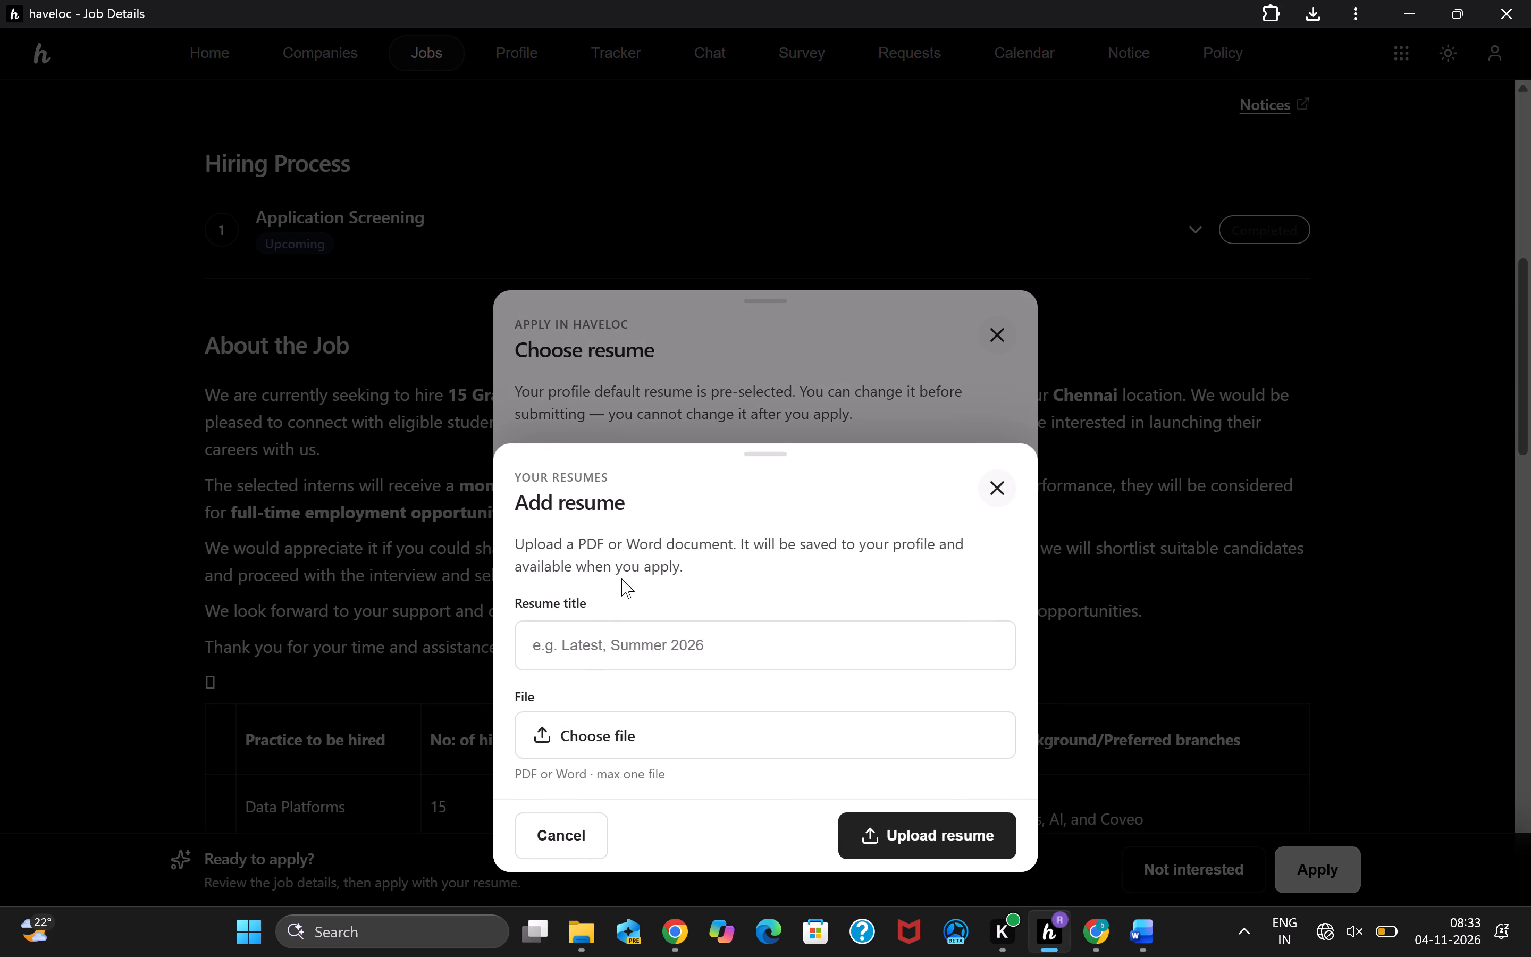
{"action": "left_click", "coordinate": [592, 653]}
{"action": "type", "text": "Resue"}
{"action": "key", "text": "BackSpace"}
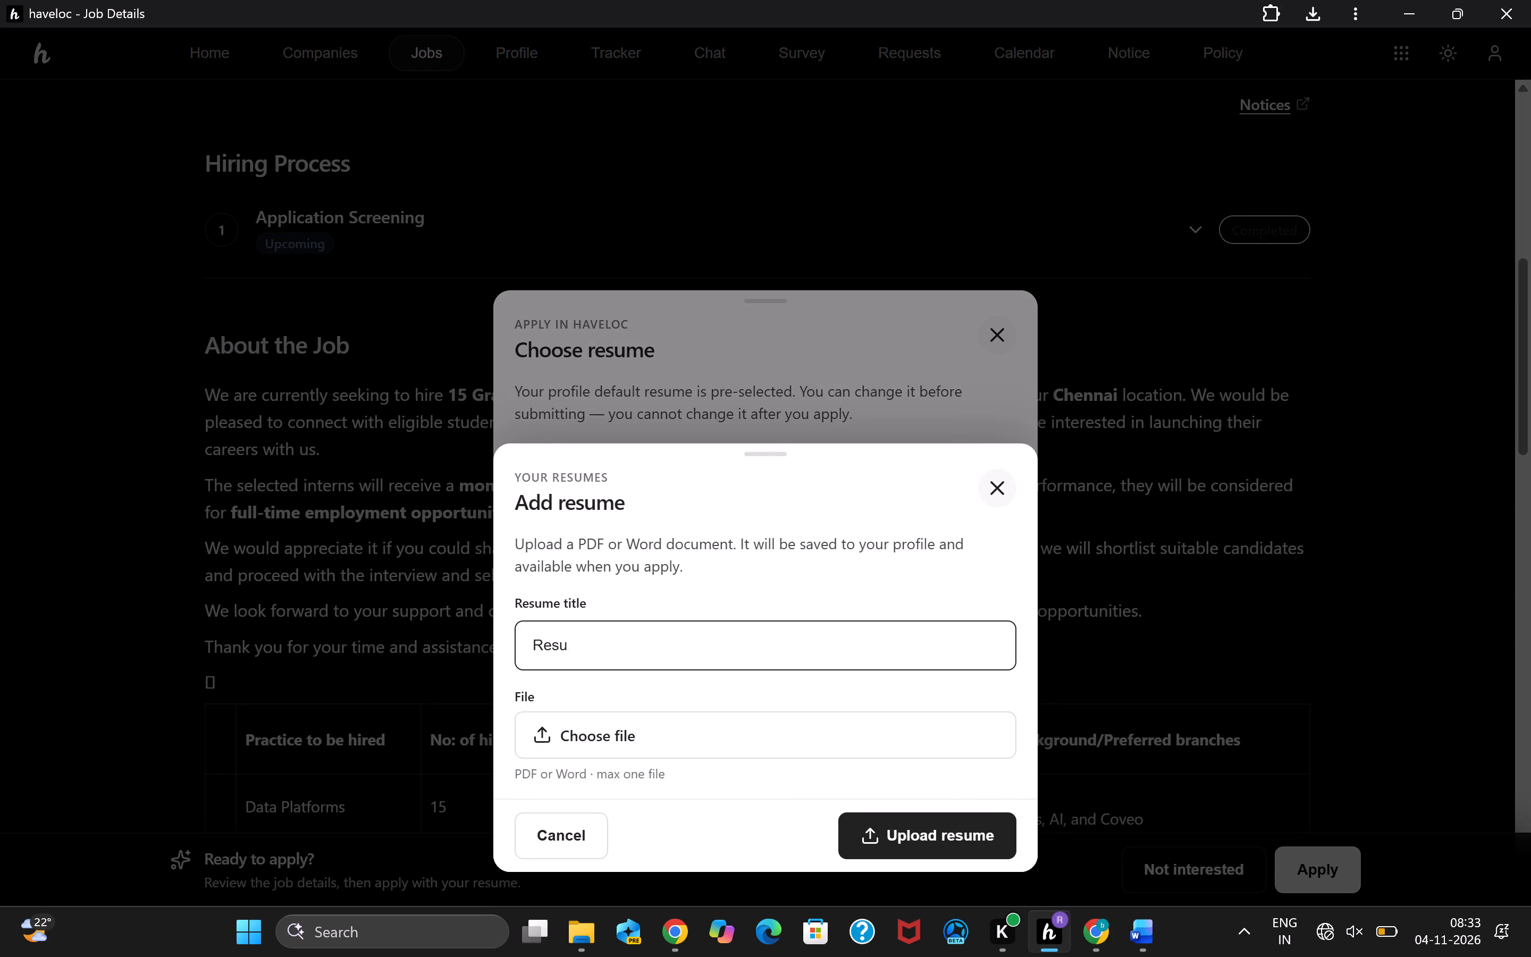
{"action": "type", "text": "mr"}
{"action": "key", "text": "BackSpace"}
{"action": "type", "text": "e_"}
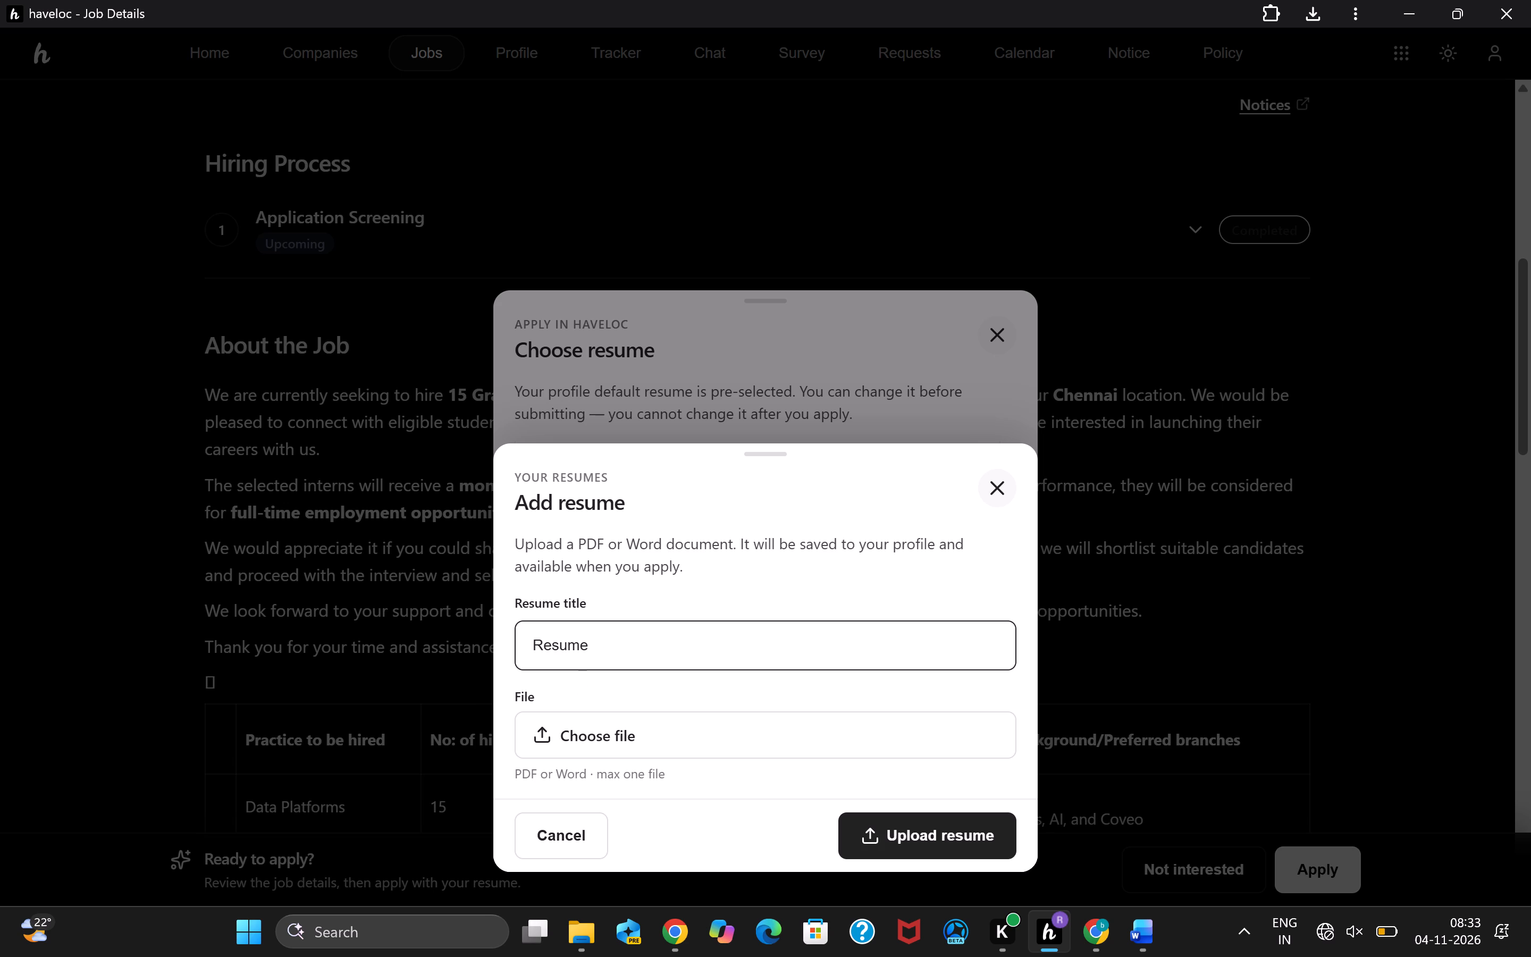
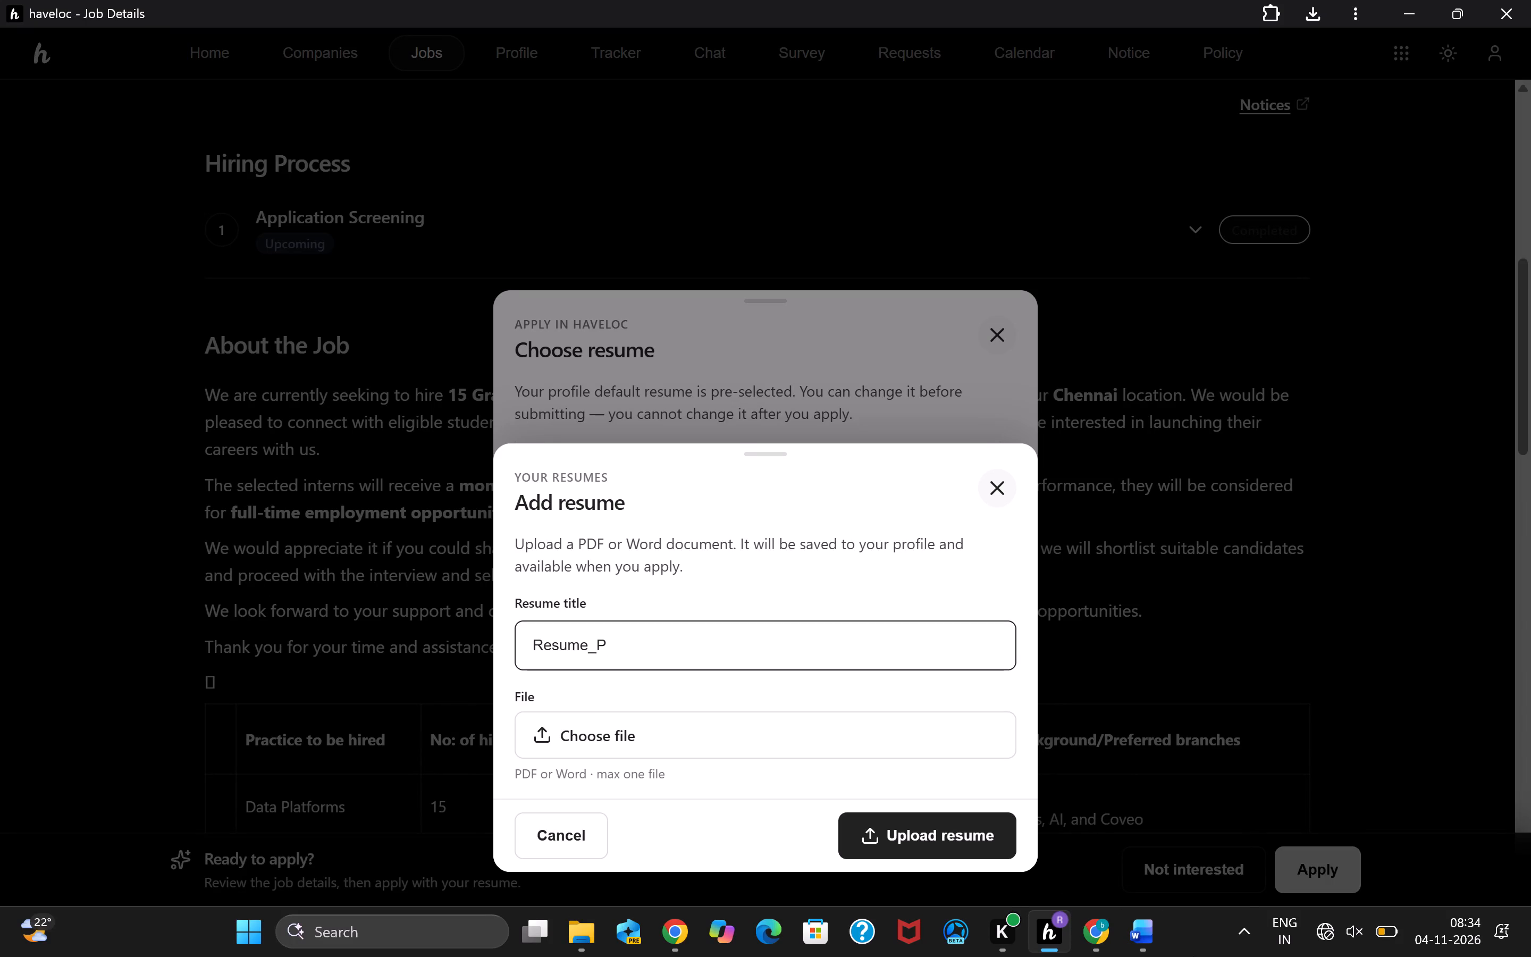
Take the word PERFICIENT from the resume's banner in Word, leaving the document intact, and complete the haveloc resume title as Resume_PERFICIENT.
{"action": "left_click", "coordinate": [1139, 851]}
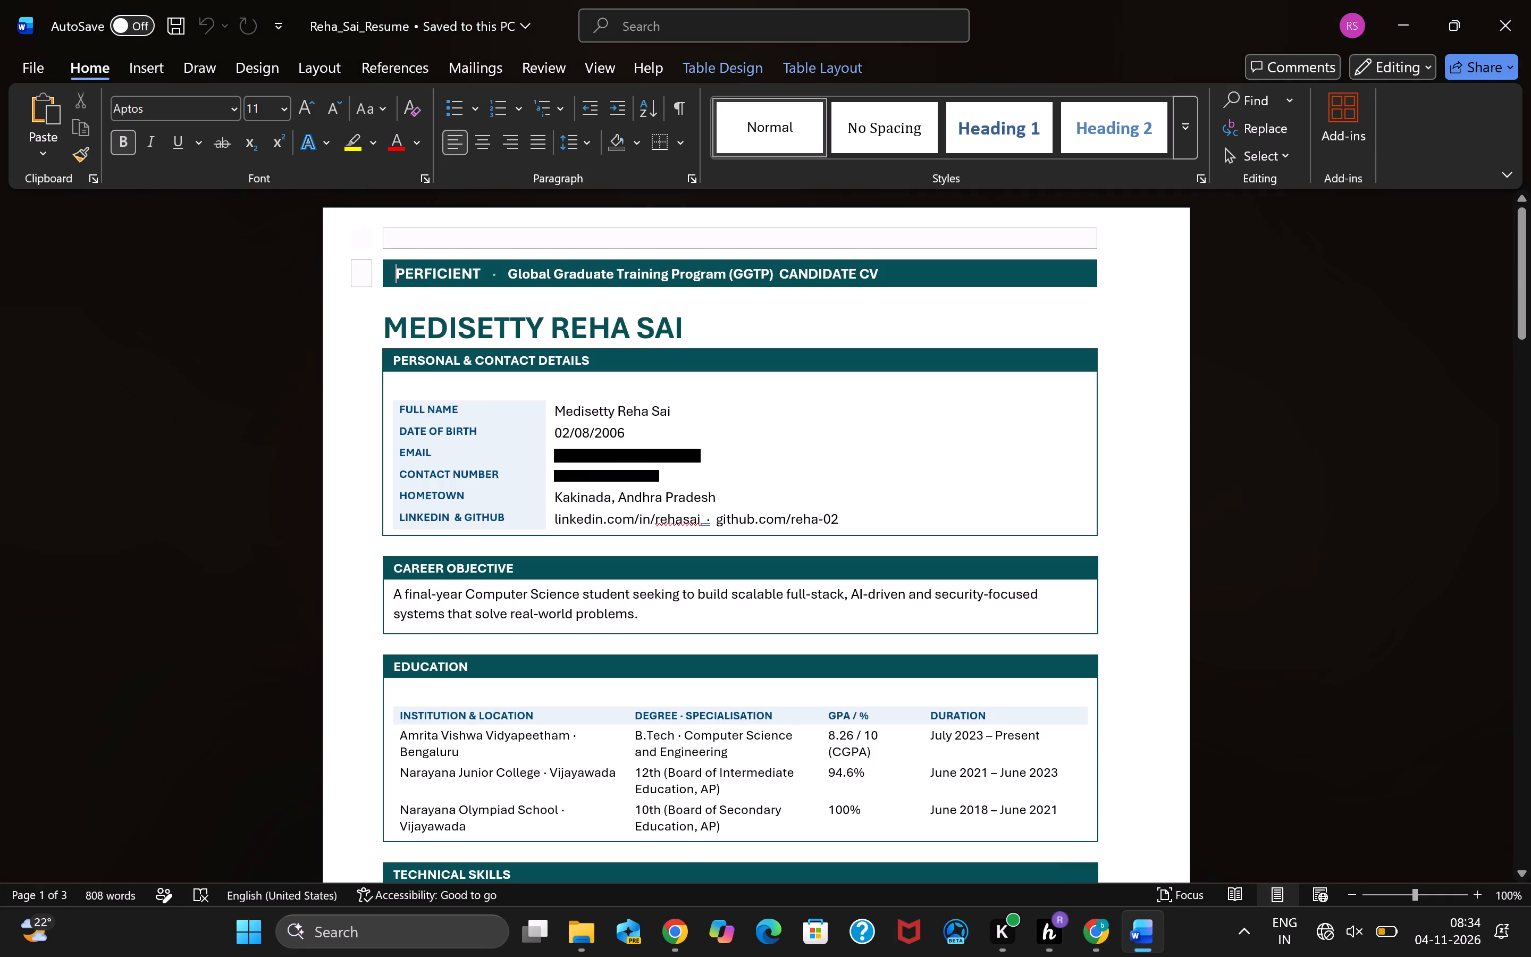
{"action": "left_click_drag", "start_coordinate": [477, 275], "coordinate": [396, 279]}
{"action": "key", "text": "ctrl+x"}
{"action": "key", "text": "ctrl+c"}
{"action": "key", "text": "ctrl+c"}
{"action": "key", "text": "ctrl+c"}
{"action": "key", "text": "ctrl+c"}
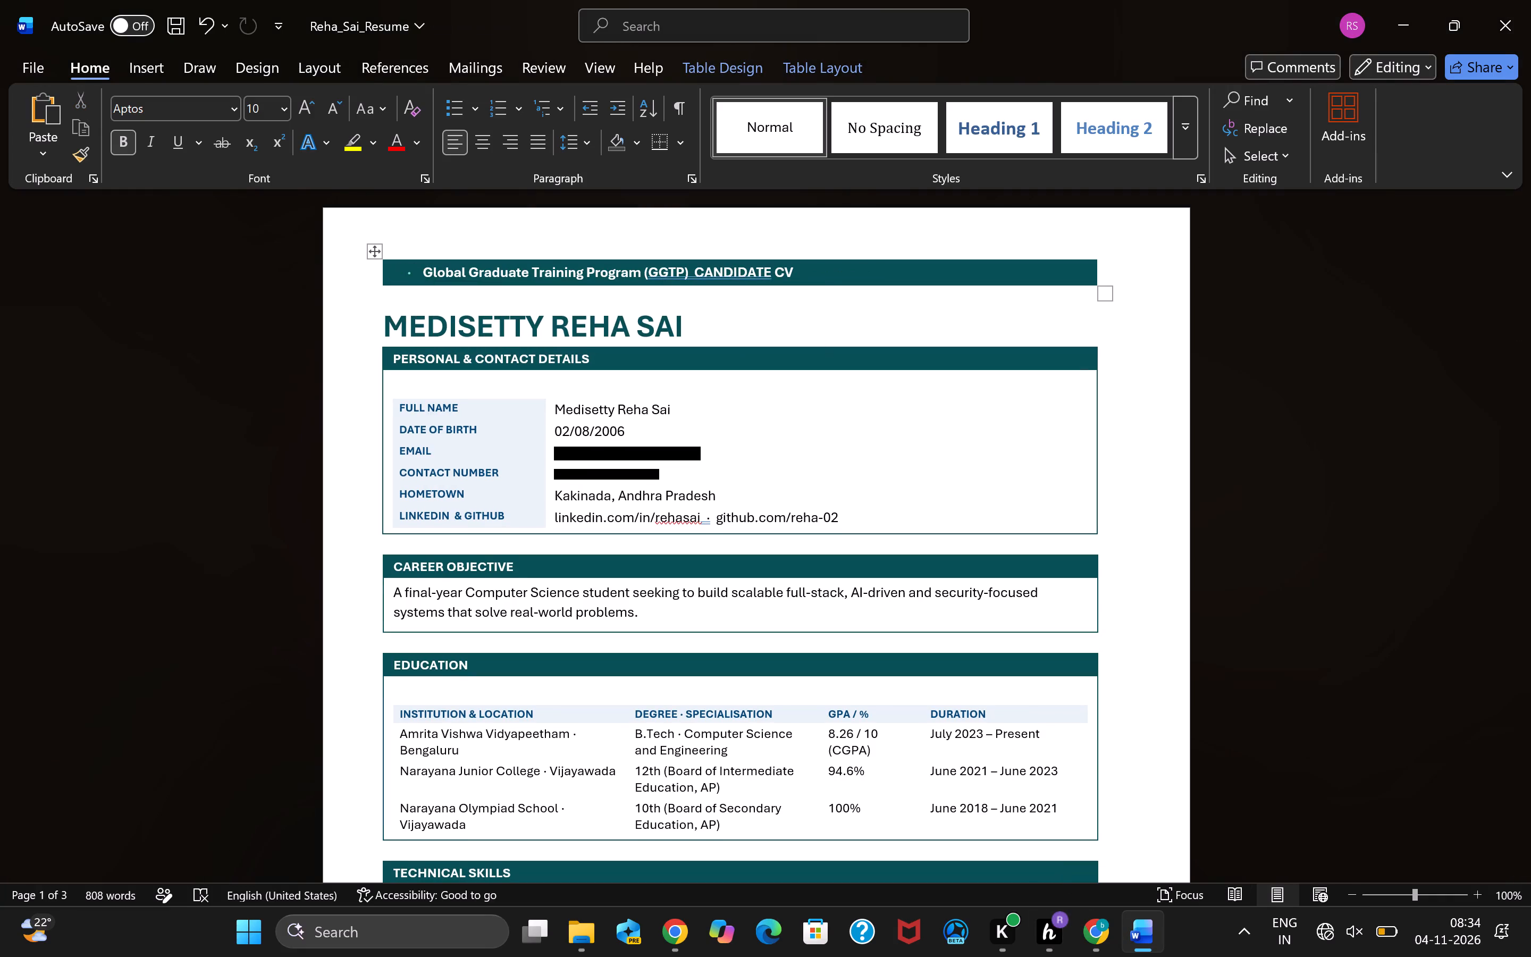
{"action": "key", "text": "ctrl+z"}
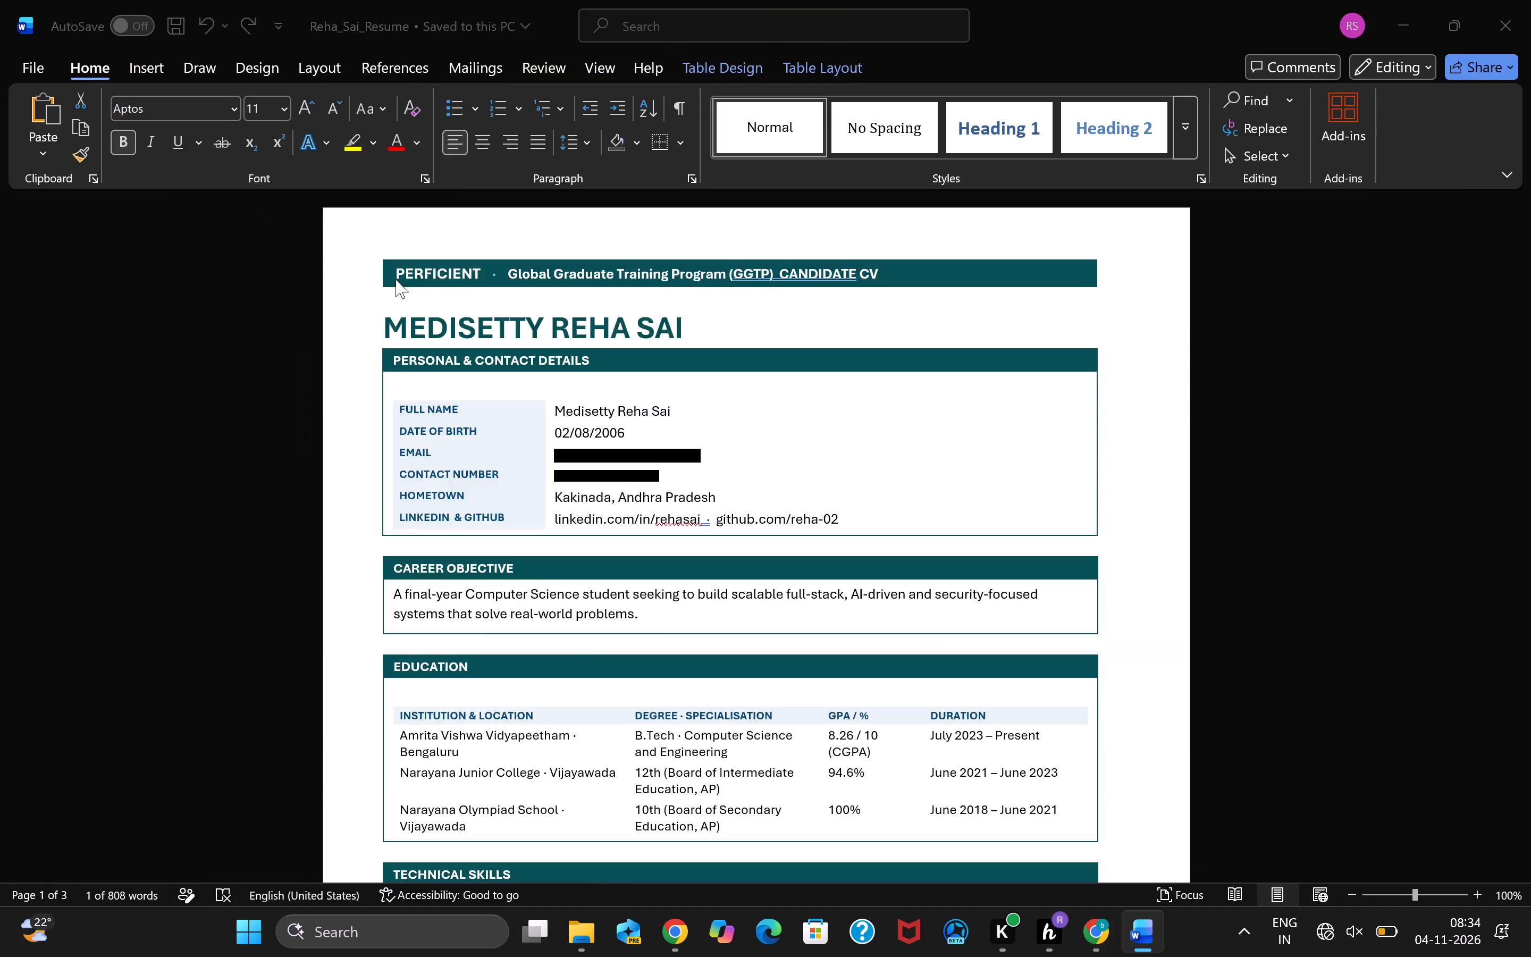
{"action": "key", "text": "BackSpace"}
{"action": "key", "text": "ctrl+v"}
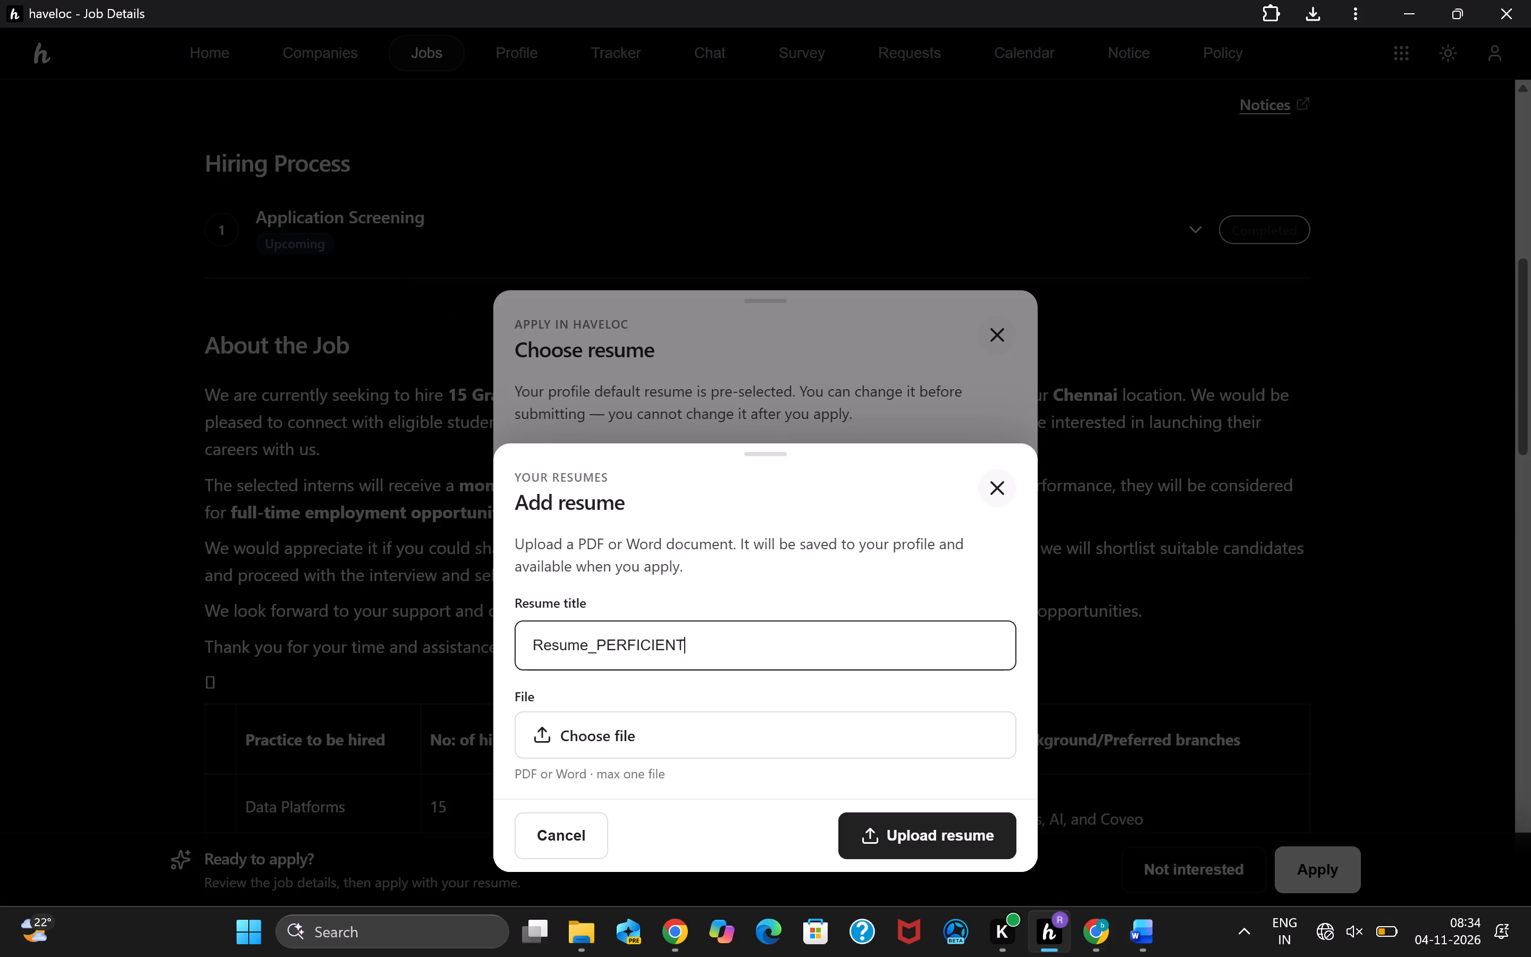
Attach the exported resume PDF to the Resume_PERFICIENT entry and upload it to the profile.
{"action": "left_click", "coordinate": [623, 752]}
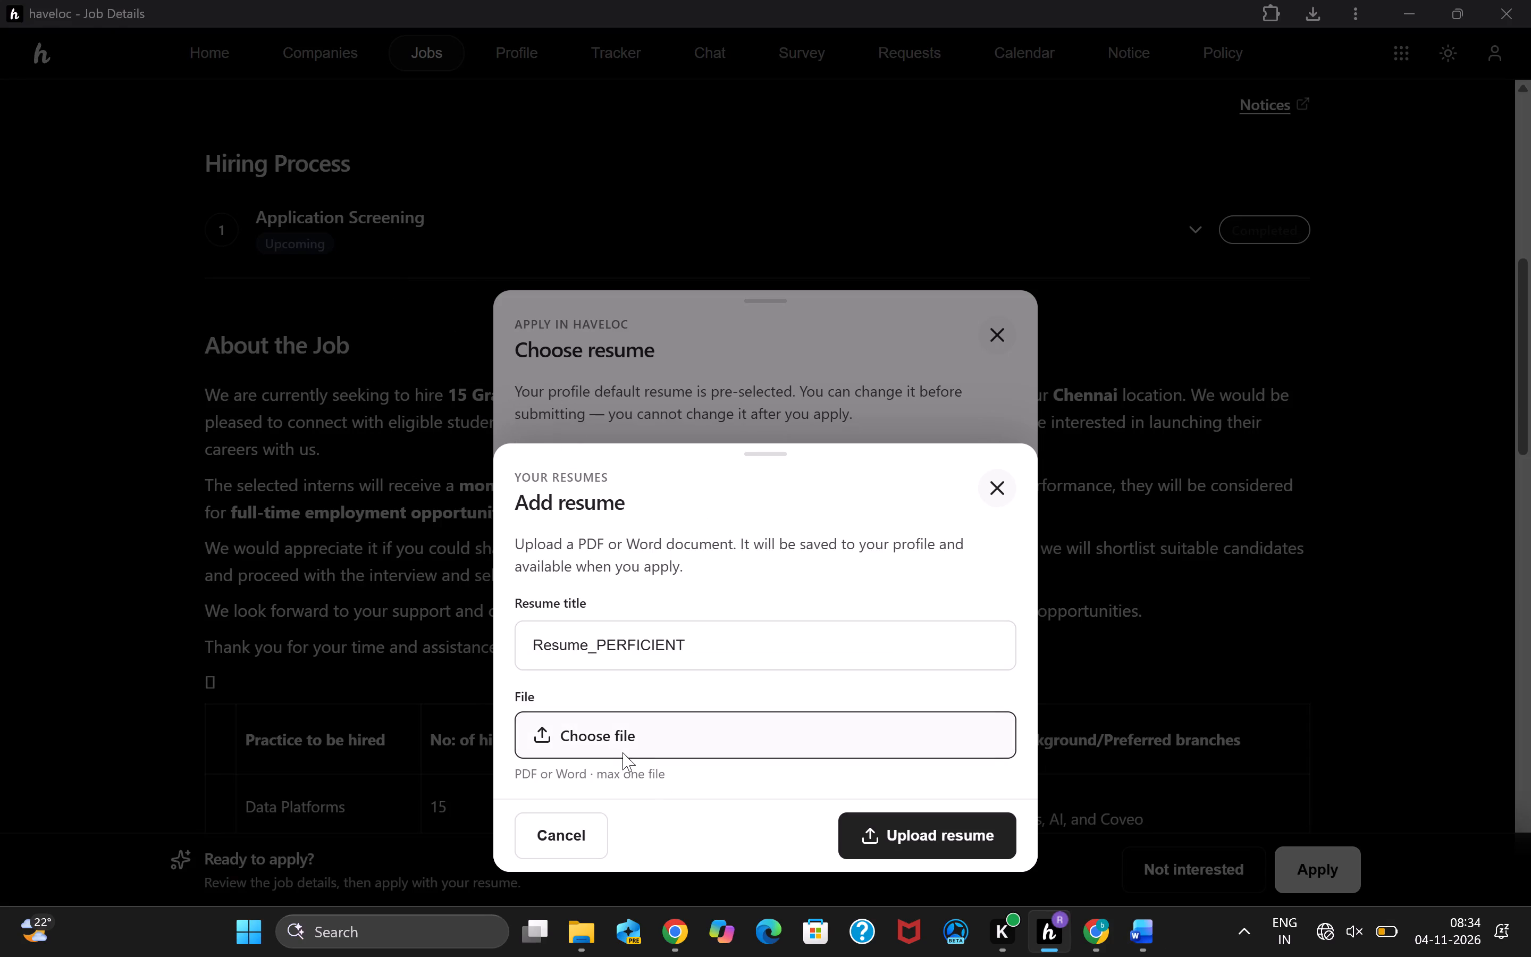
{"action": "left_click", "coordinate": [240, 193]}
{"action": "key", "text": "Return"}
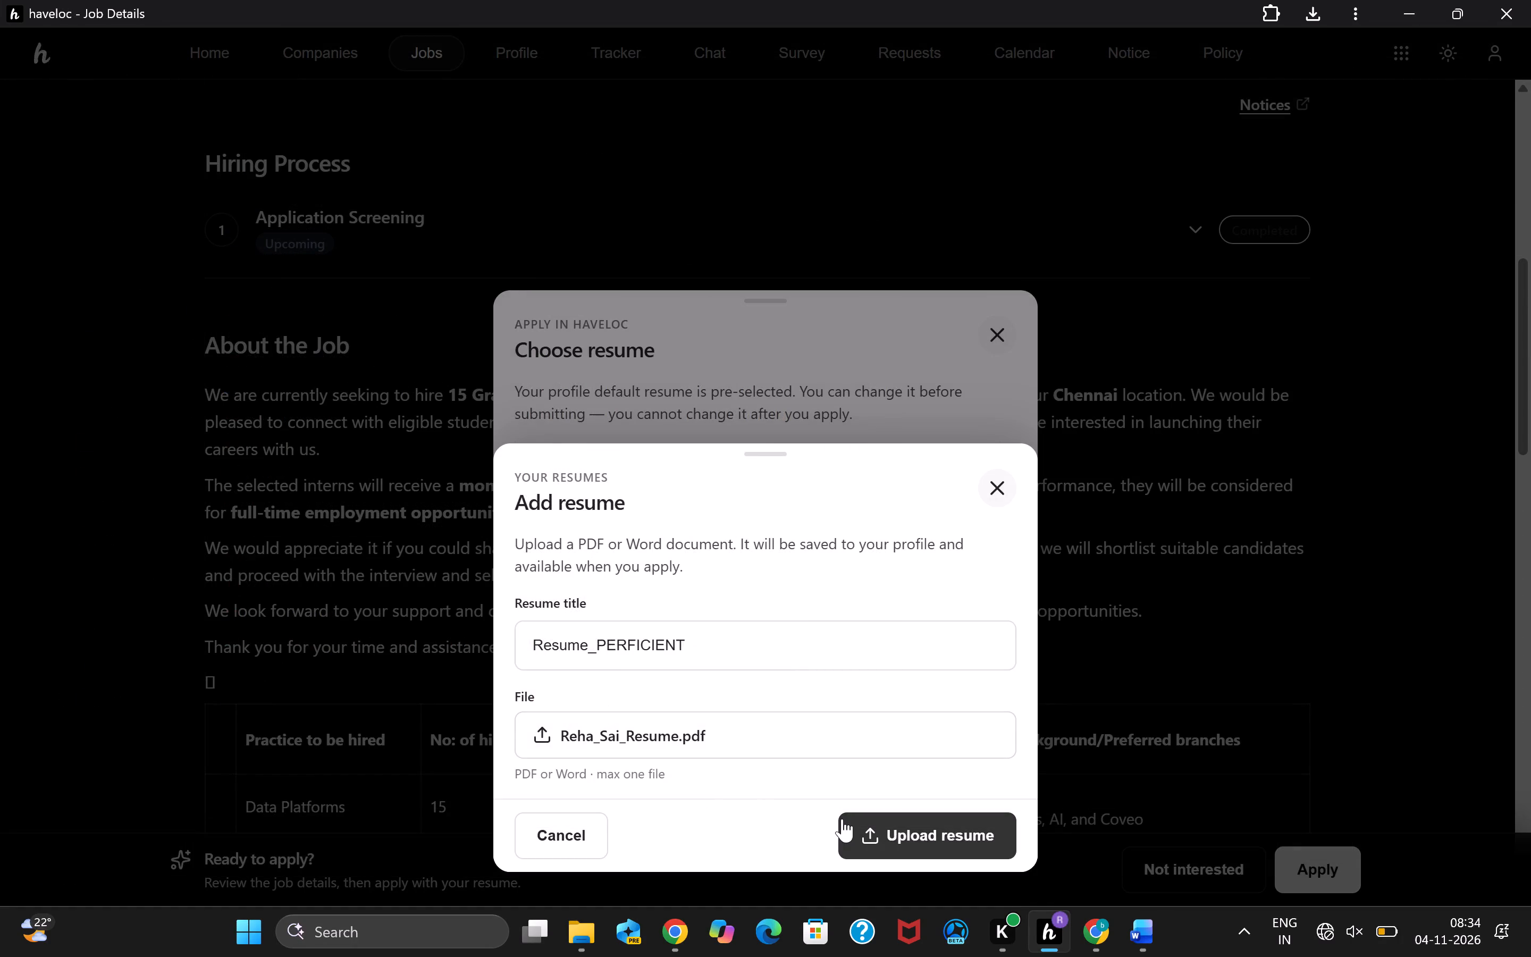
{"action": "left_click", "coordinate": [842, 819]}
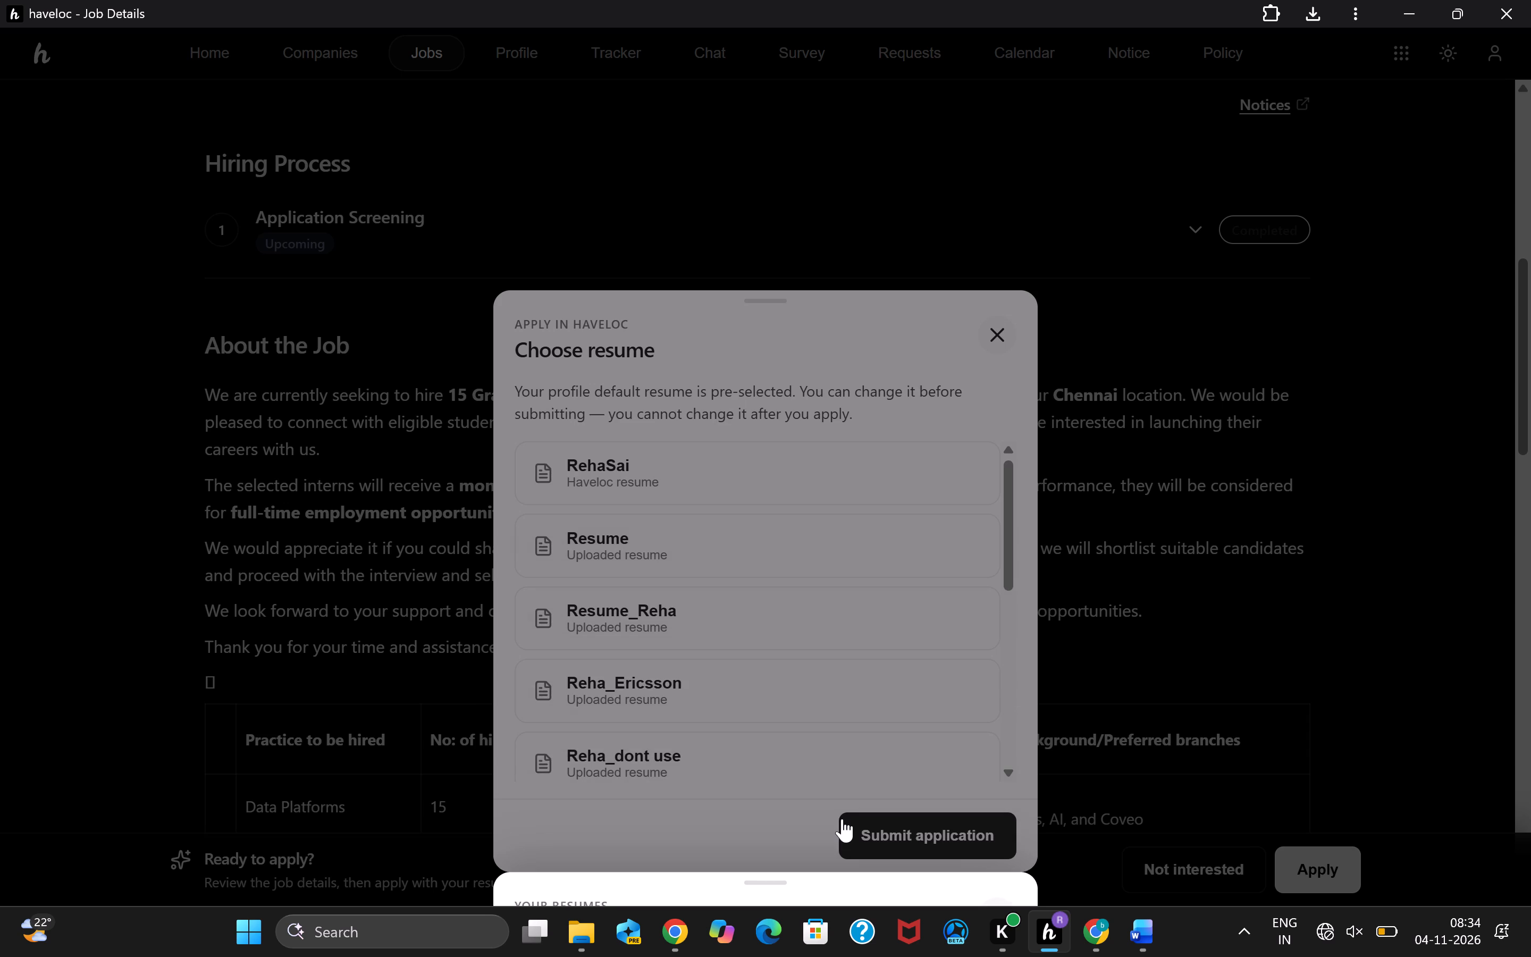
Submit the Perficient application with the Resume_PERFICIENT resume selected.
{"action": "scroll", "coordinate": [705, 642], "scroll_direction": "down", "scroll_amount": 7}
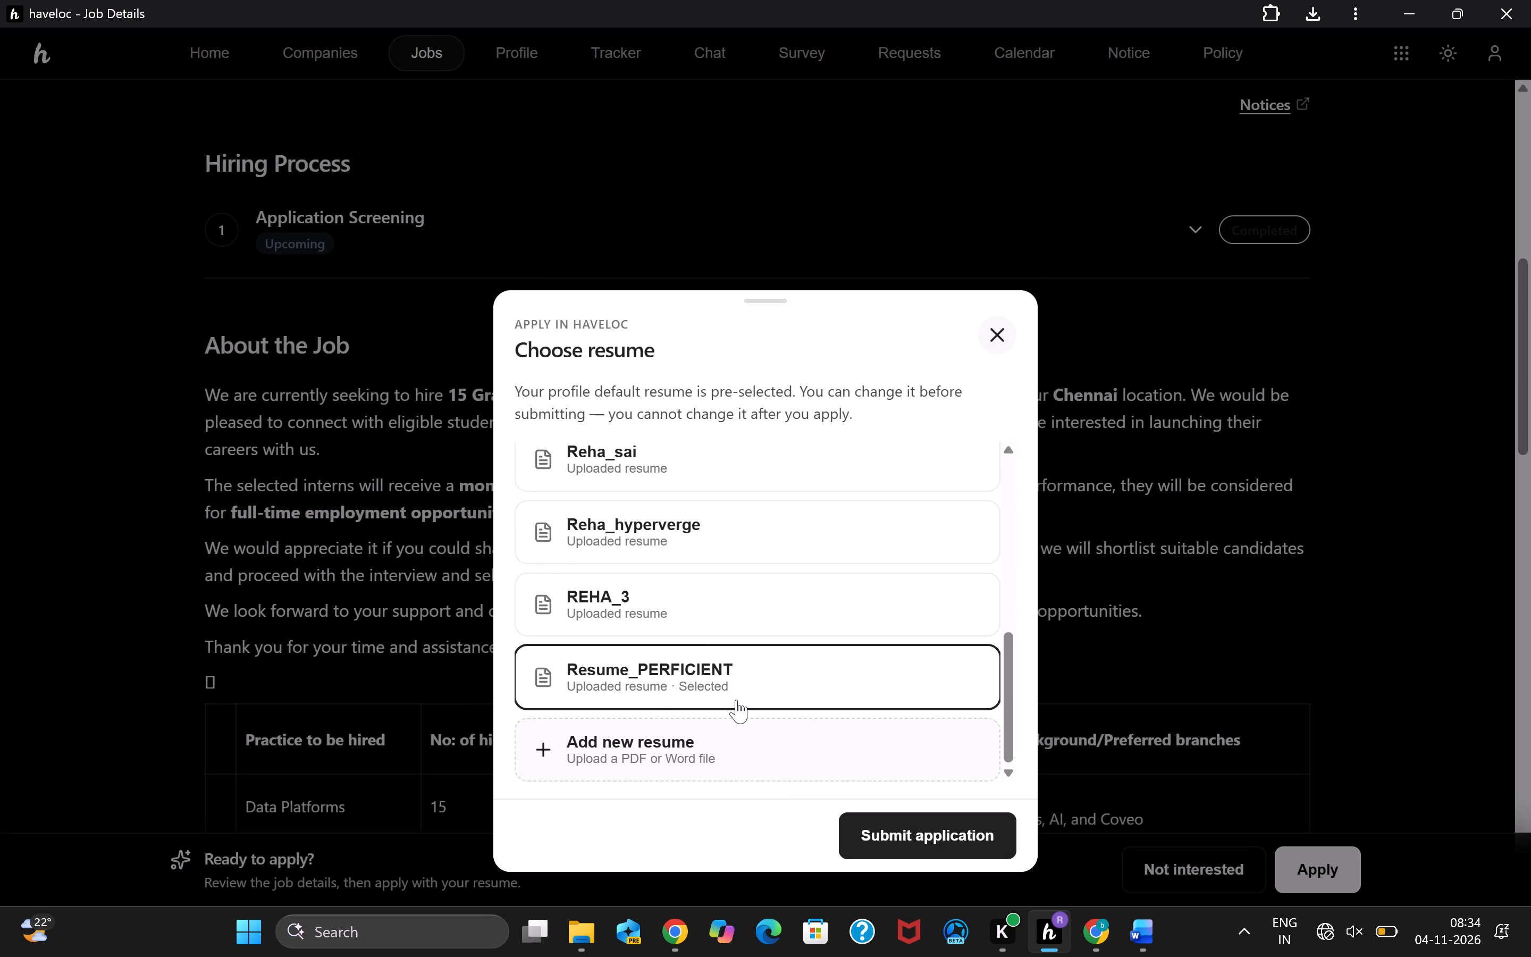
{"action": "left_click", "coordinate": [903, 846]}
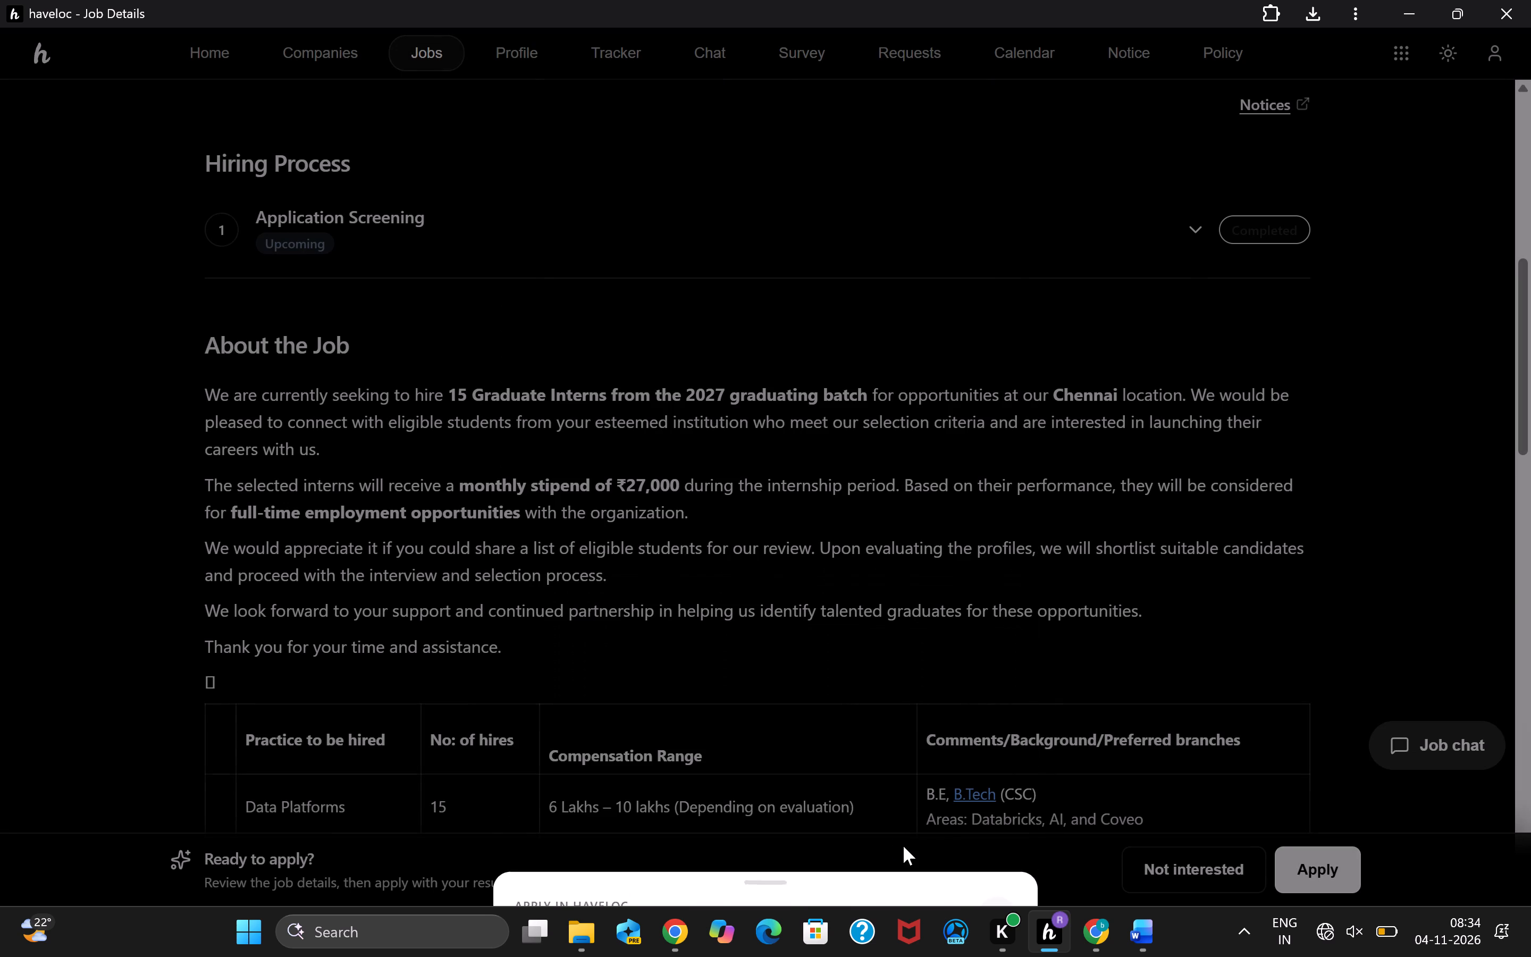
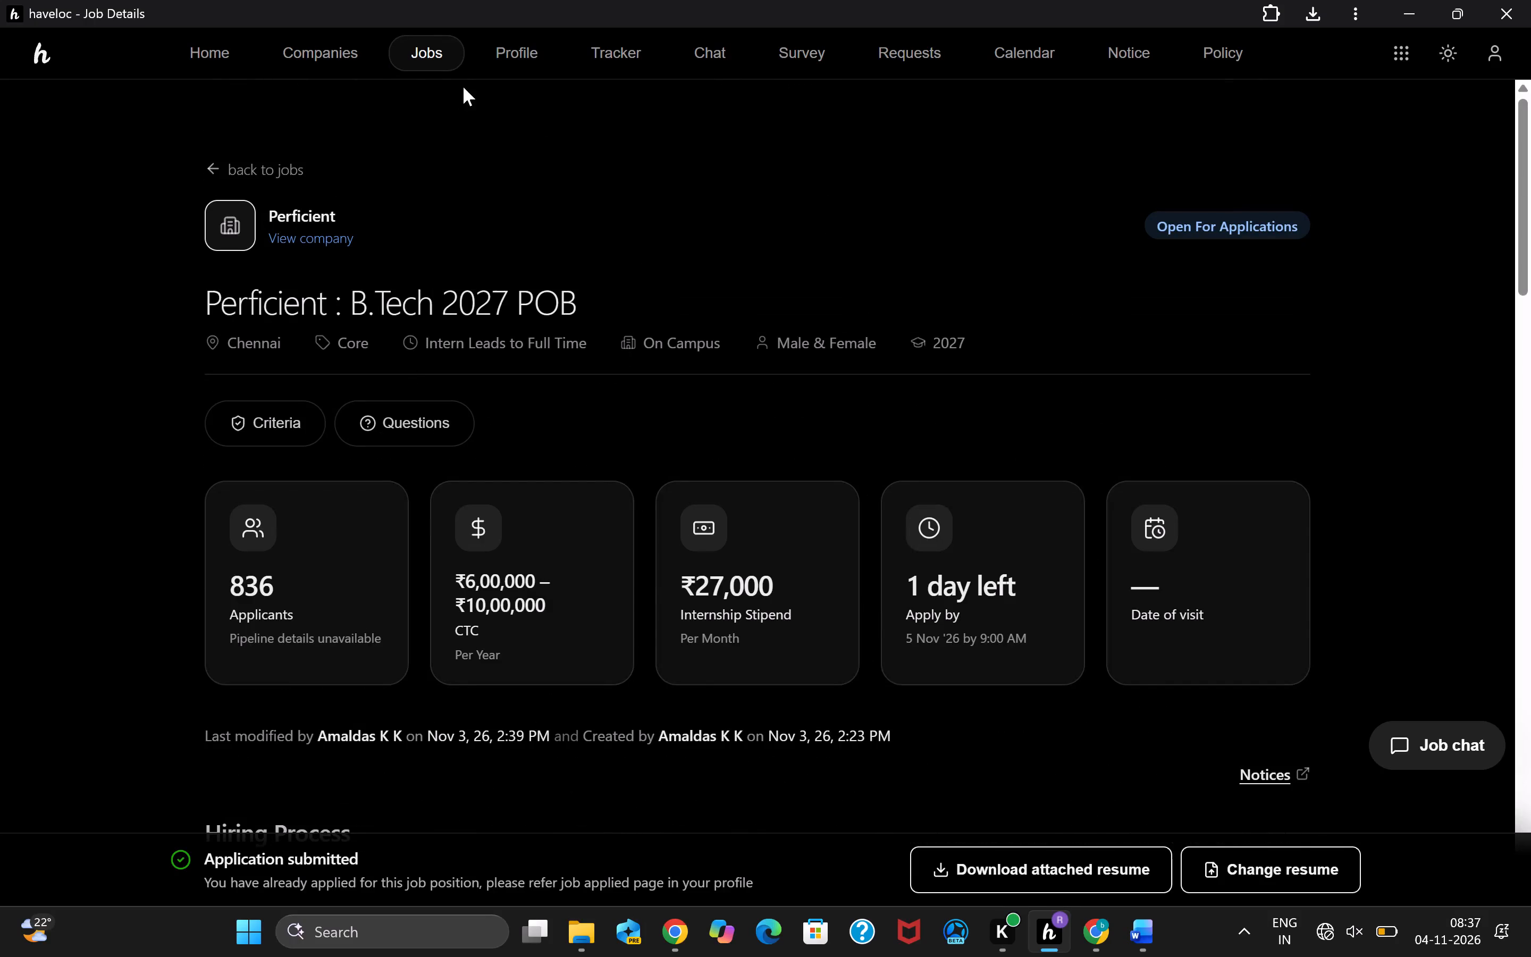
Go back to the haveloc list of all jobs.
{"action": "left_click", "coordinate": [429, 57]}
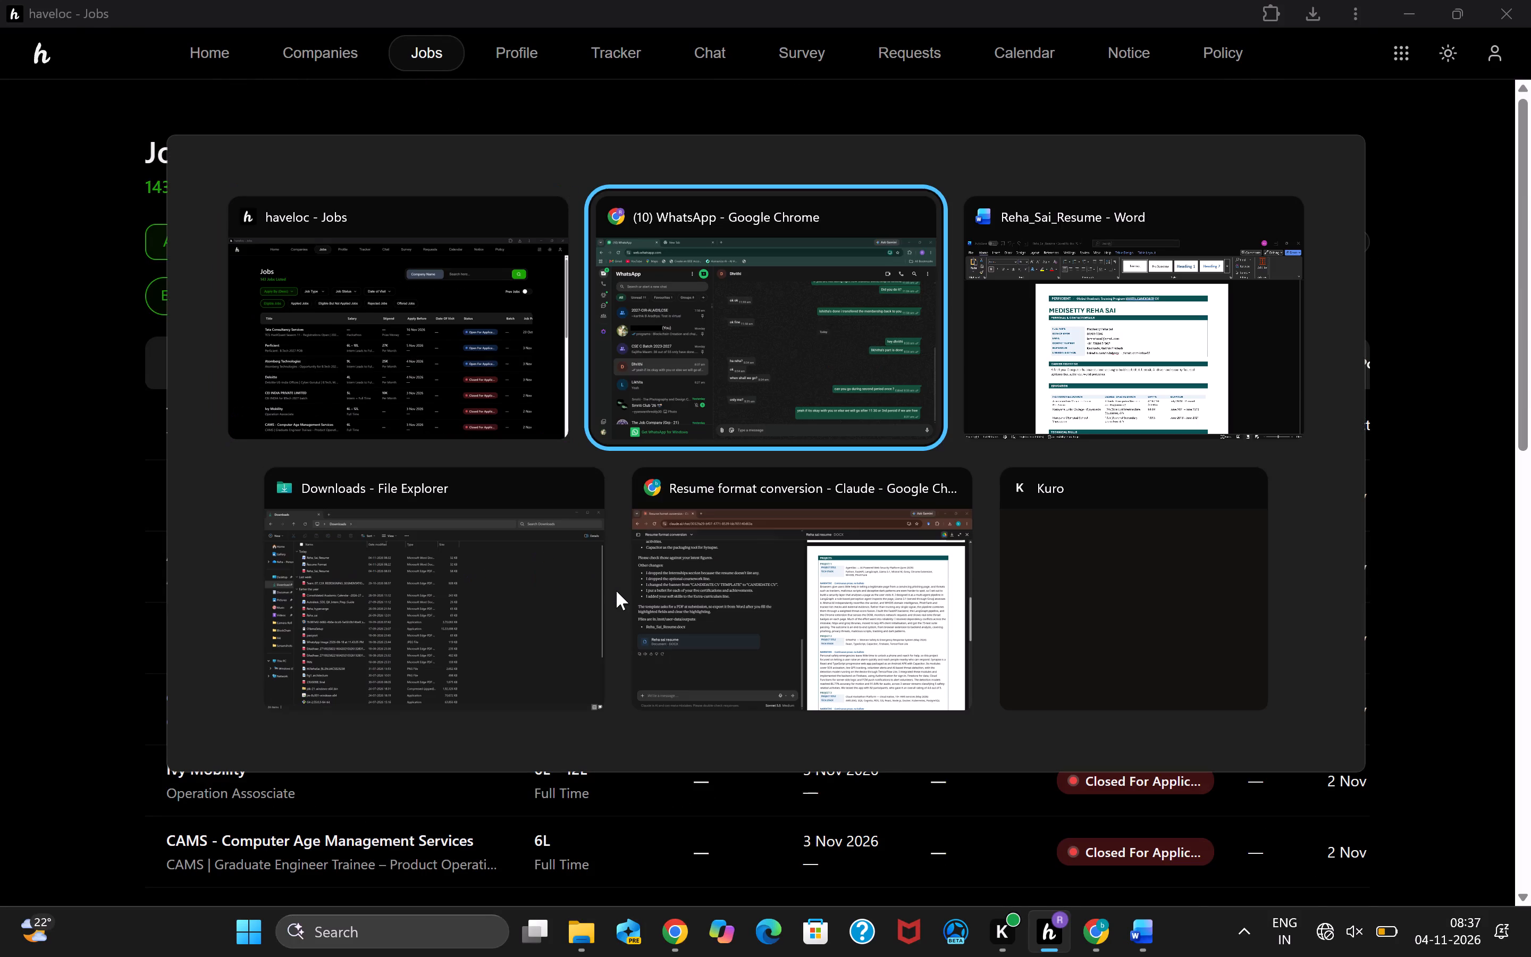
Switch to the resume in Word and review its sections from the career objective through the projects, ending back at the banner.
{"action": "scroll", "coordinate": [525, 594], "scroll_direction": "down", "scroll_amount": 2}
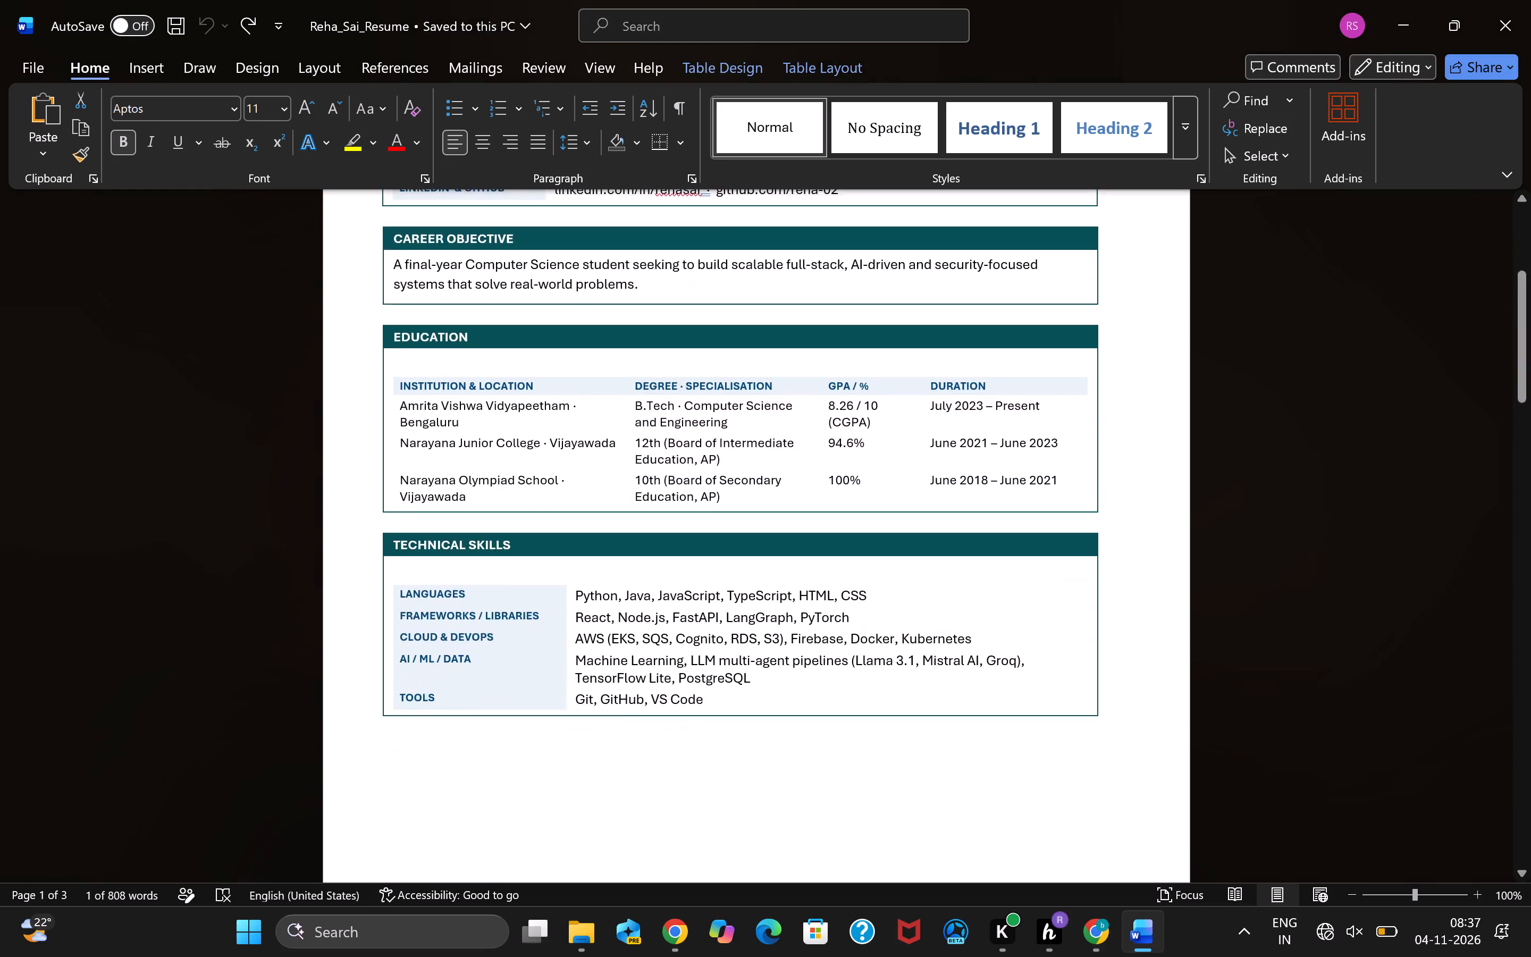
{"action": "scroll", "coordinate": [525, 594], "scroll_direction": "down", "scroll_amount": 2}
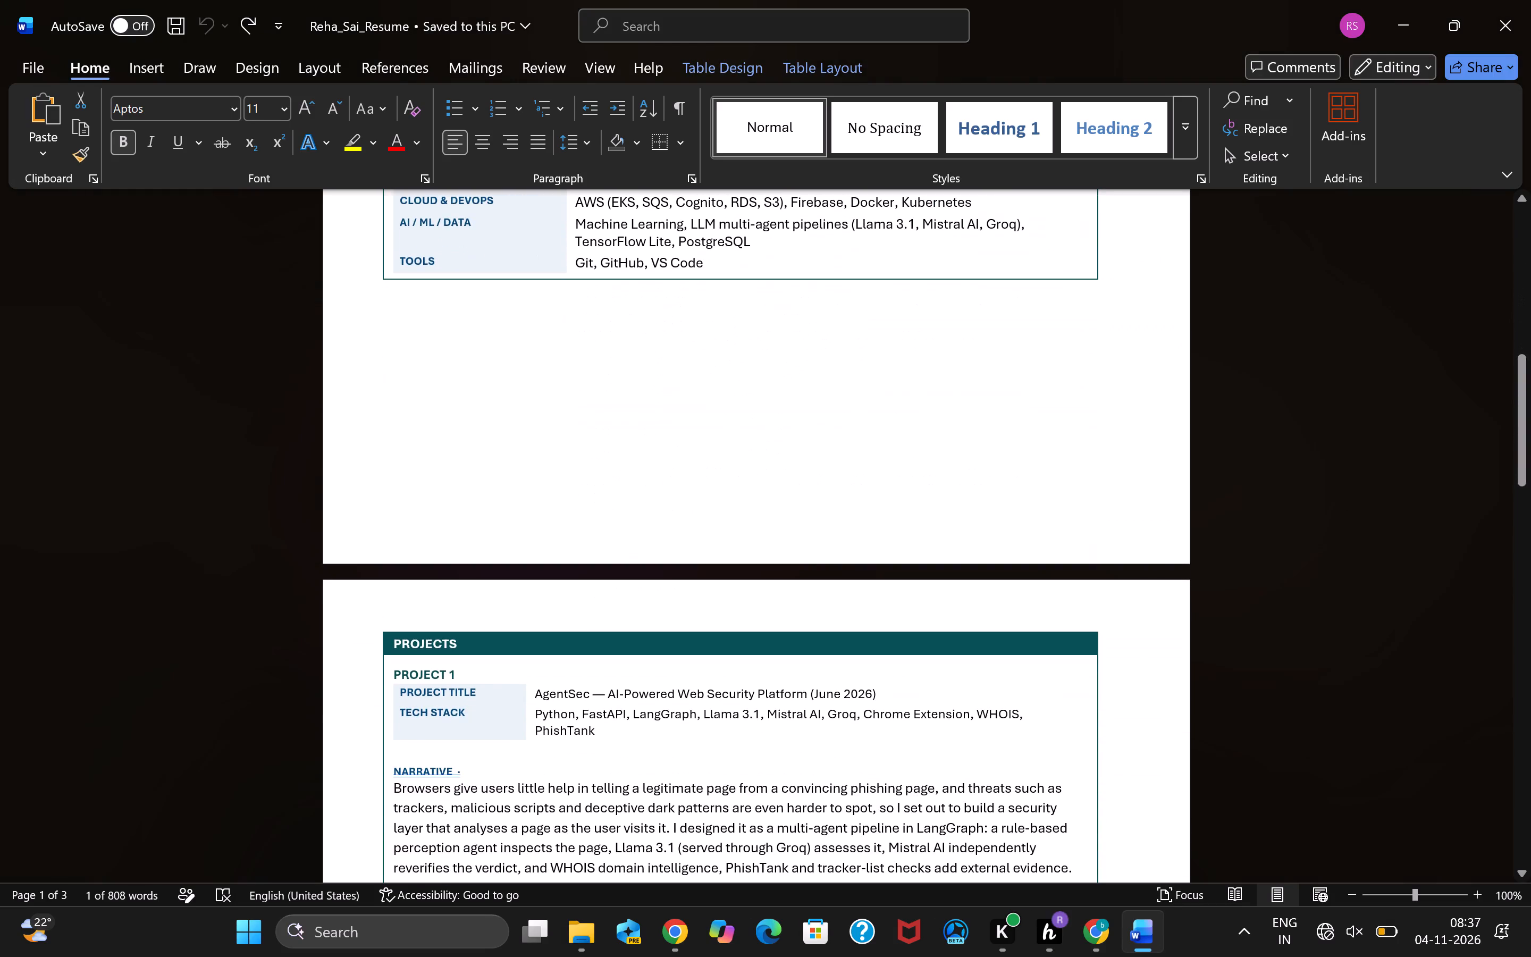
{"action": "scroll", "coordinate": [525, 594], "scroll_direction": "down", "scroll_amount": 5}
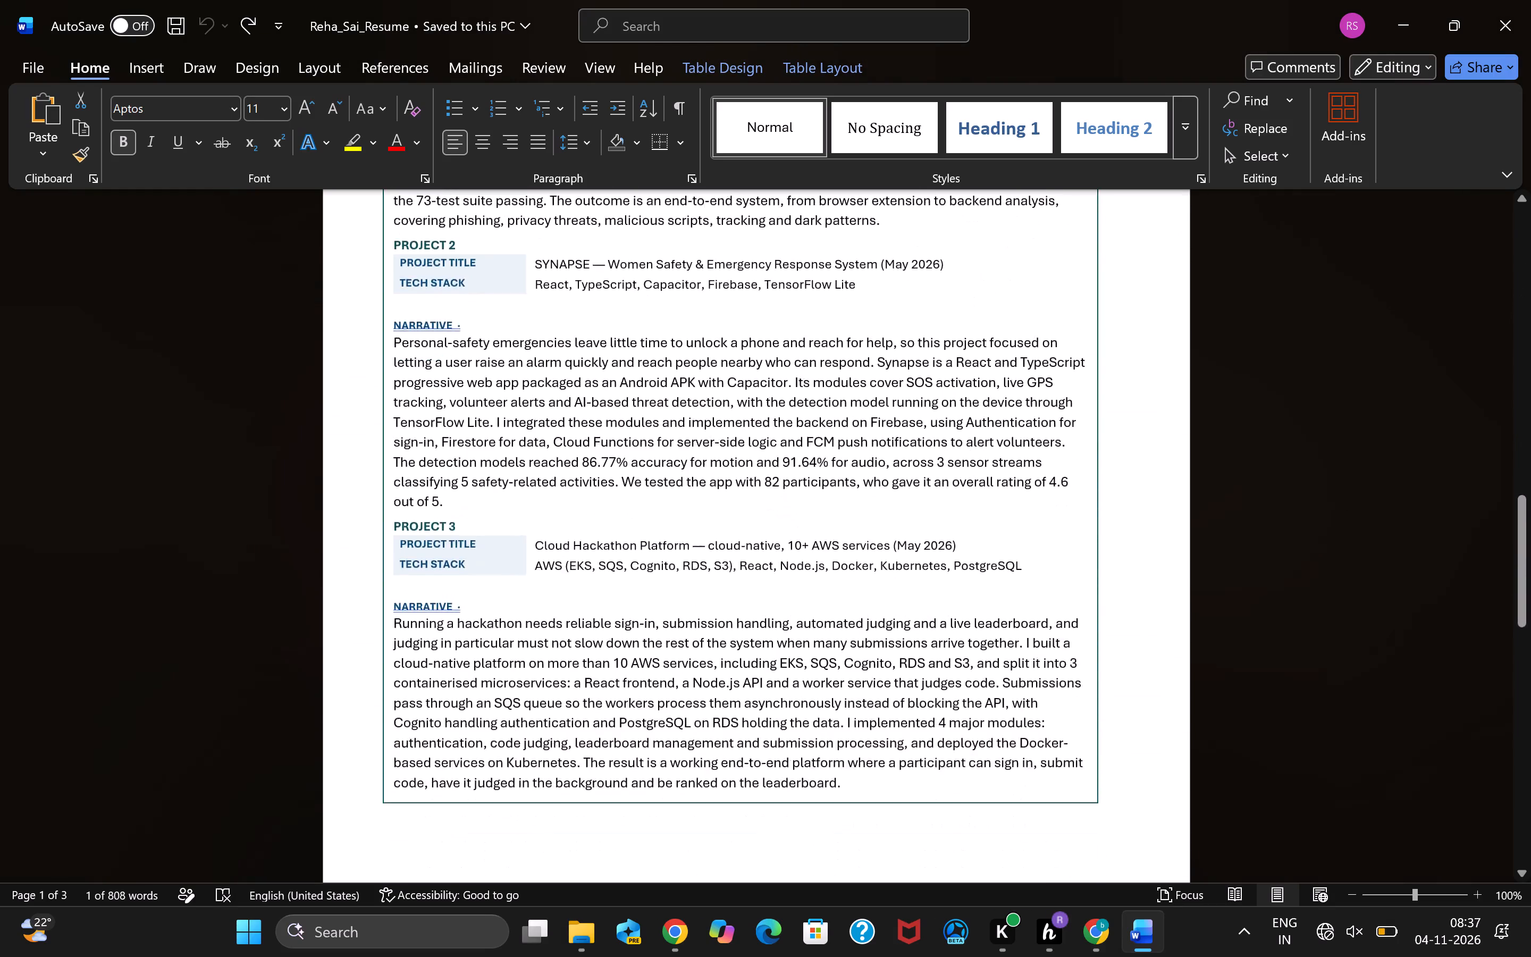
{"action": "scroll", "coordinate": [525, 594], "scroll_direction": "down", "scroll_amount": 7}
{"action": "scroll", "coordinate": [525, 594], "scroll_direction": "up", "scroll_amount": 19}
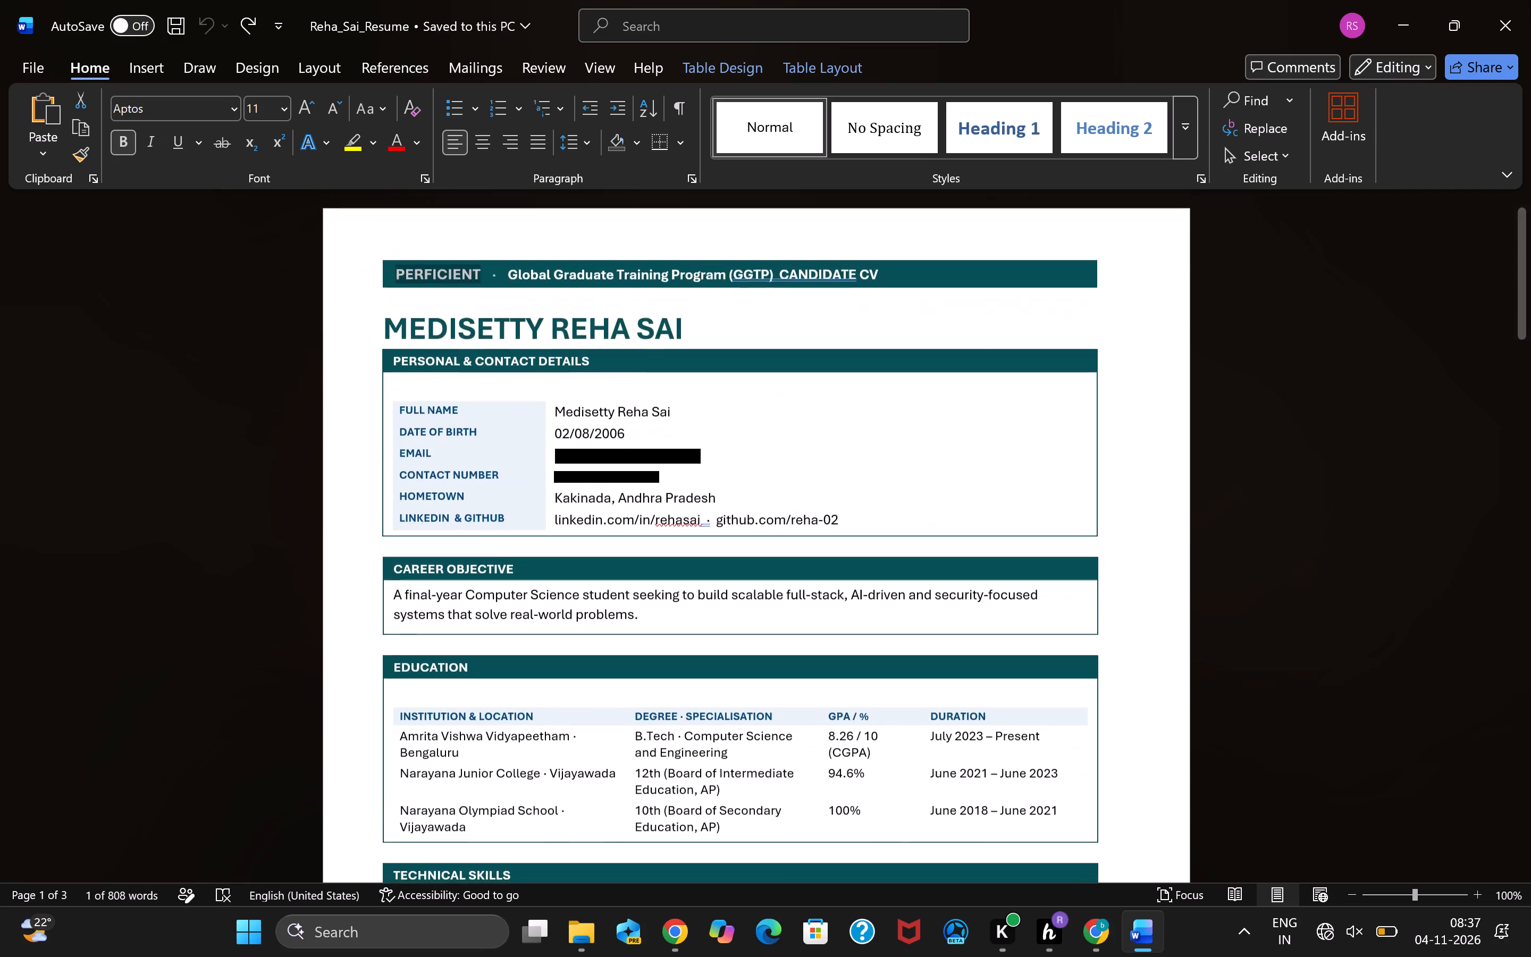
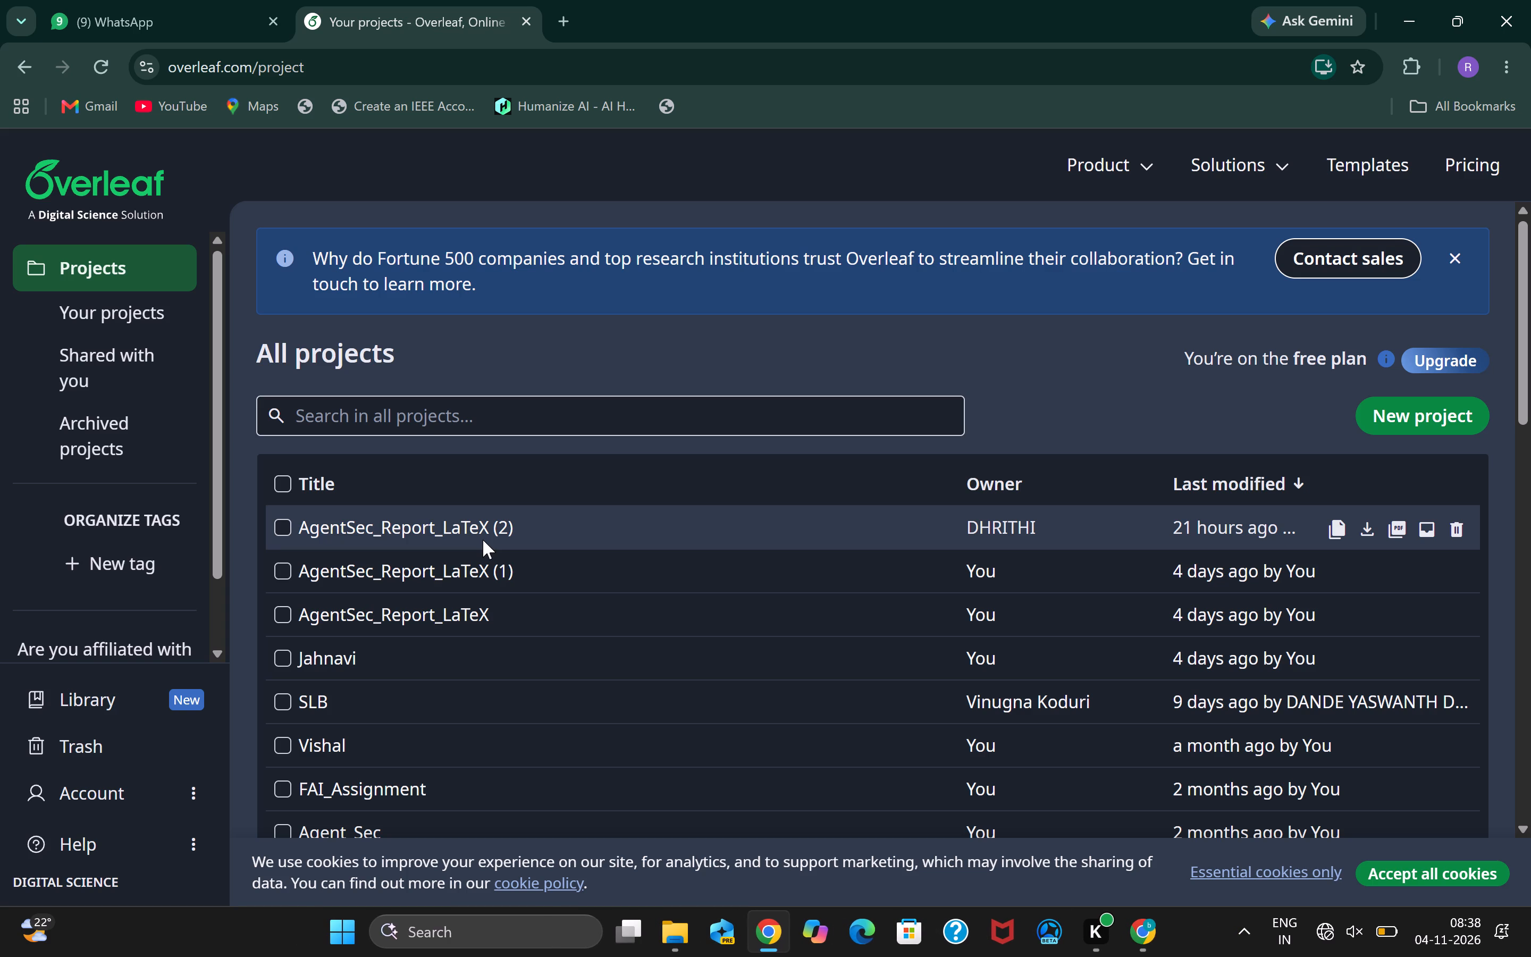
Open the resume PDF from the Downloads folder in Edge and skim its projects, achievements and extra-curriculars, ending back at page 1.
{"action": "left_click_drag", "start_coordinate": [483, 540], "coordinate": [669, 944]}
{"action": "left_click", "coordinate": [669, 944]}
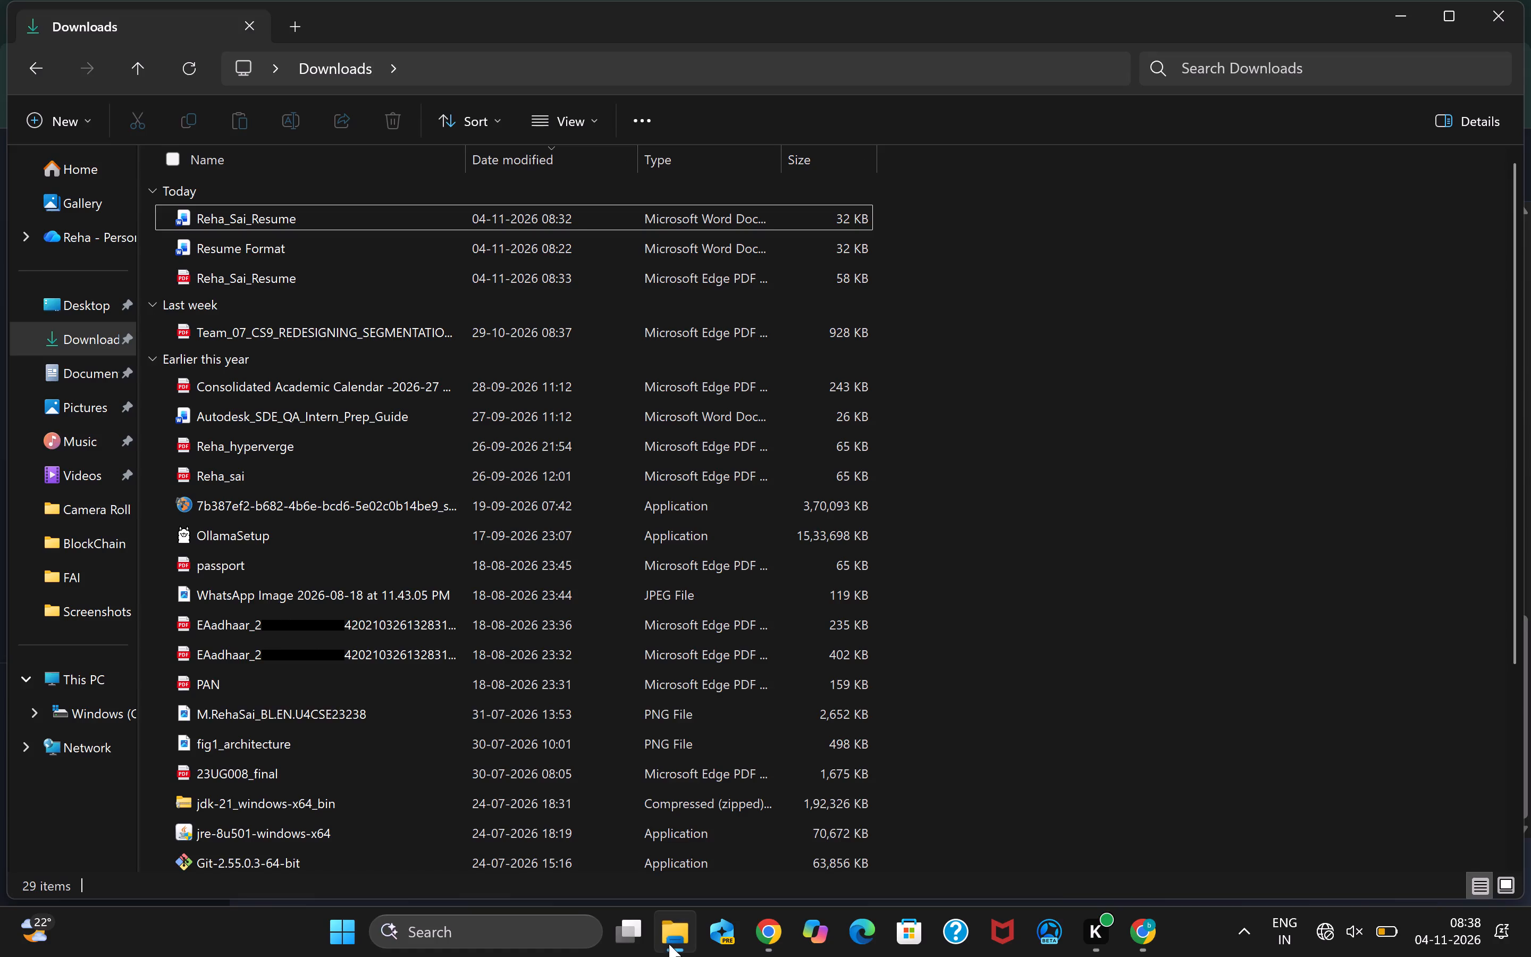
{"action": "double_click", "coordinate": [229, 267]}
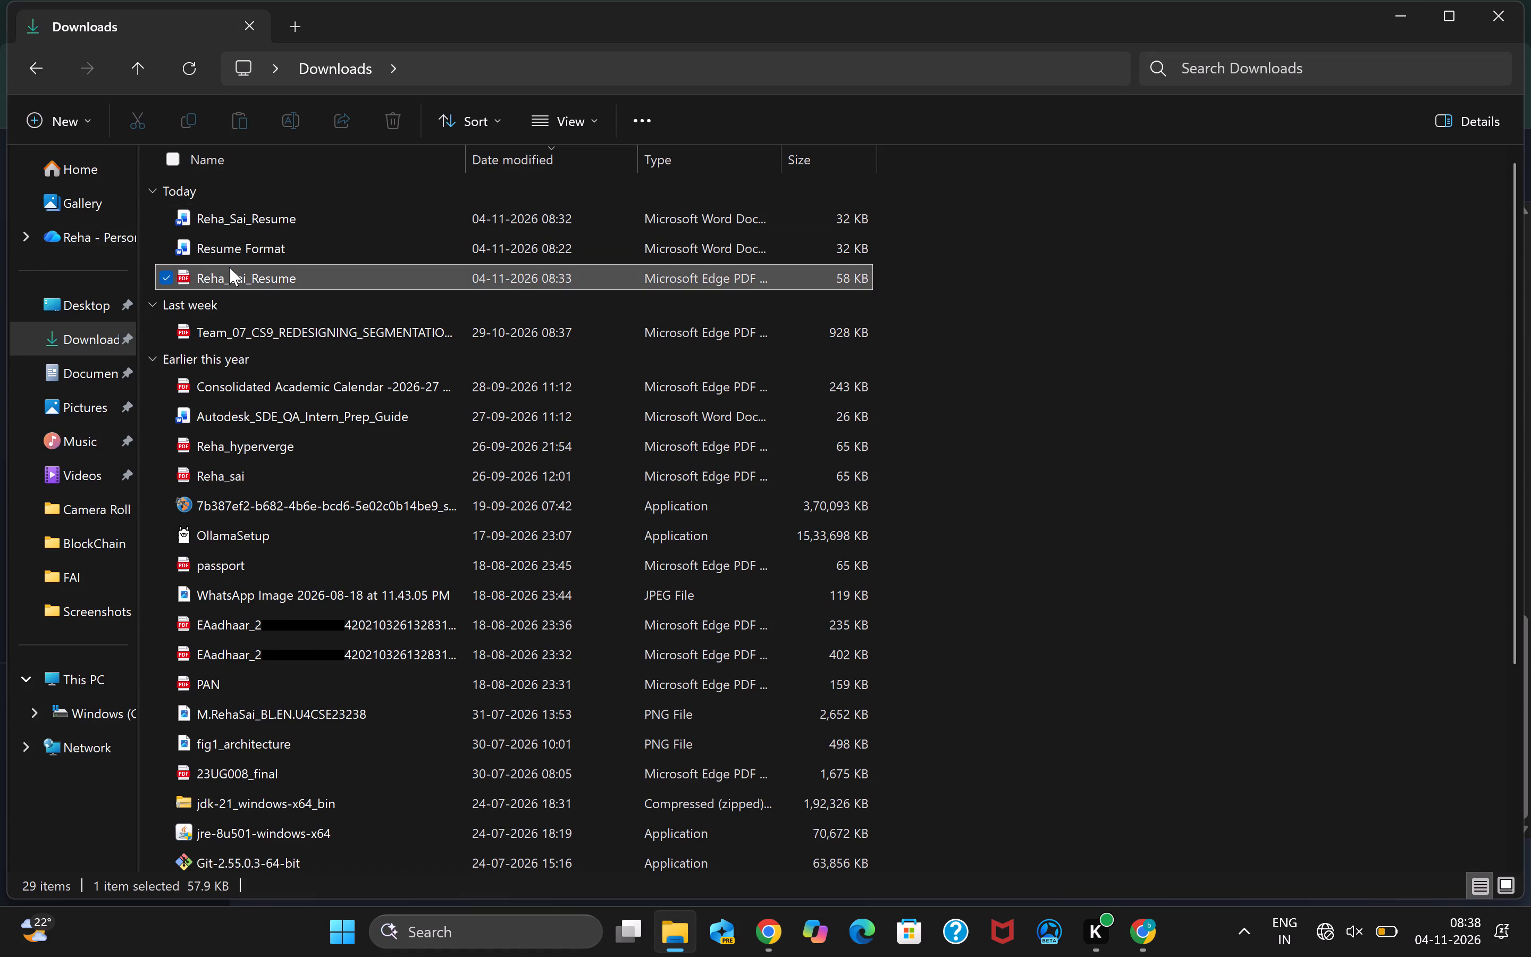
{"action": "scroll", "coordinate": [1145, 267], "scroll_direction": "down", "scroll_amount": 6}
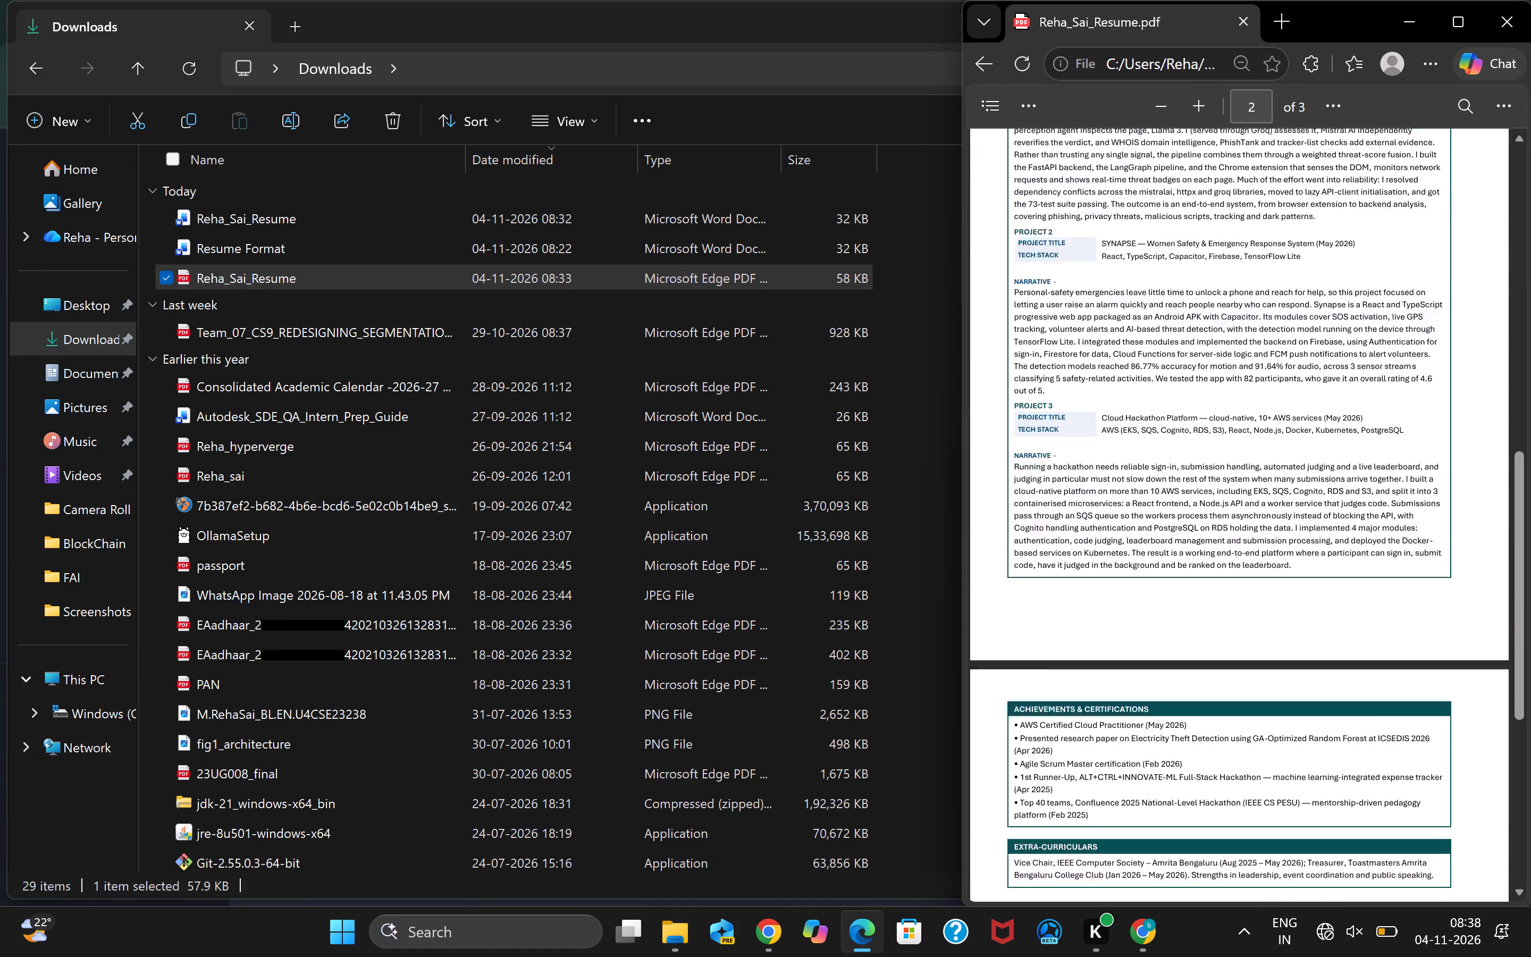
{"action": "scroll", "coordinate": [1145, 267], "scroll_direction": "down", "scroll_amount": 5}
{"action": "scroll", "coordinate": [1145, 267], "scroll_direction": "up", "scroll_amount": 13}
{"action": "scroll", "coordinate": [1145, 267], "scroll_direction": "down", "scroll_amount": 2}
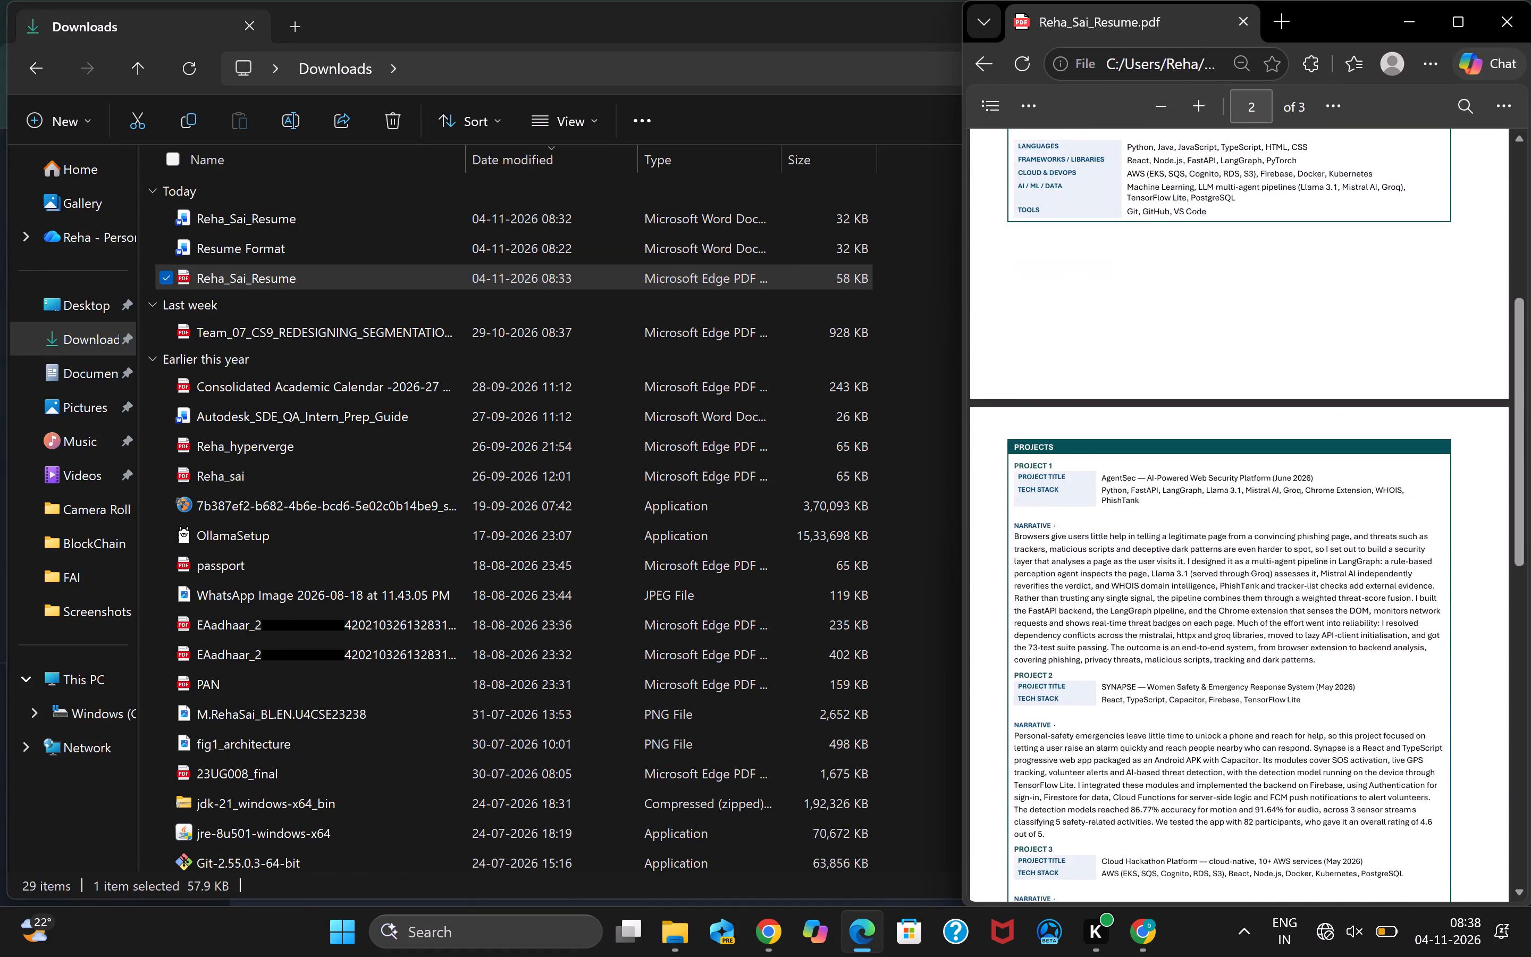
{"action": "scroll", "coordinate": [1145, 267], "scroll_direction": "down", "scroll_amount": 5}
{"action": "scroll", "coordinate": [1145, 267], "scroll_direction": "up", "scroll_amount": 2}
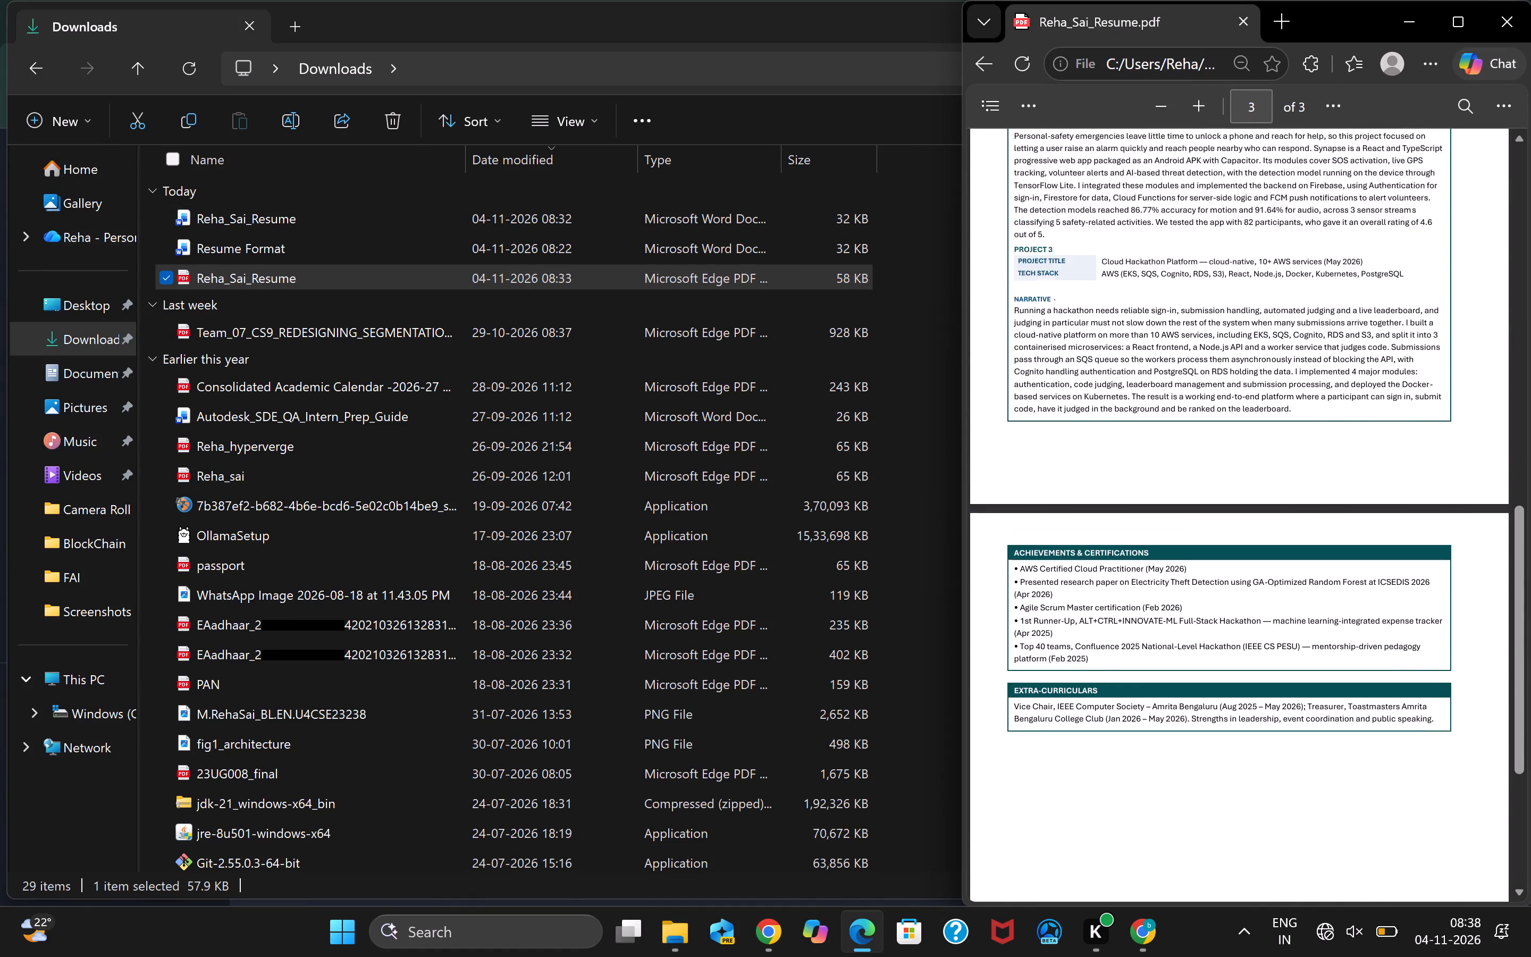
{"action": "scroll", "coordinate": [1145, 267], "scroll_direction": "up", "scroll_amount": 6}
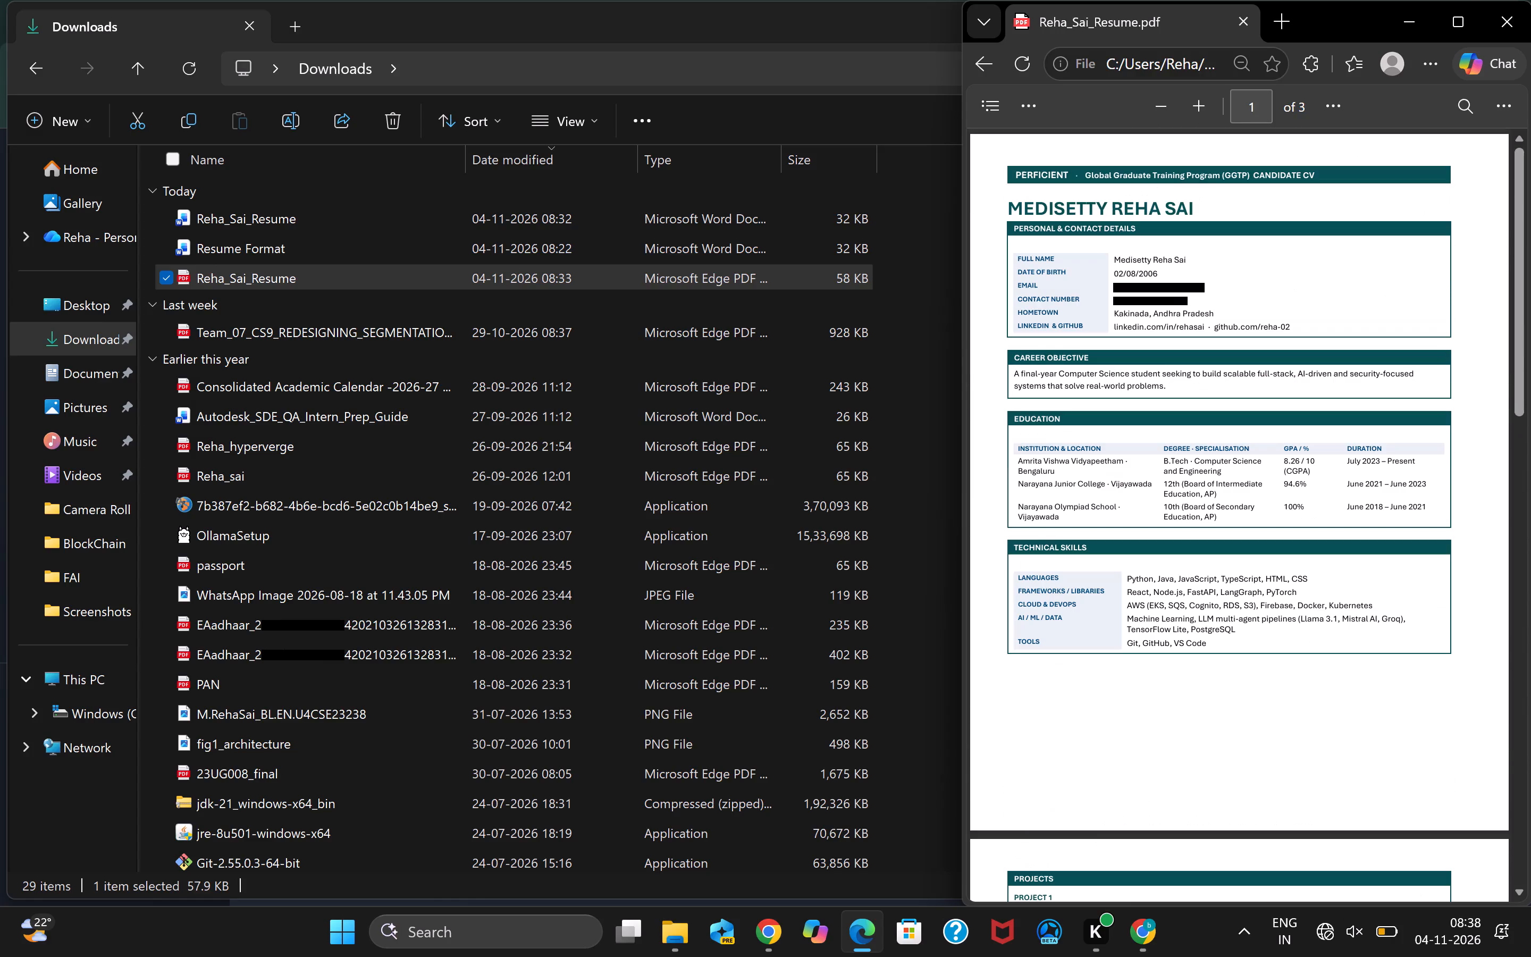
Maximize the PDF window and review the enlarged resume from the personal details through the extra-curriculars on page 3.
{"action": "left_click", "coordinate": [1466, 15]}
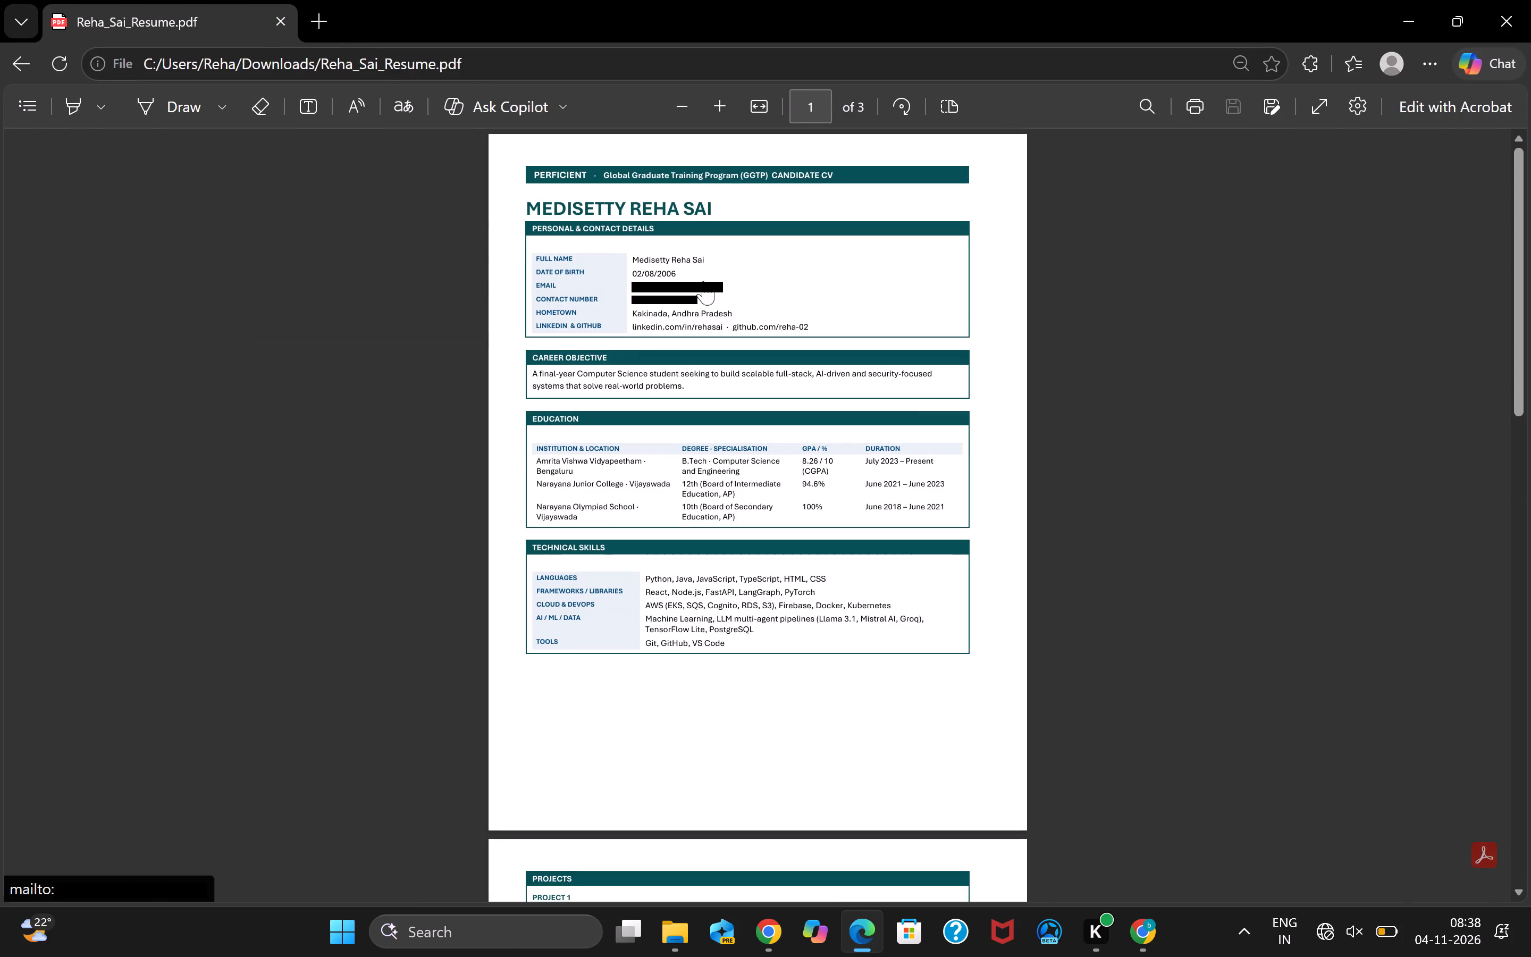
{"action": "scroll", "coordinate": [703, 281], "scroll_direction": "up", "scroll_amount": 1}
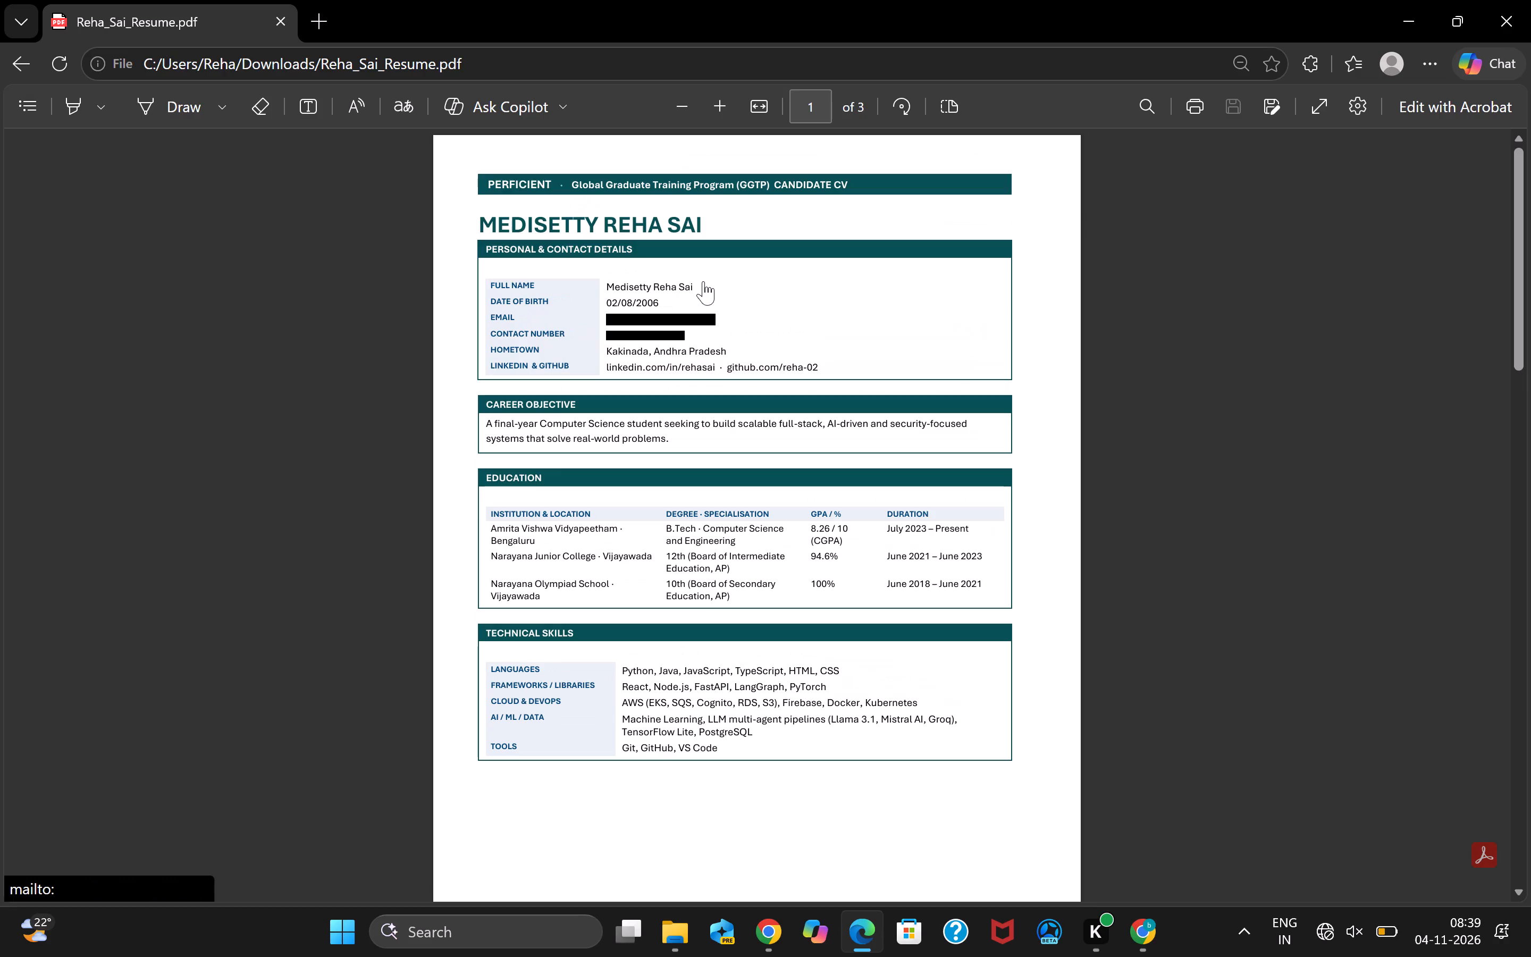
{"action": "scroll", "coordinate": [703, 281], "scroll_direction": "up", "scroll_amount": 1}
{"action": "scroll", "coordinate": [703, 281], "scroll_direction": "down", "scroll_amount": 1}
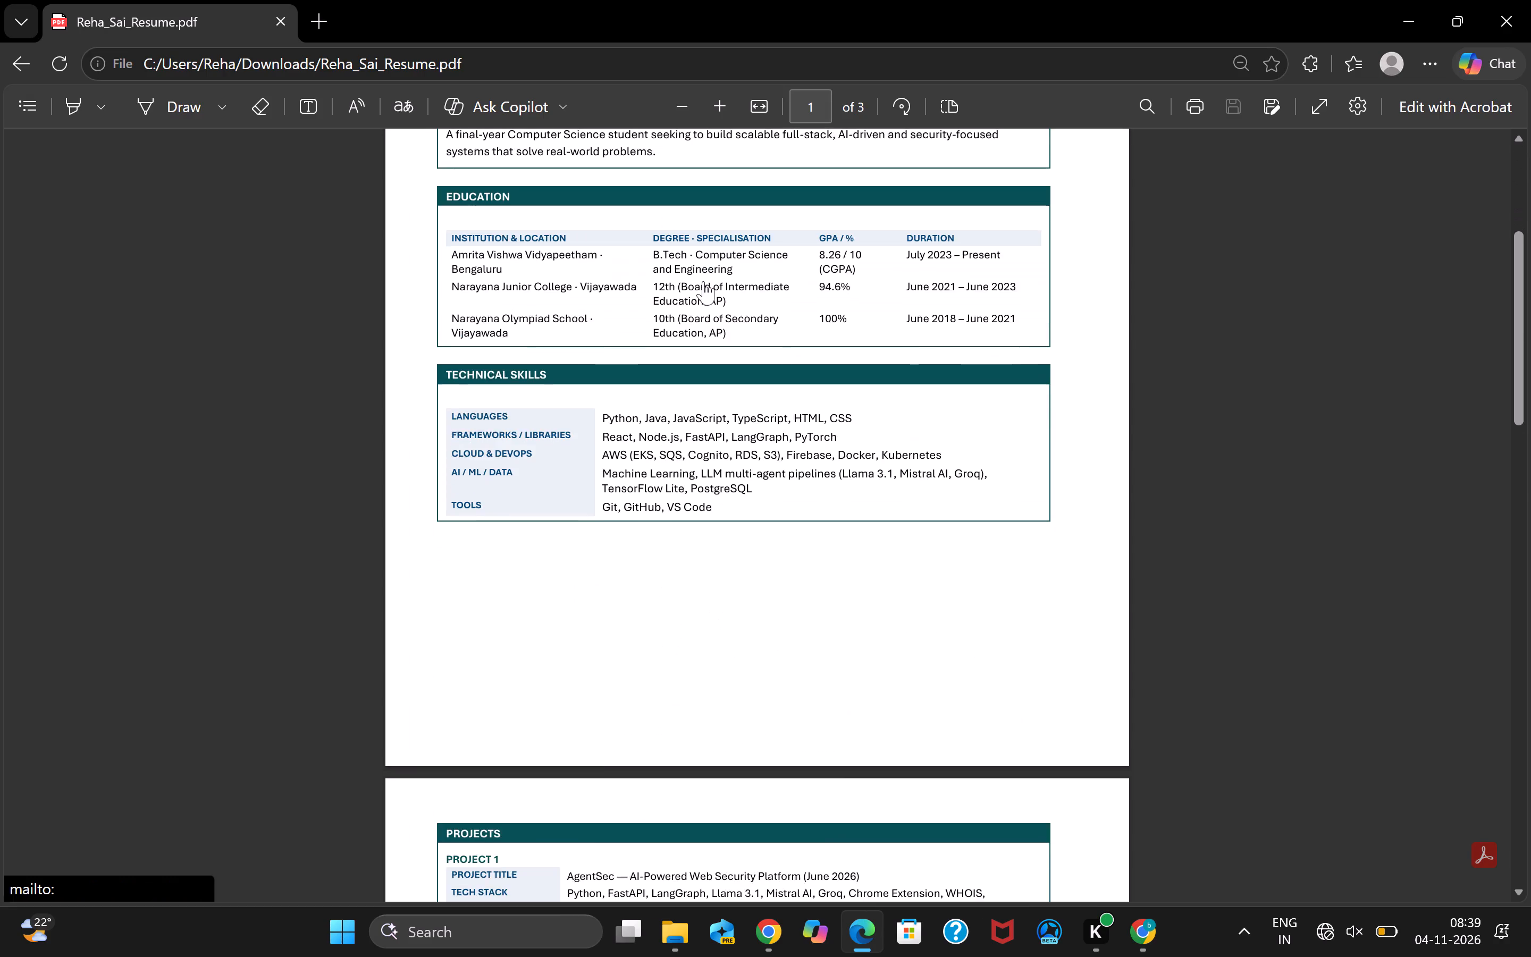
{"action": "scroll", "coordinate": [703, 281], "scroll_direction": "down", "scroll_amount": 8}
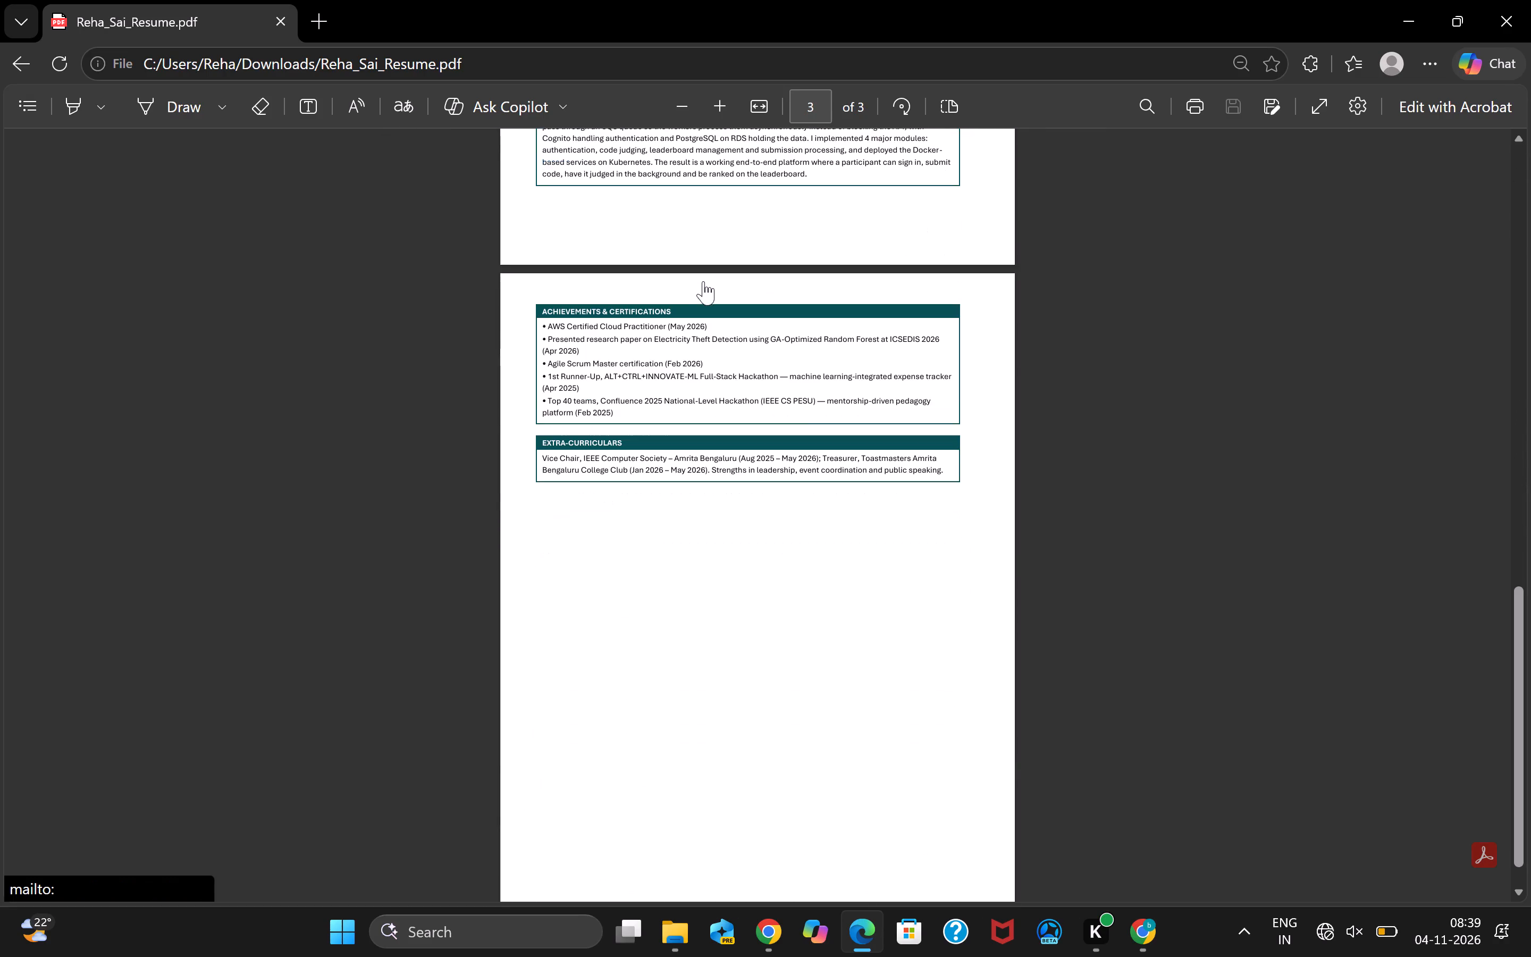
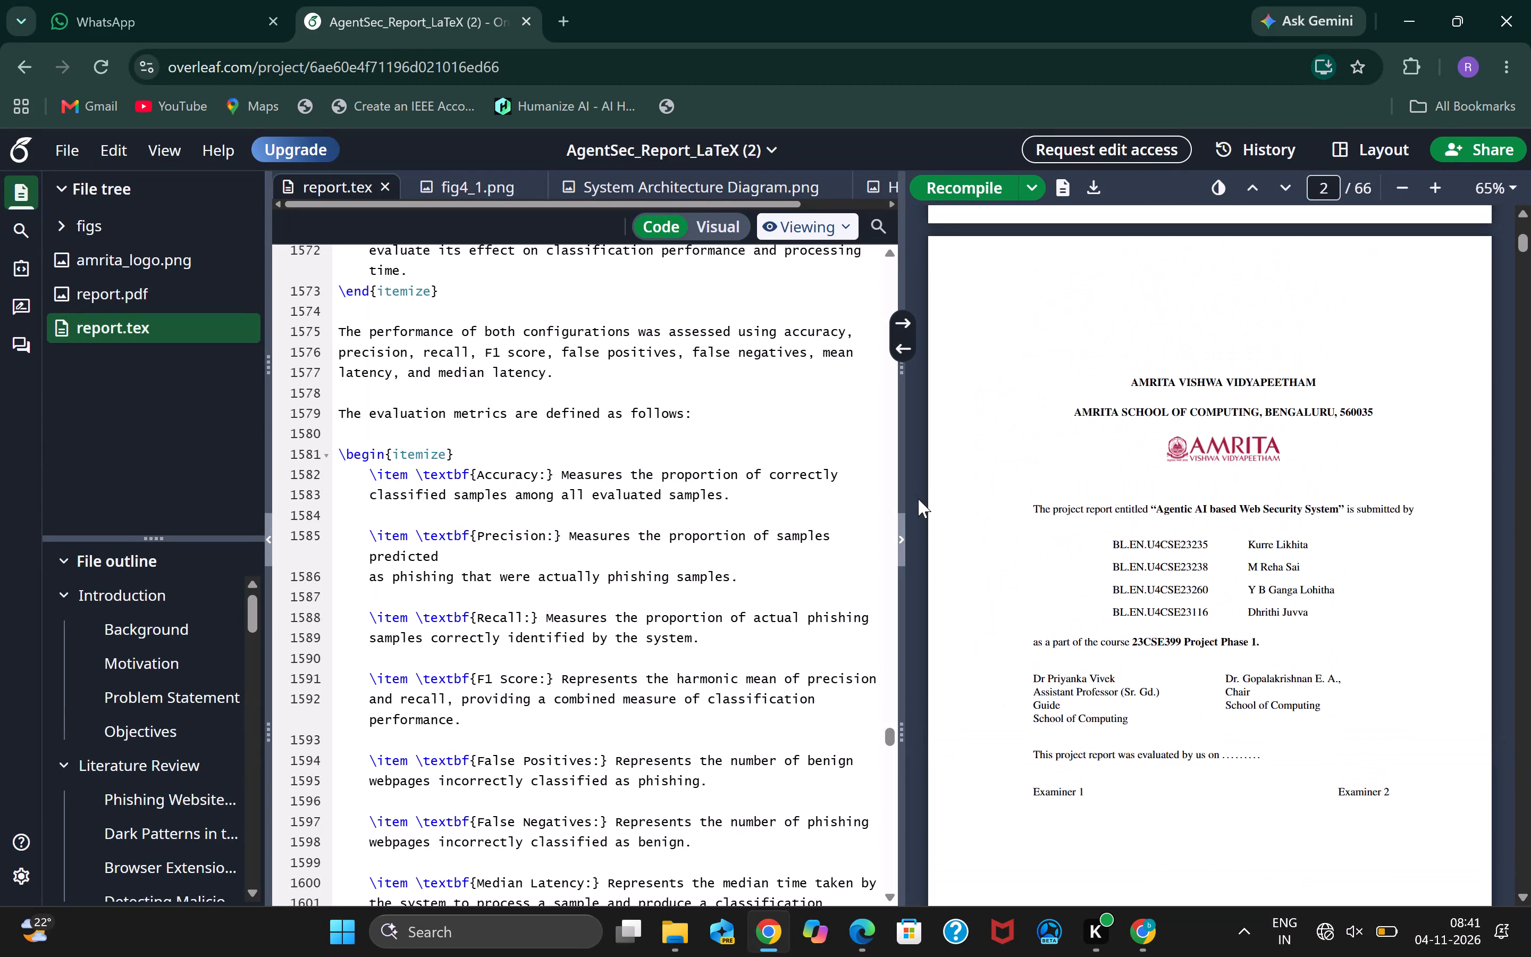
Skim the front matter of the compiled AgentSec report in Overleaf, from the submission details page to the table of contents.
{"action": "scroll", "coordinate": [918, 499], "scroll_direction": "up", "scroll_amount": 5}
{"action": "scroll", "coordinate": [1082, 538], "scroll_direction": "down", "scroll_amount": 3}
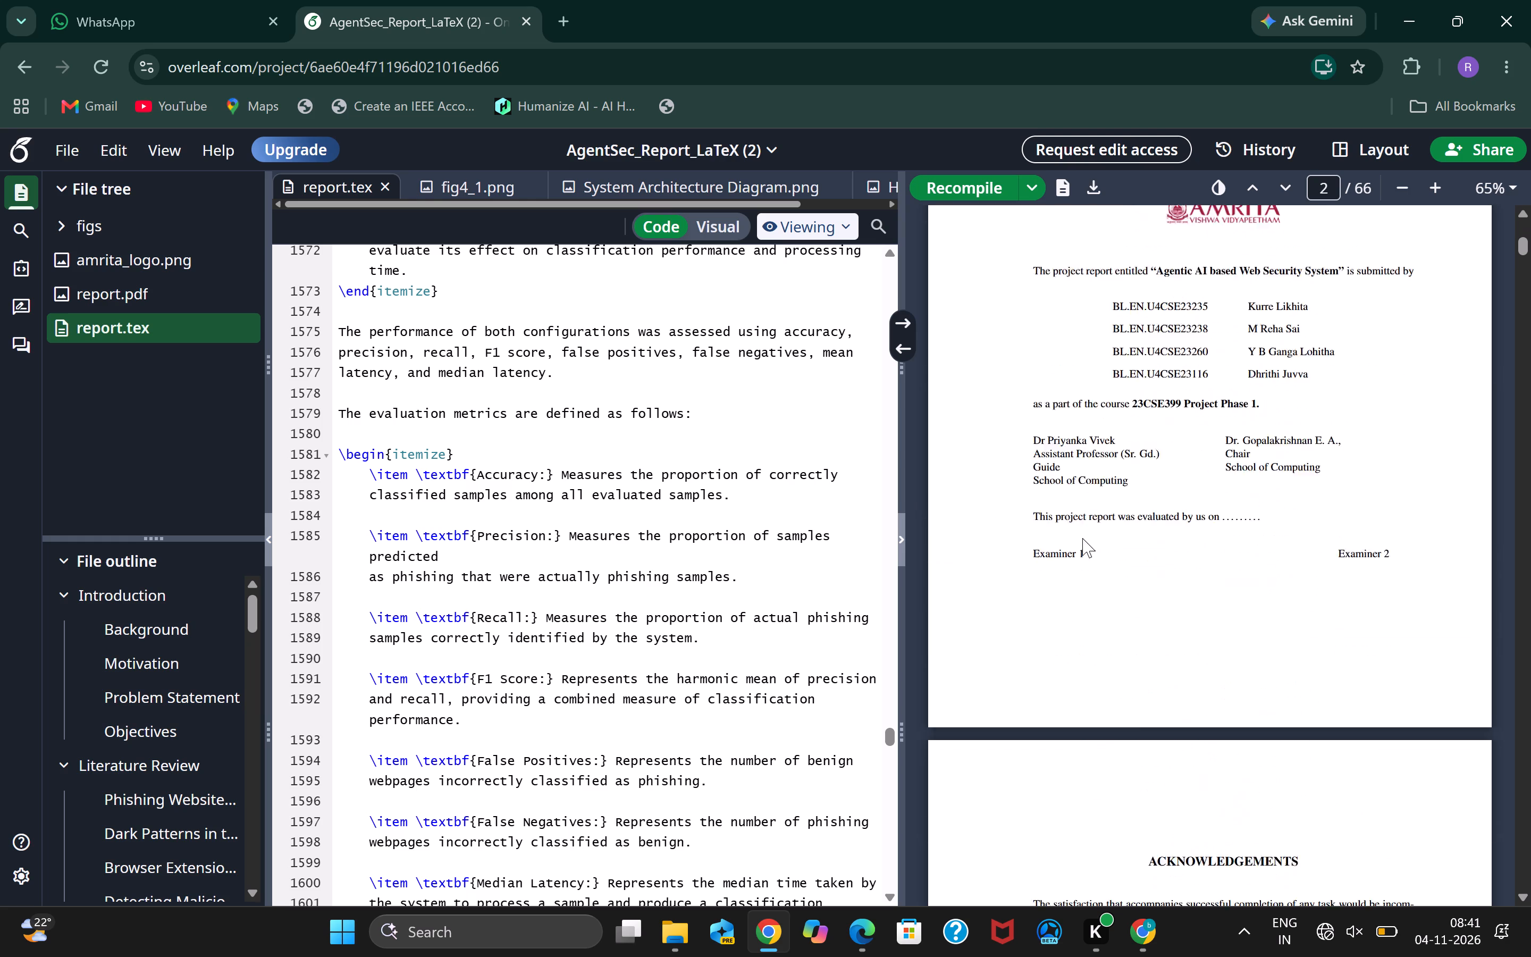
{"action": "scroll", "coordinate": [1082, 538], "scroll_direction": "down", "scroll_amount": 11}
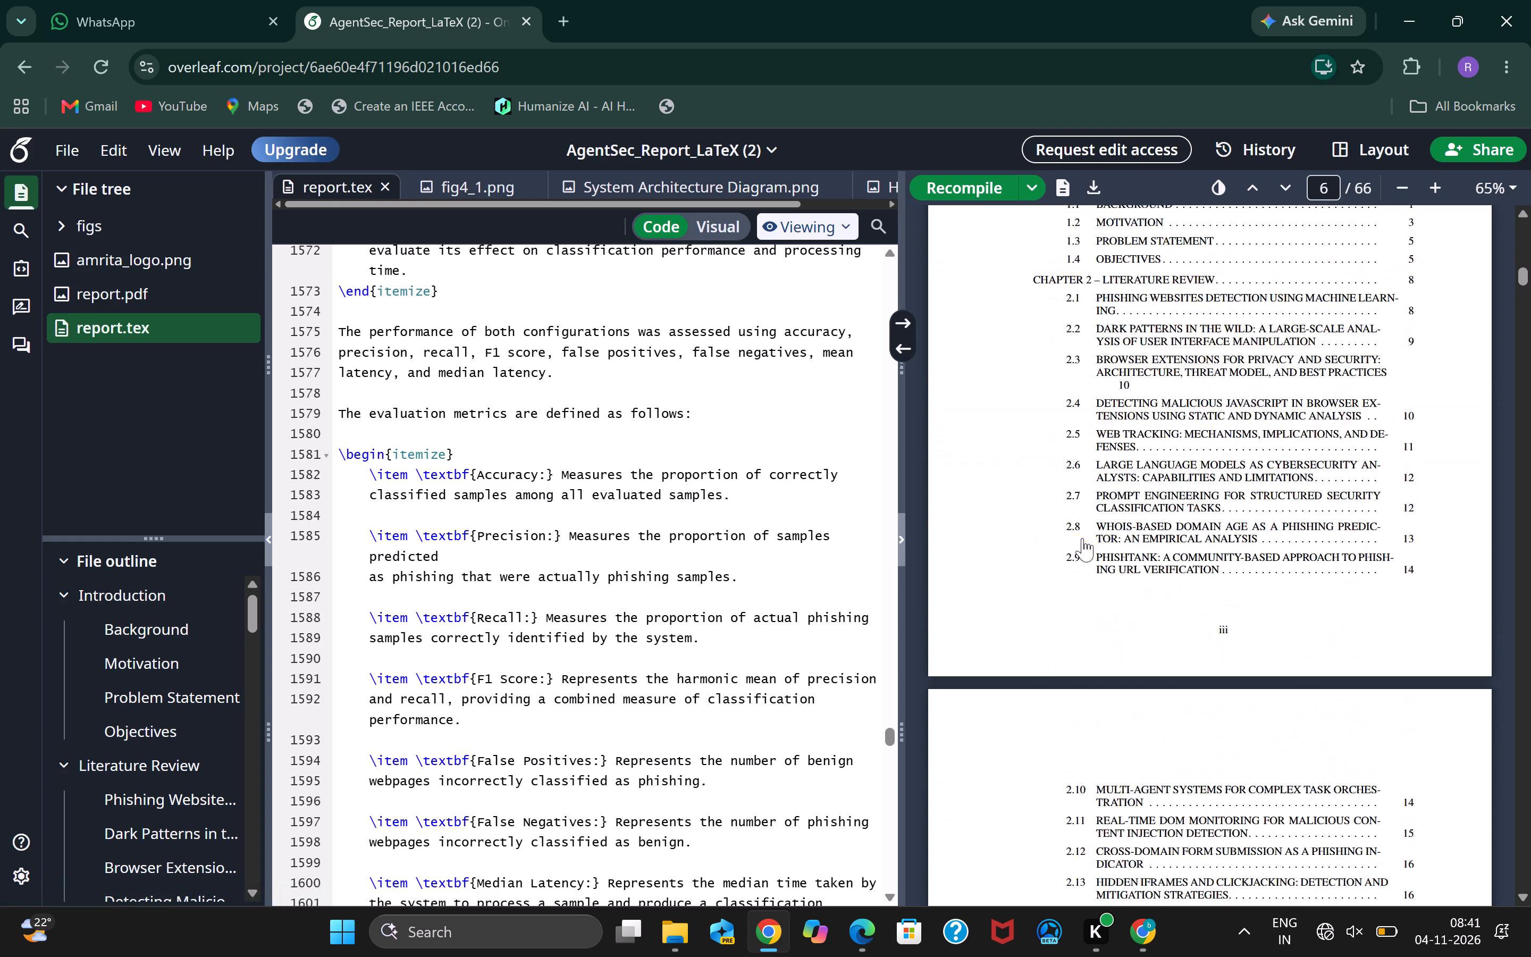
Skim the compiled AgentSec report from the table of contents into the literature review and download it as a PDF.
{"action": "scroll", "coordinate": [1082, 538], "scroll_direction": "up", "scroll_amount": 3}
{"action": "scroll", "coordinate": [1082, 538], "scroll_direction": "down", "scroll_amount": 4}
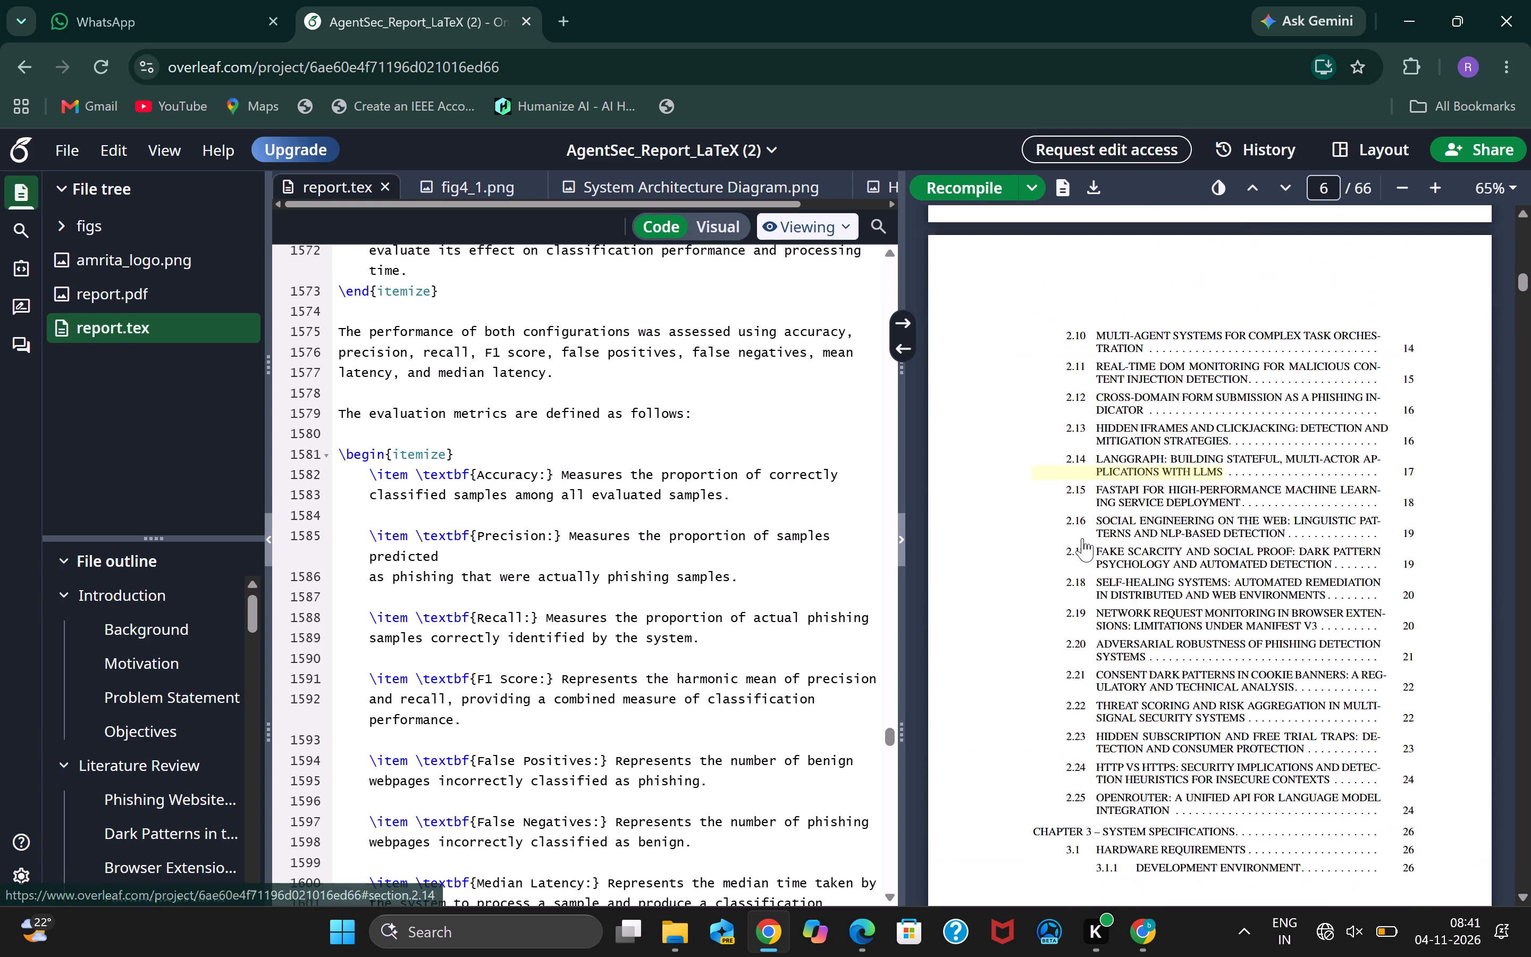
{"action": "scroll", "coordinate": [1082, 538], "scroll_direction": "down", "scroll_amount": 12}
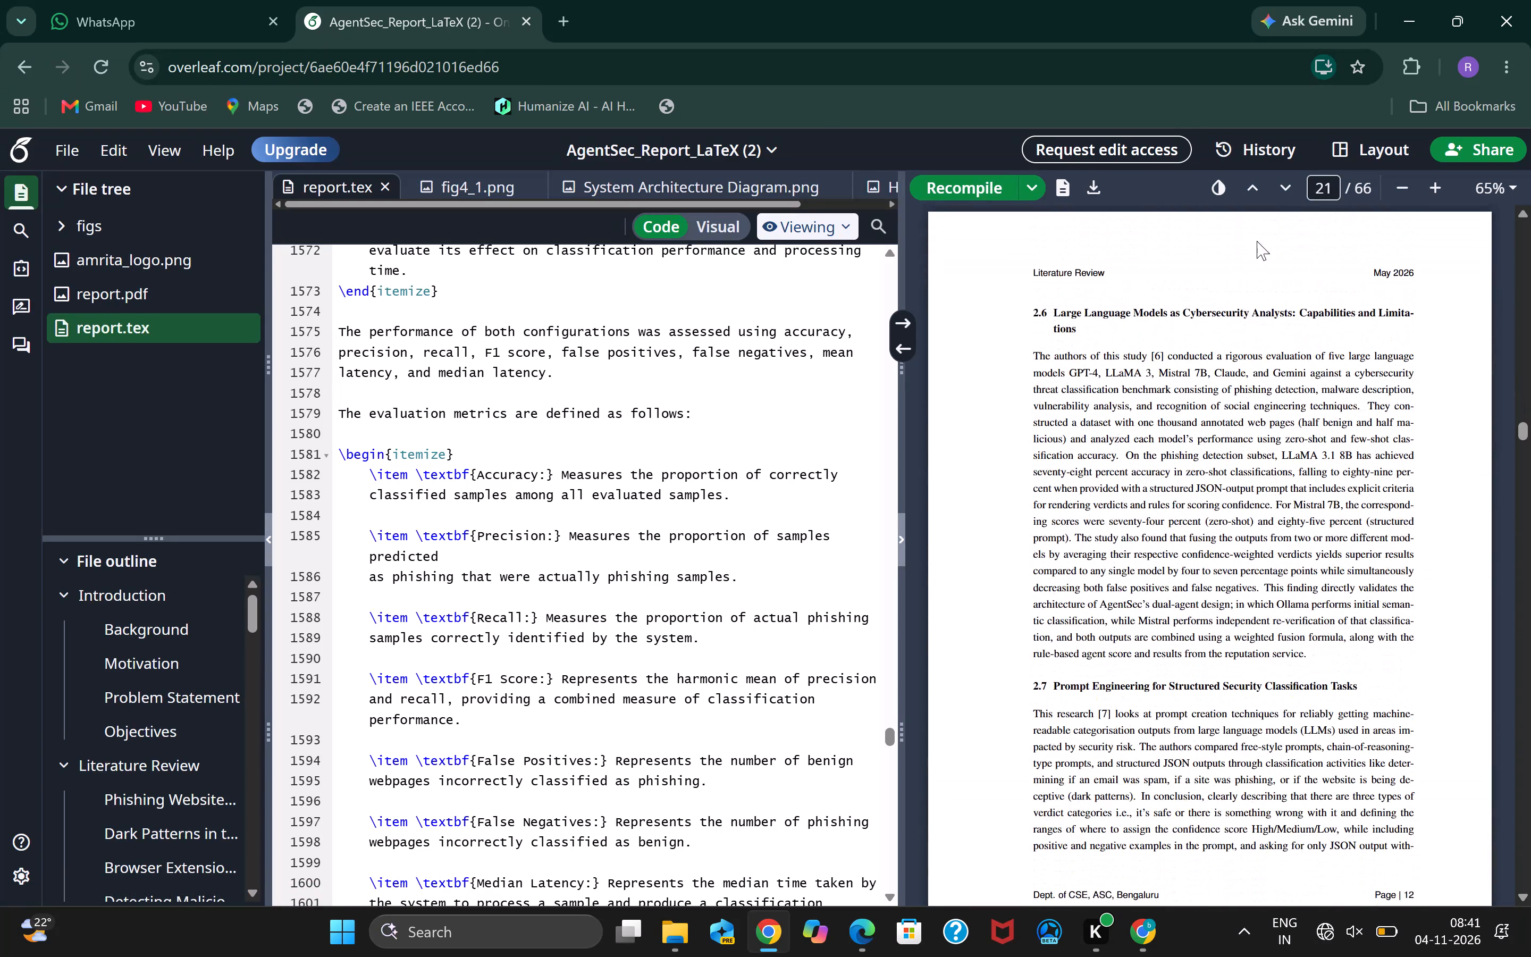
{"action": "left_click", "coordinate": [1098, 184]}
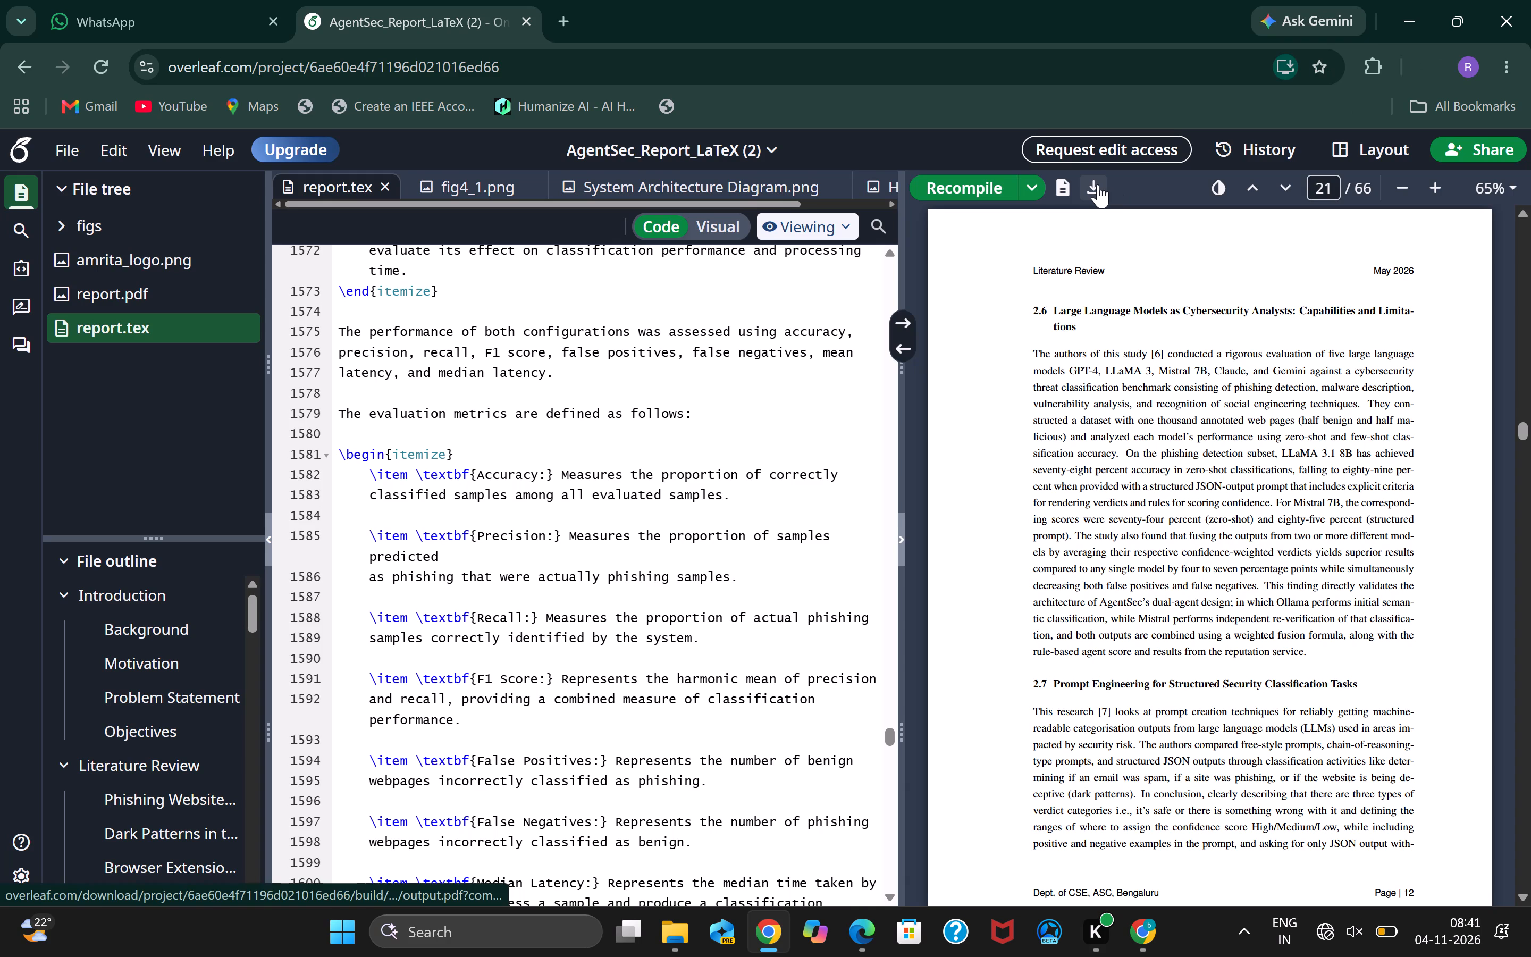
Open turnitin.com in a new browser tab.
{"action": "left_click", "coordinate": [546, 27]}
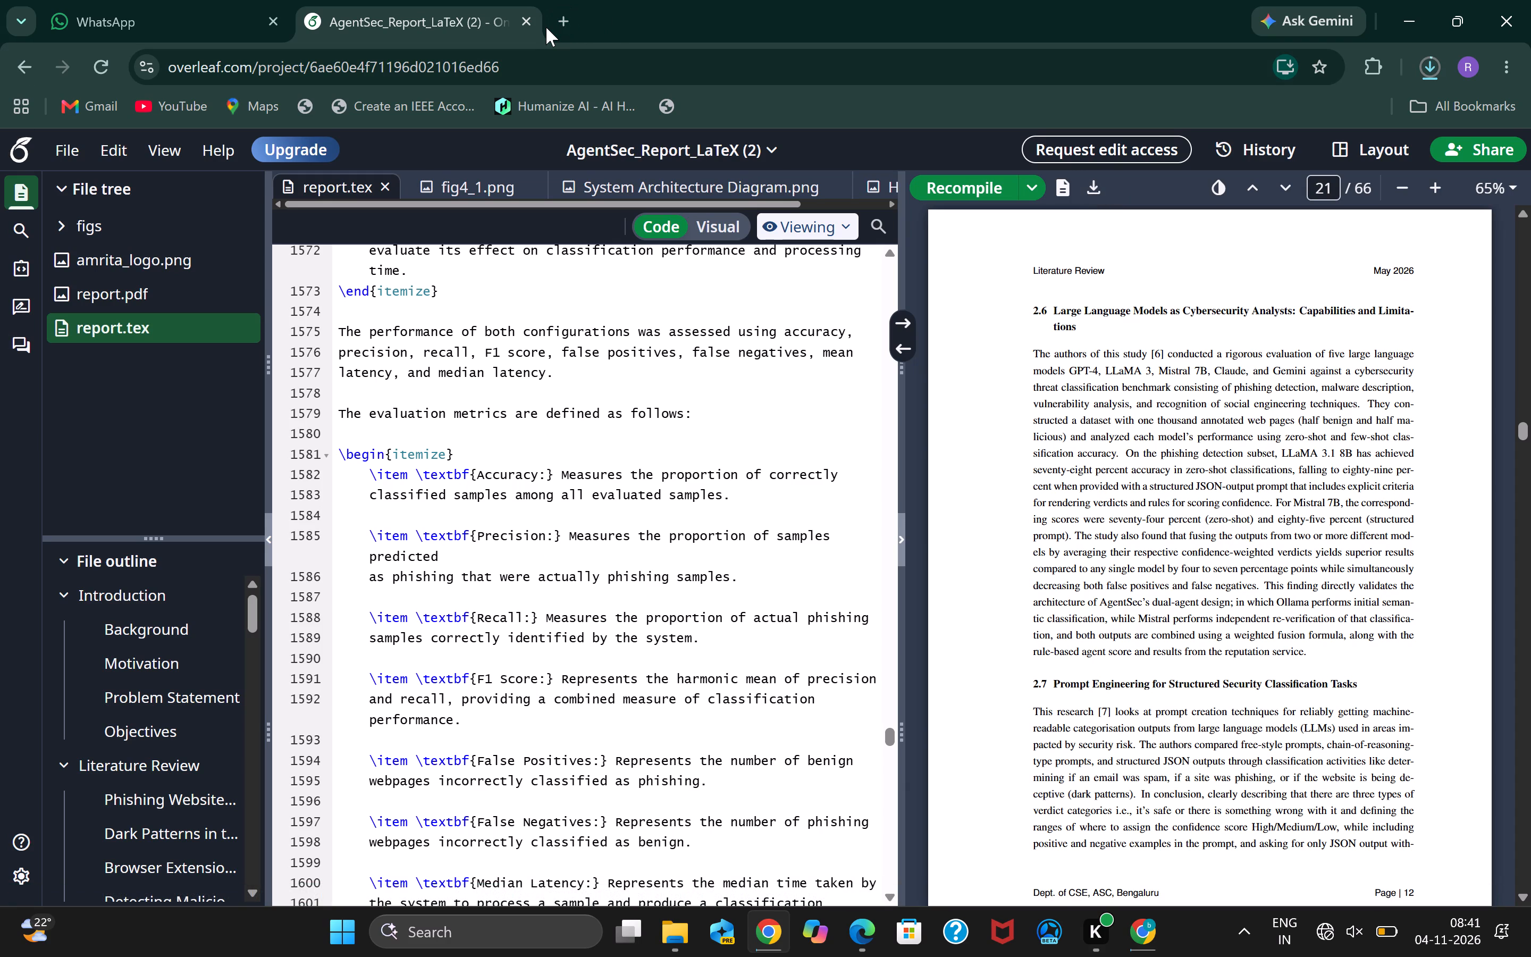
{"action": "left_click", "coordinate": [559, 14]}
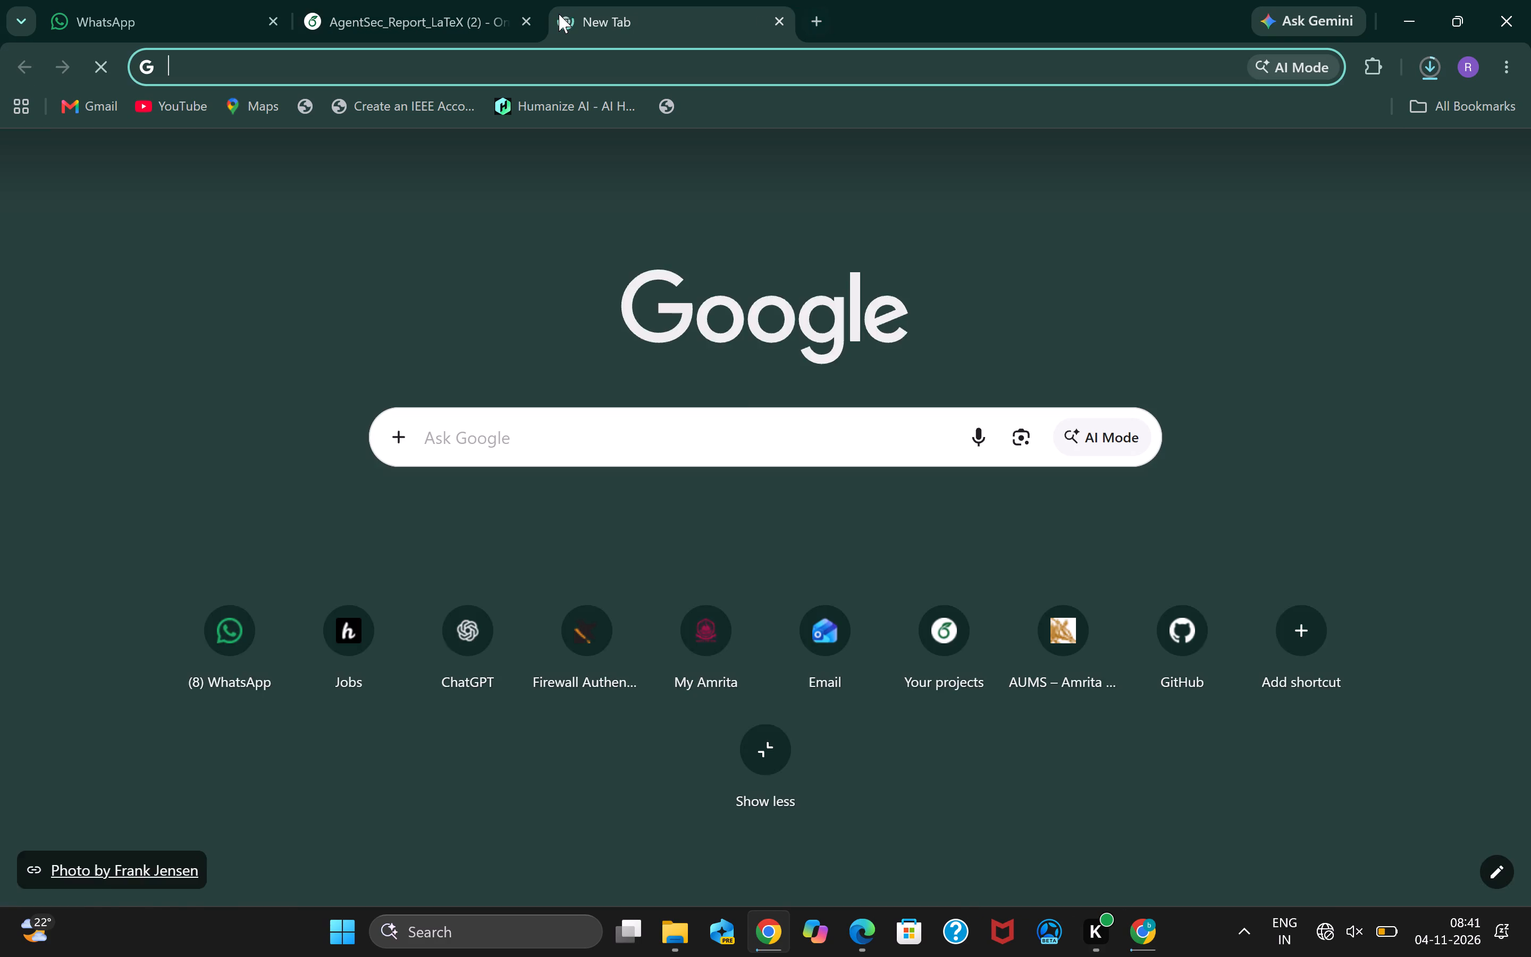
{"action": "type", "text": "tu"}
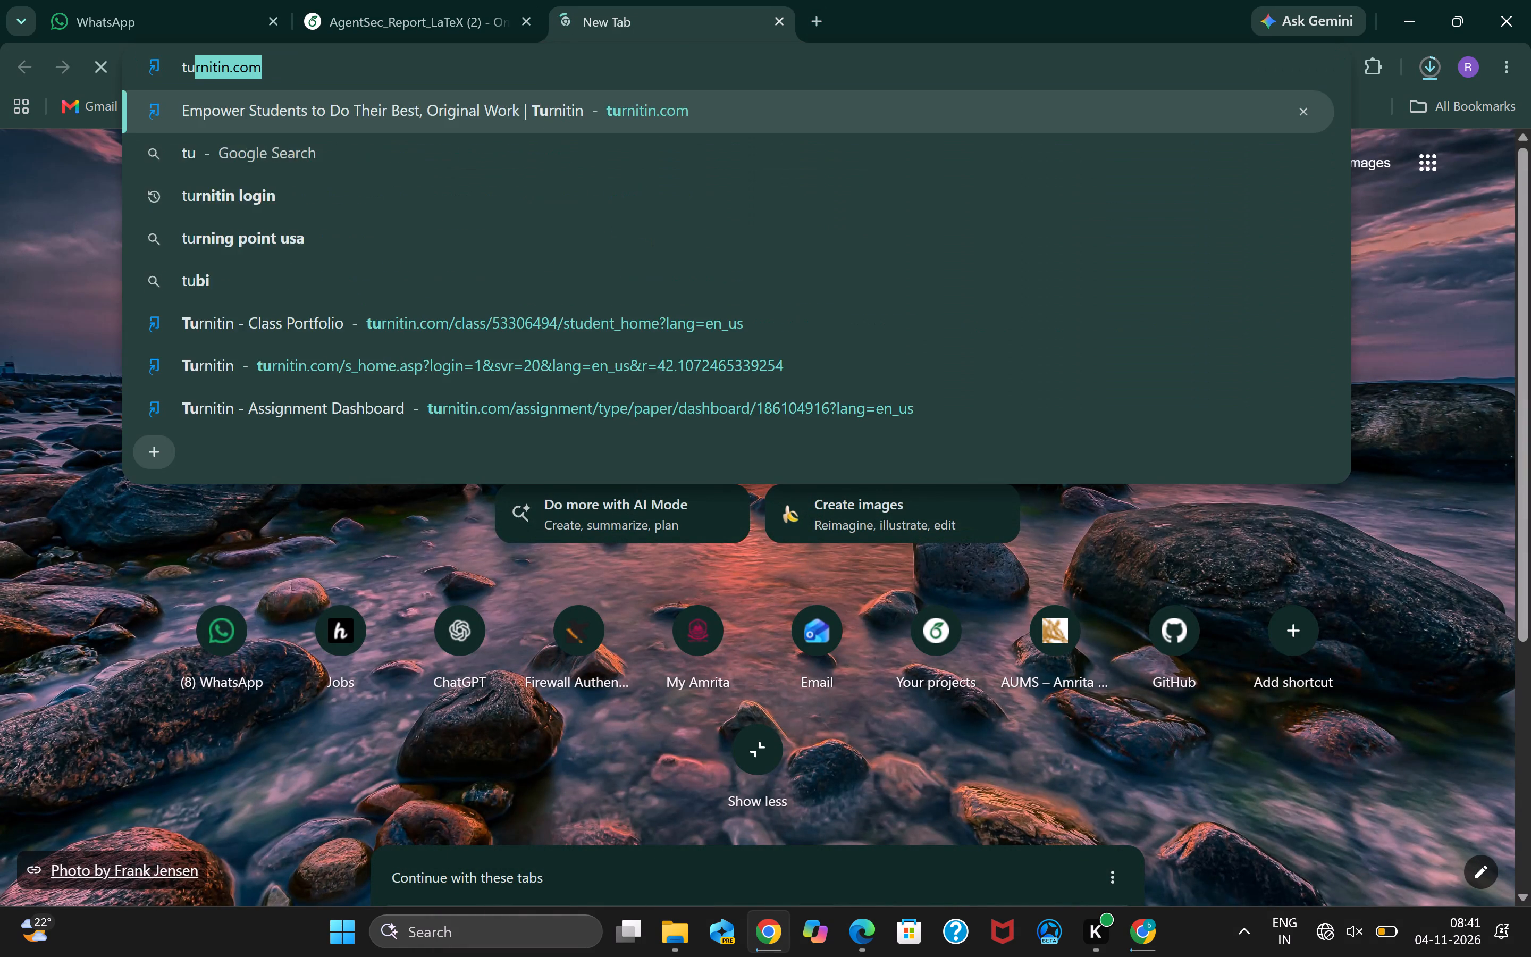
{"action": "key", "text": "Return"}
Check the download progress of the AgentSec report PDF, ending back at the Turnitin page.
{"action": "left_click", "coordinate": [1434, 62]}
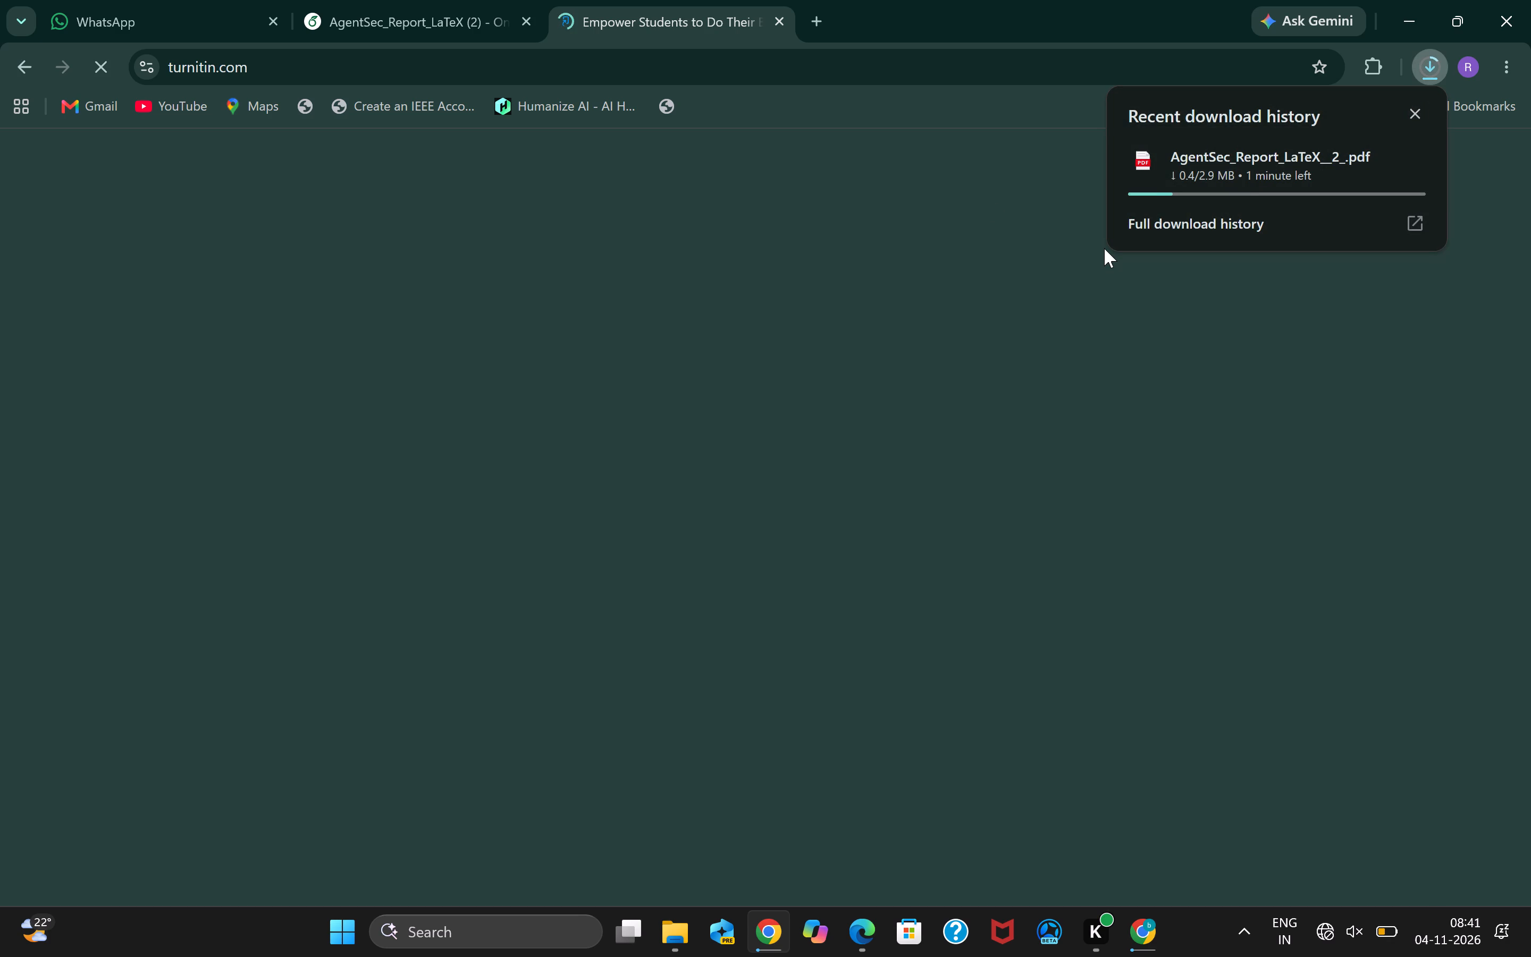
{"action": "left_click", "coordinate": [364, 0]}
{"action": "left_click", "coordinate": [643, 2]}
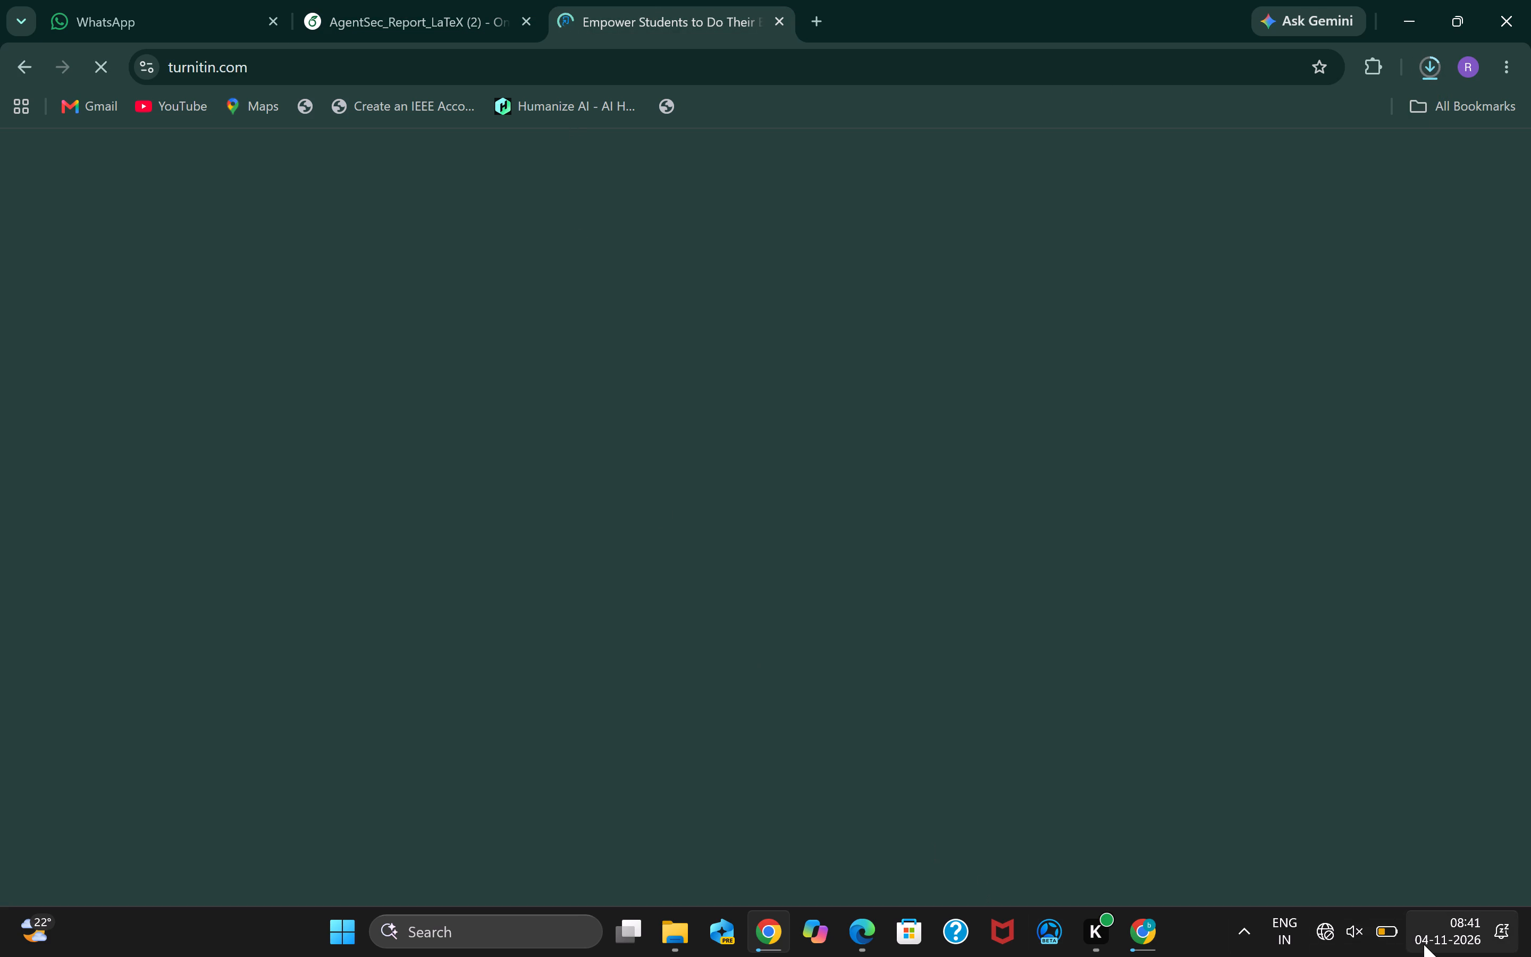
Check the Wi-Fi connection status and the available networks, ending back at the AgentSec report in Overleaf.
{"action": "left_click", "coordinate": [1365, 940]}
{"action": "left_click", "coordinate": [1218, 566]}
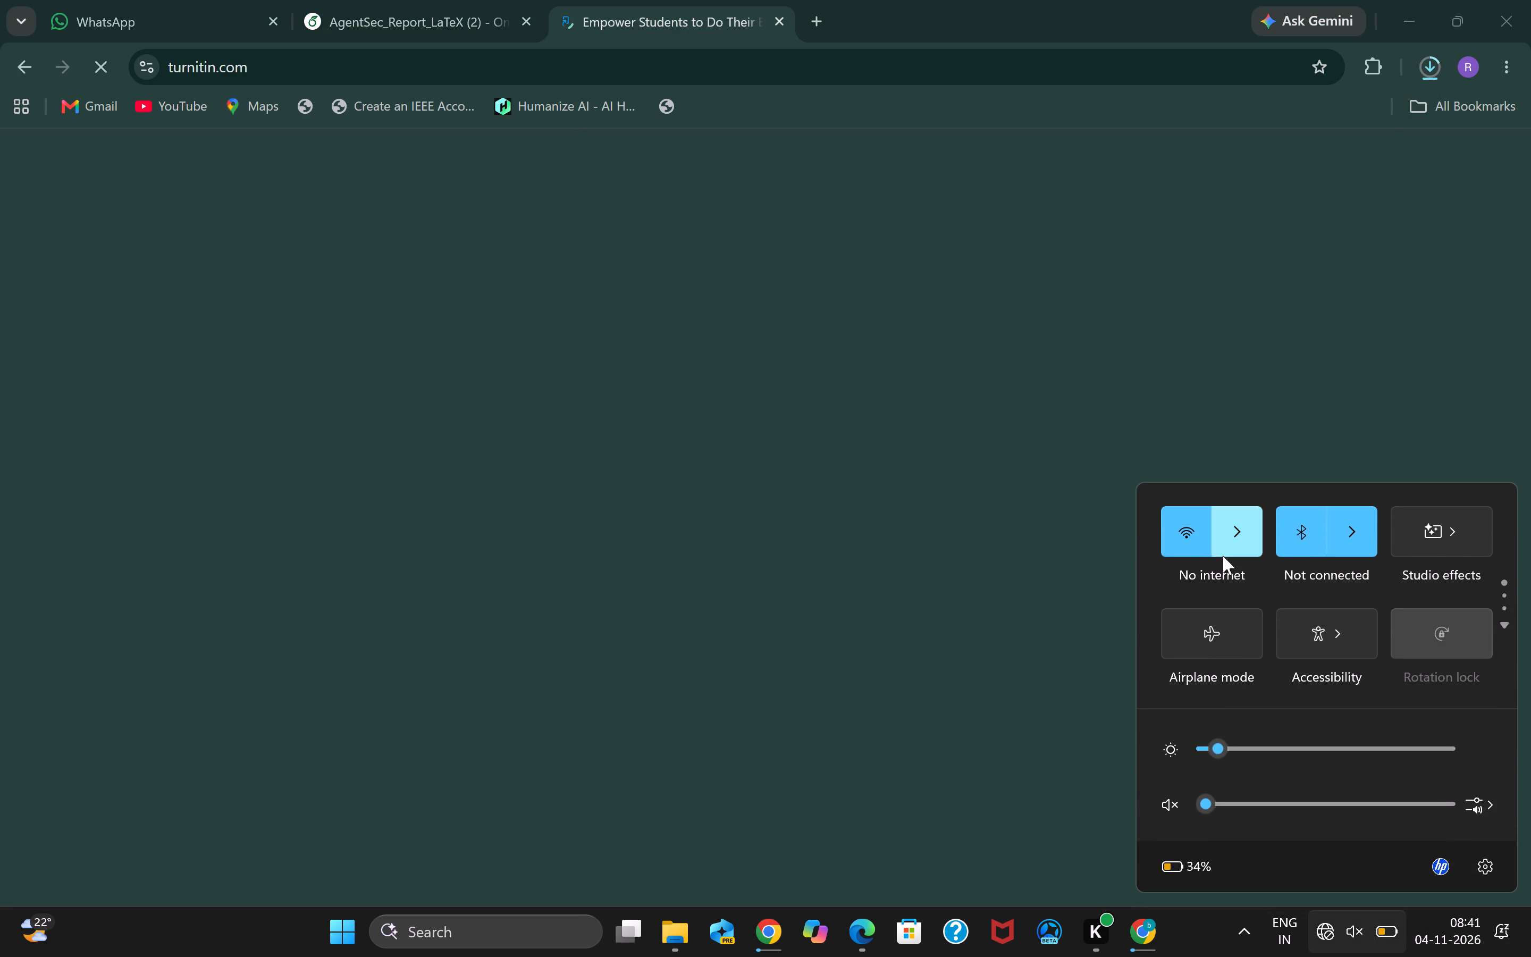
{"action": "left_click", "coordinate": [1223, 556]}
{"action": "scroll", "coordinate": [1223, 556], "scroll_direction": "up", "scroll_amount": 4}
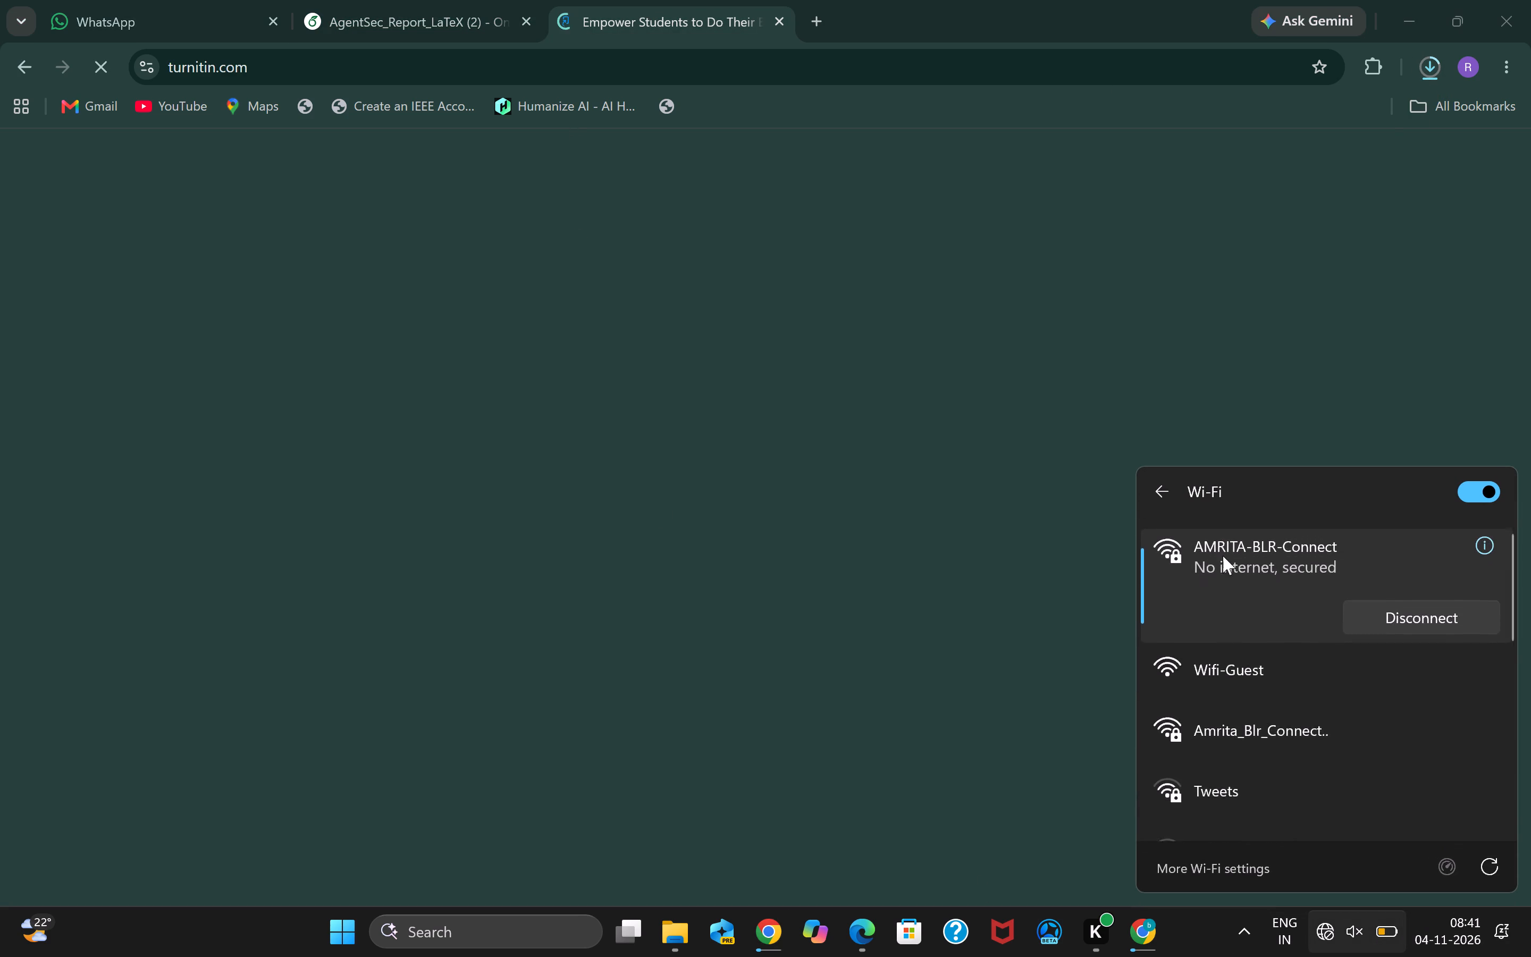
{"action": "scroll", "coordinate": [1223, 556], "scroll_direction": "up", "scroll_amount": 2}
{"action": "left_click", "coordinate": [678, 158]}
{"action": "left_click", "coordinate": [332, 0]}
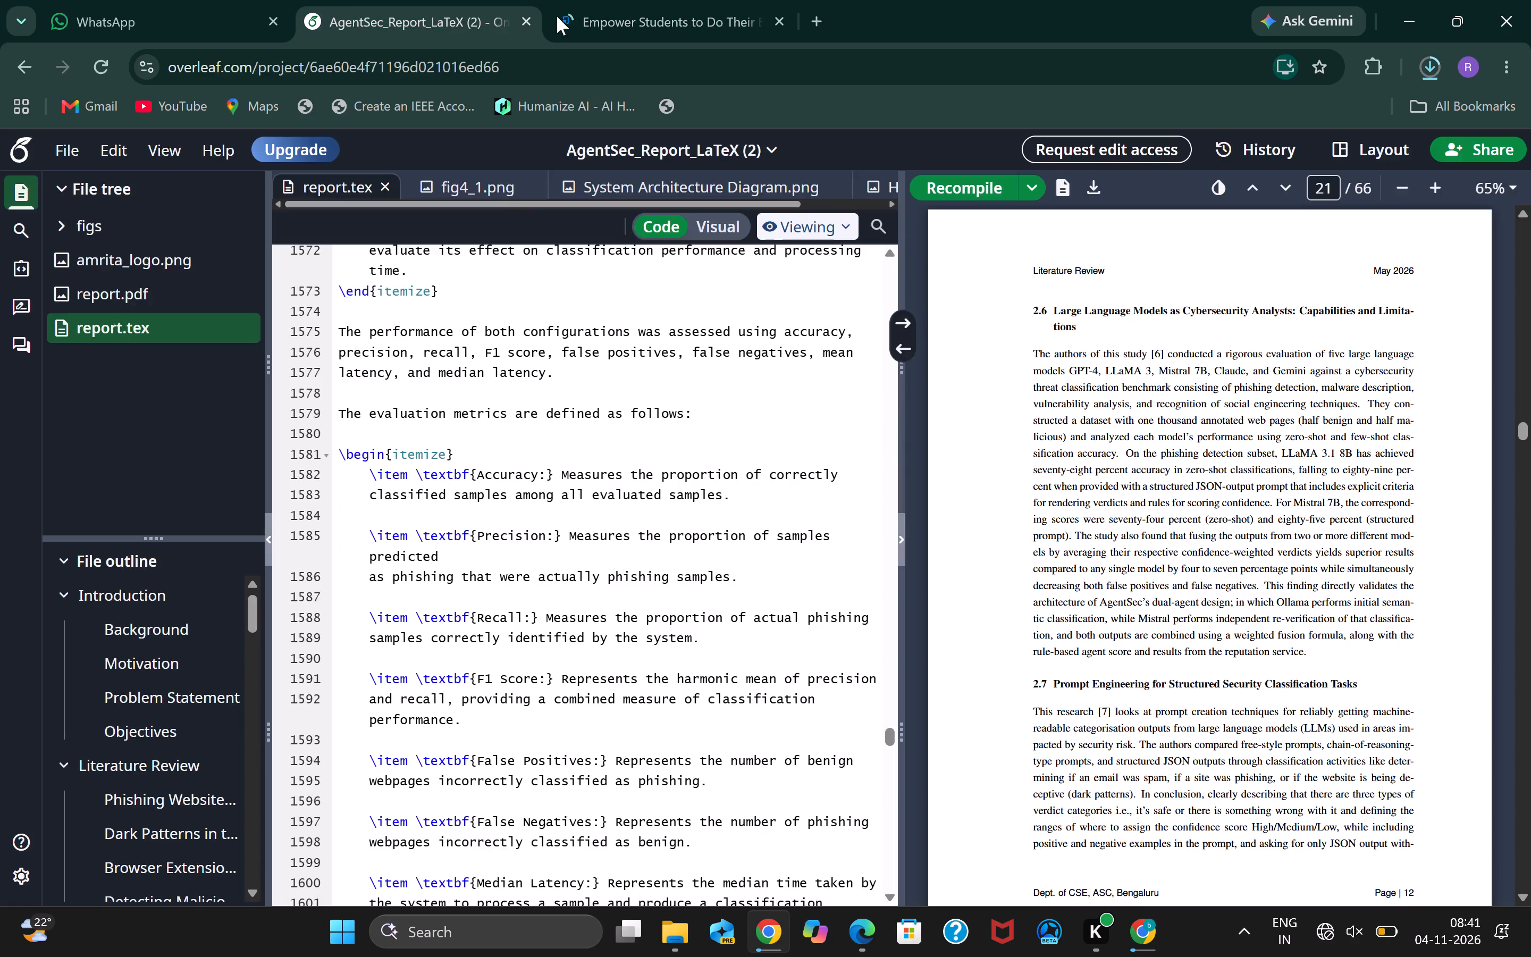